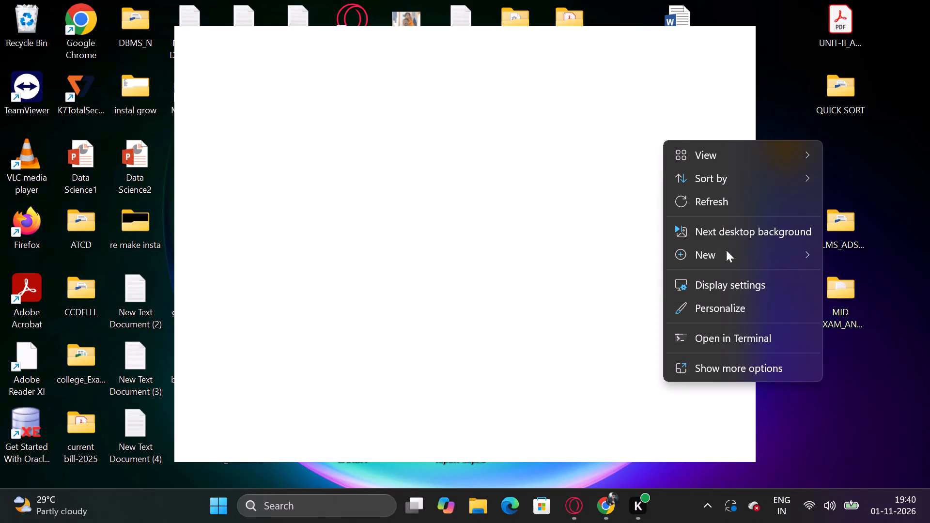
Create a new folder on the desktop named exams_timetables.
left_click(547, 11)
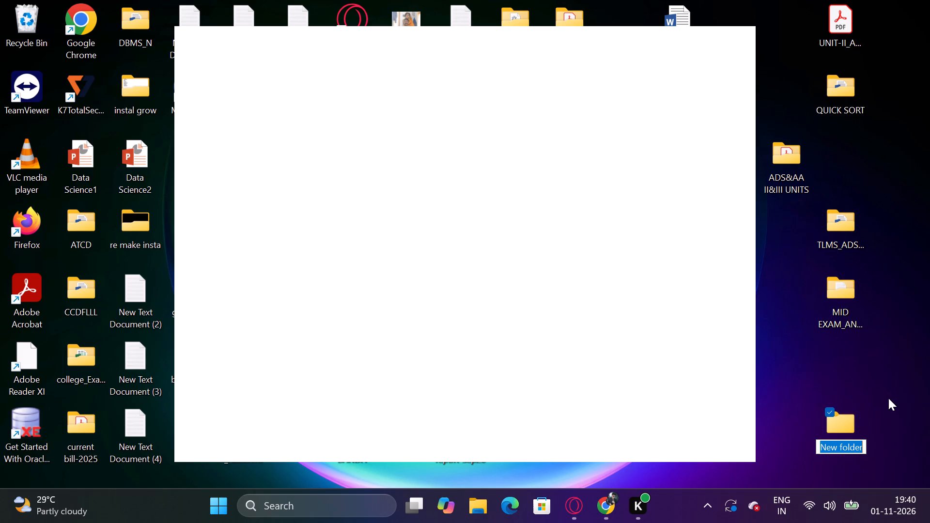
type("exams")
key("shift+underscore")
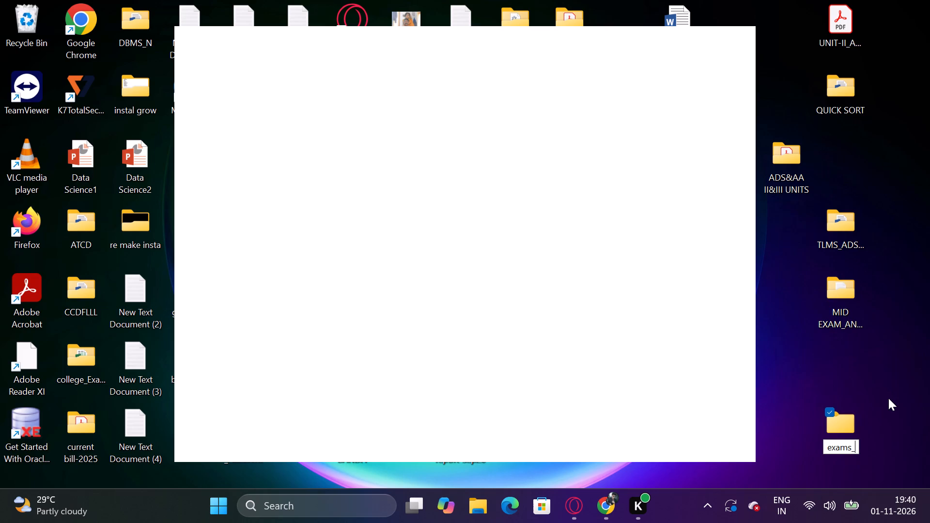
type("ti")
type("me")
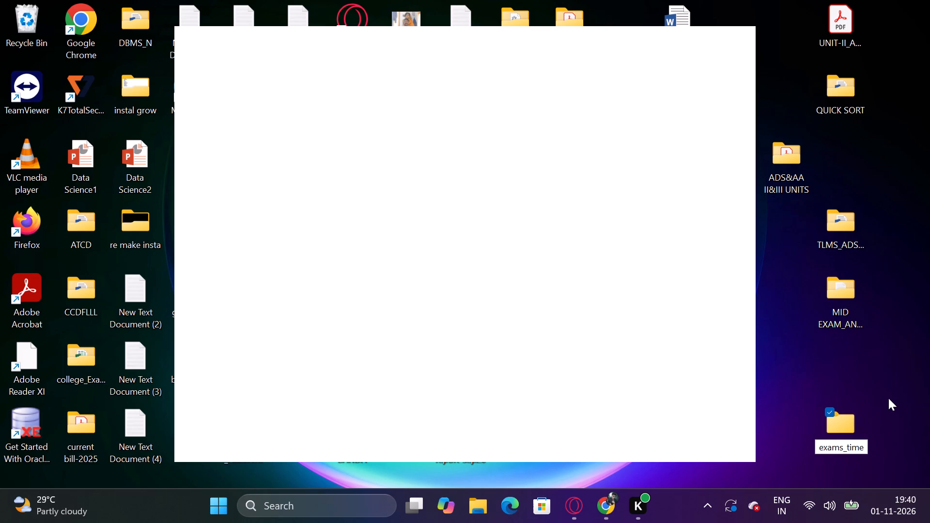
type("tables")
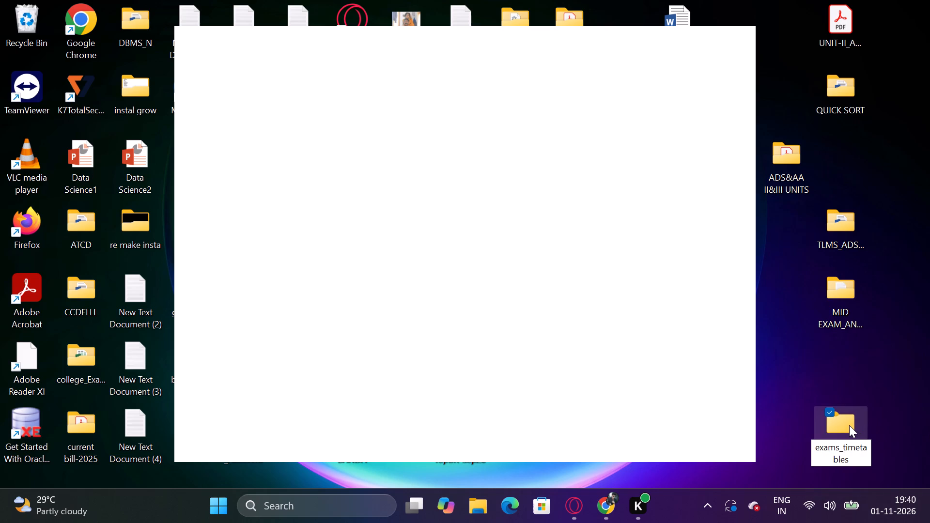
Open the exams_timetables folder from the desktop.
double_click(849, 425)
left_click(841, 369)
left_click(842, 430)
left_click(842, 427)
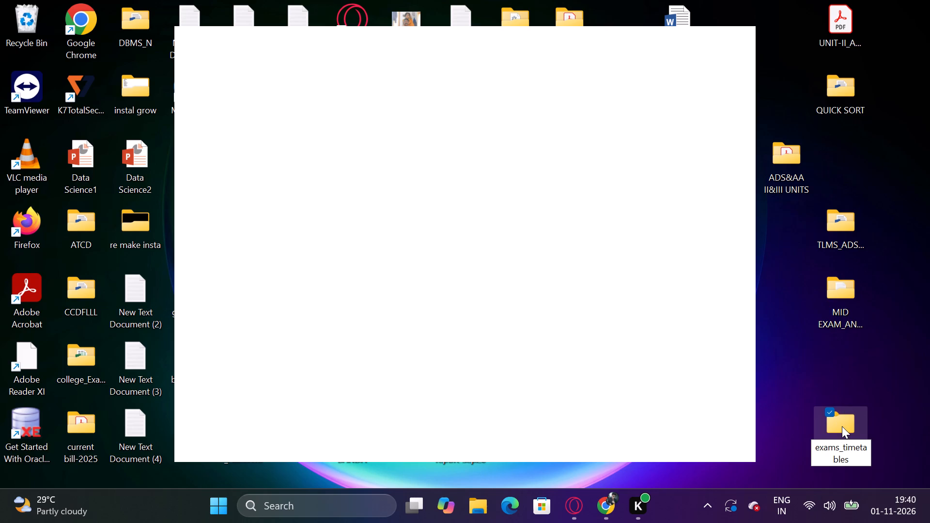
left_click(850, 433)
double_click(844, 436)
left_click(853, 433)
left_click_drag(853, 433, 852, 427)
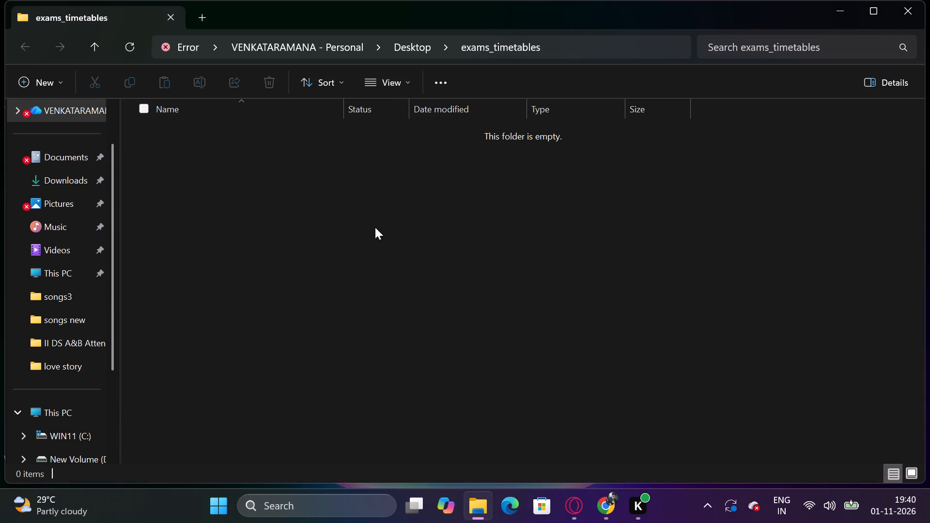
Create a new Microsoft Excel worksheet file in the folder, named complete exams dates.
right_click(375, 227)
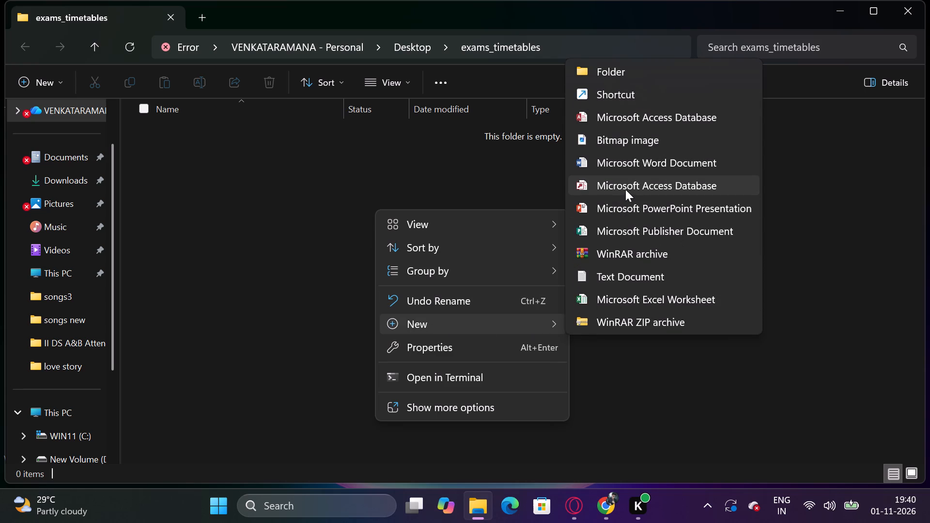
left_click(646, 301)
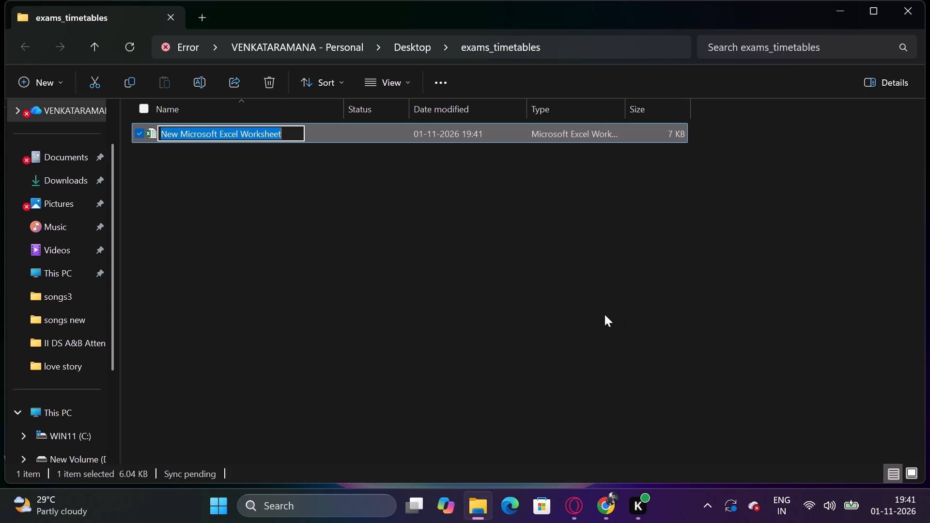
type("complete exams")
key("space")
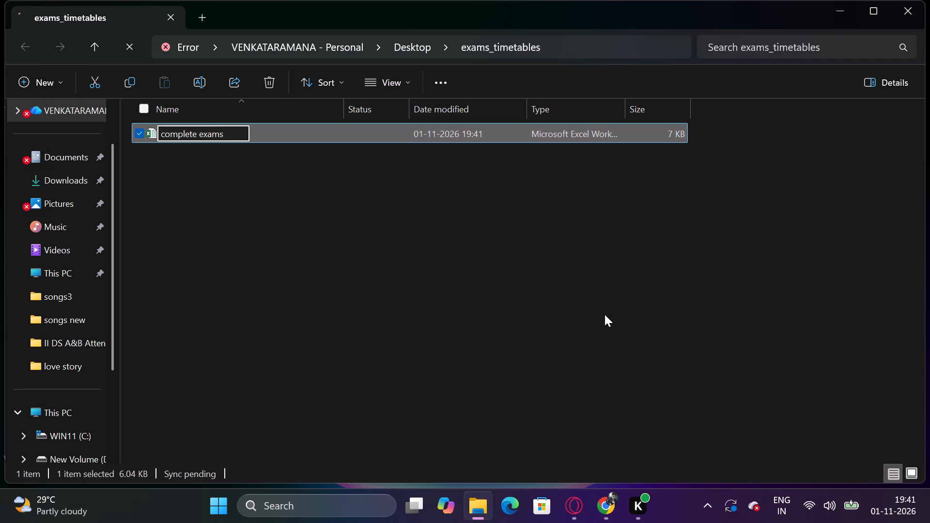
type("dates")
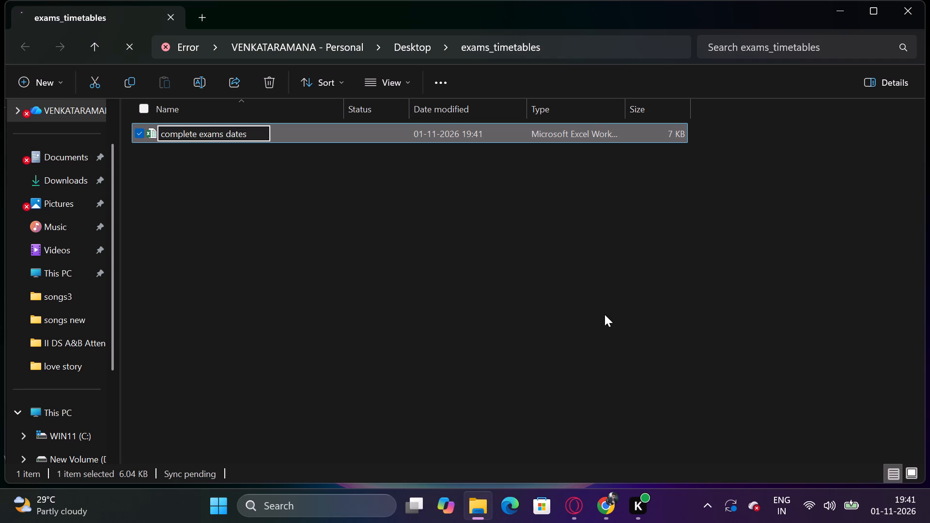
left_click(336, 264)
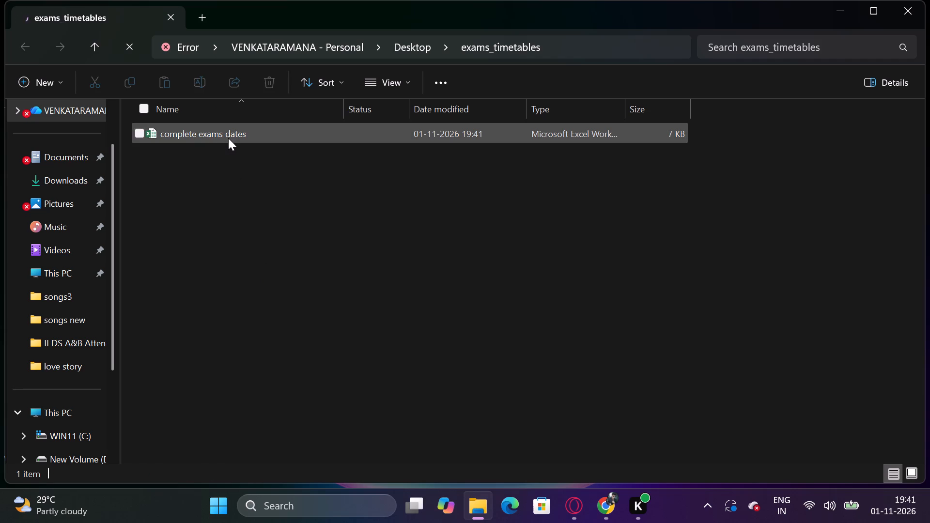
Open the complete exams dates workbook in Excel.
double_click(228, 138)
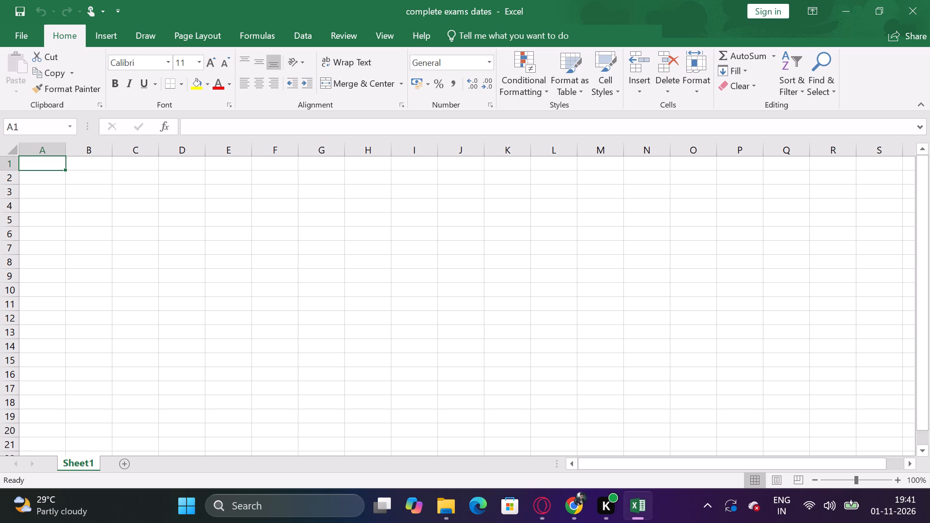
Enter the heading "VIGNAN's INSTITUTE OF INFORMATION TECHNOLOGY(A)" in cell F1.
left_click(276, 165)
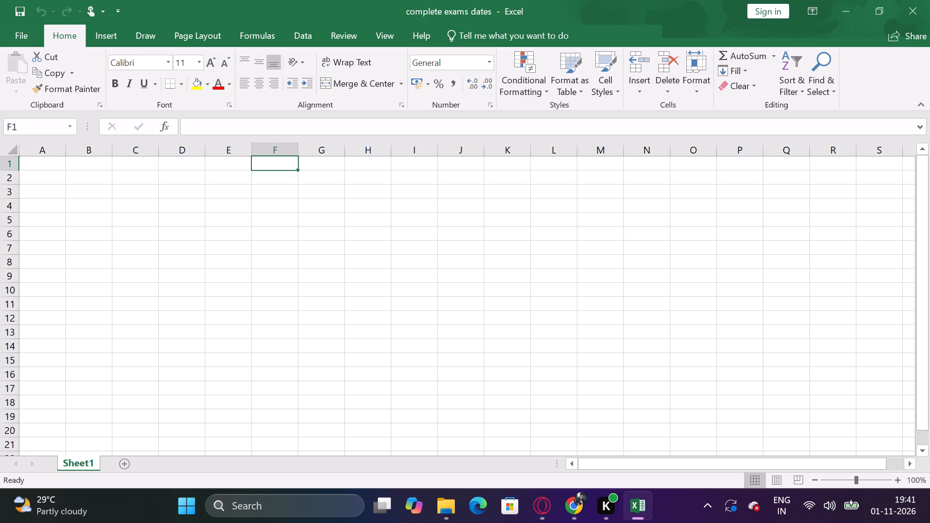
type("DE")
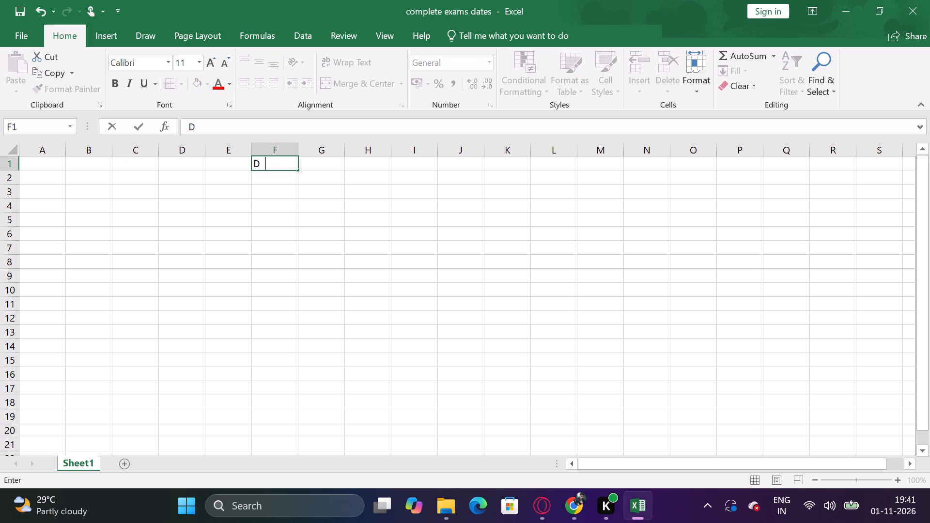
key("BackSpace")
key("BackSpace")
type("VIG")
type("NAN")
type("'s")
key("space")
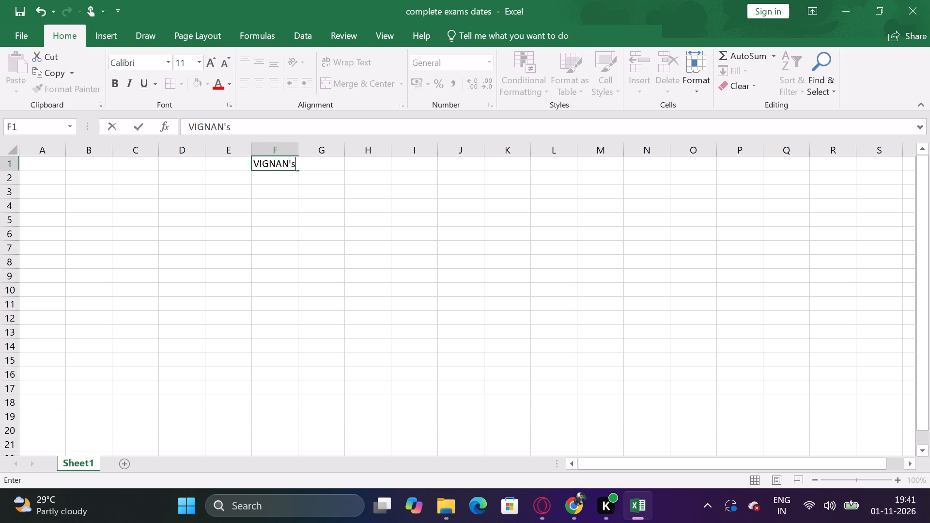
key("shift+i")
key("shift+n")
type("STITUTE OF INFORMATION TECHNOLOGY")
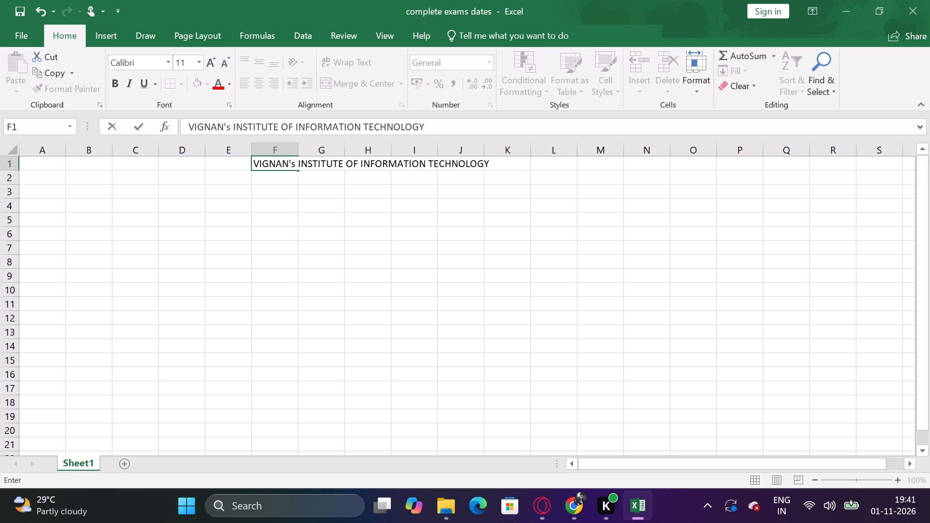
type("(A)")
left_click(384, 267)
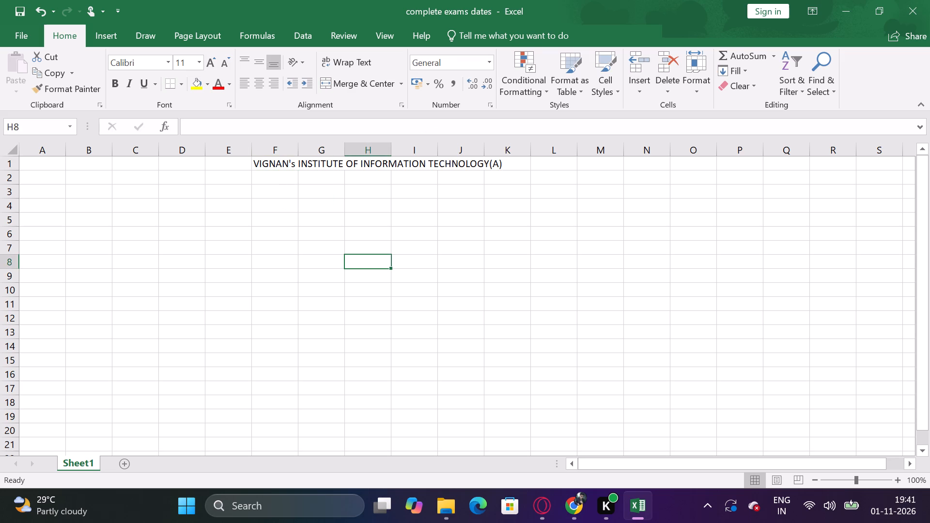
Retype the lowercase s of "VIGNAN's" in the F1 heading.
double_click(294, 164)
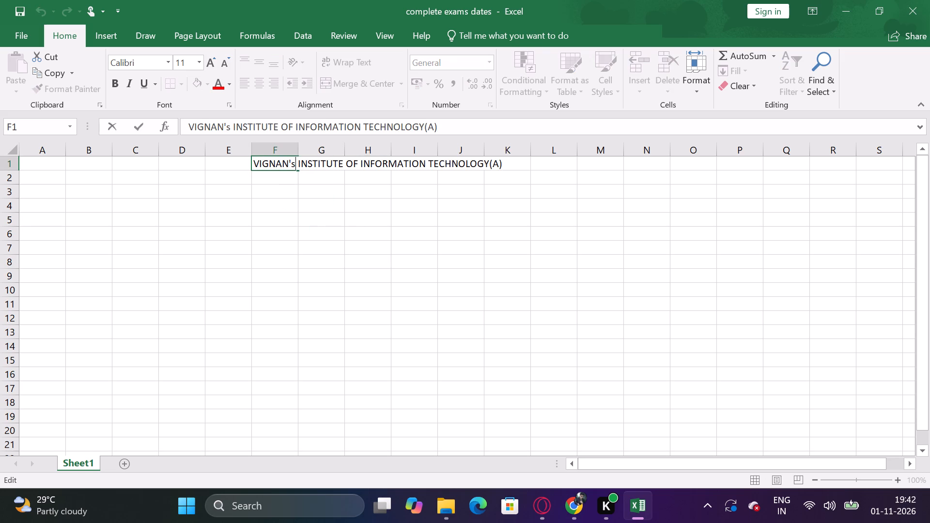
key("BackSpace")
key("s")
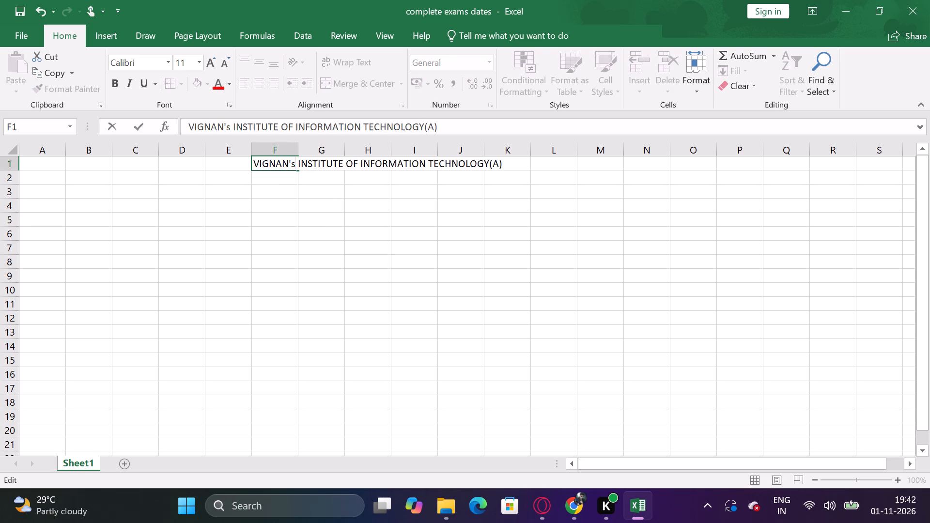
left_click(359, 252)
Set the font size of the institute heading across F1:K1 to 18.
left_click_drag(260, 165, 408, 169)
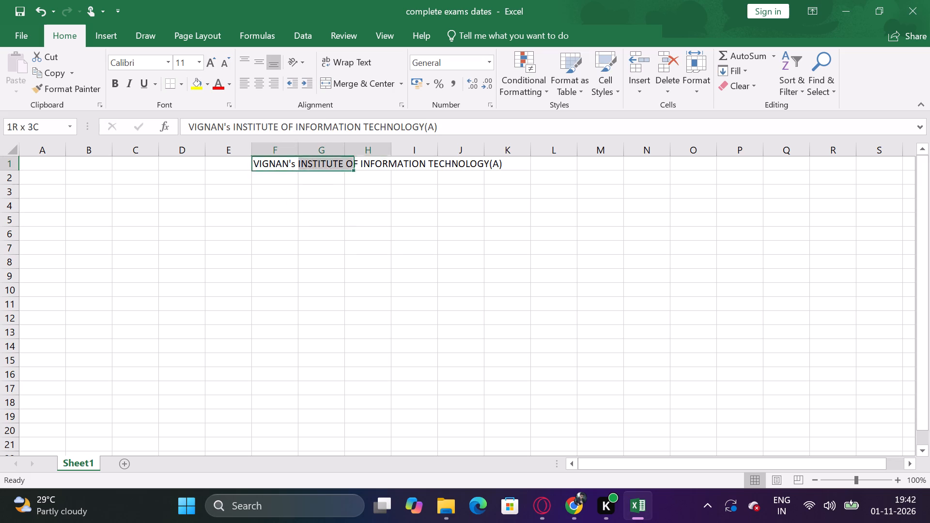
left_click_drag(408, 169, 490, 162)
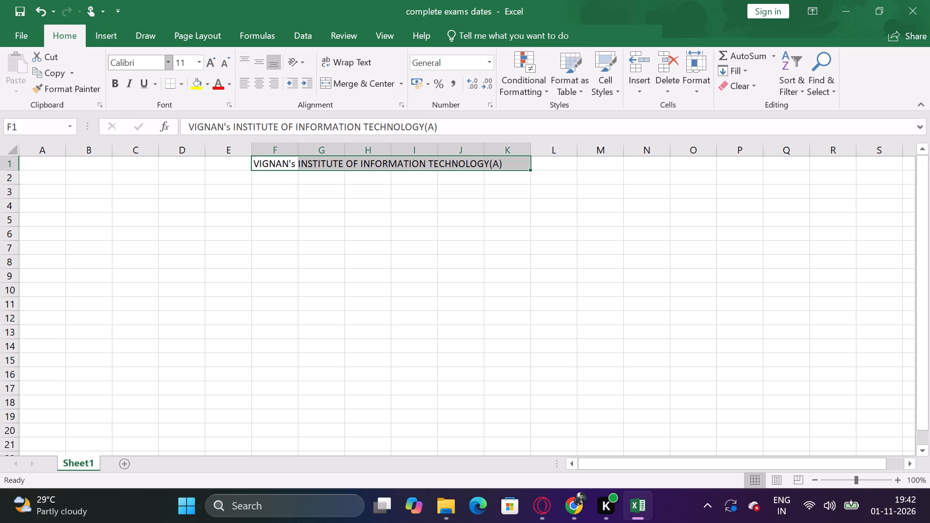
left_click(170, 61)
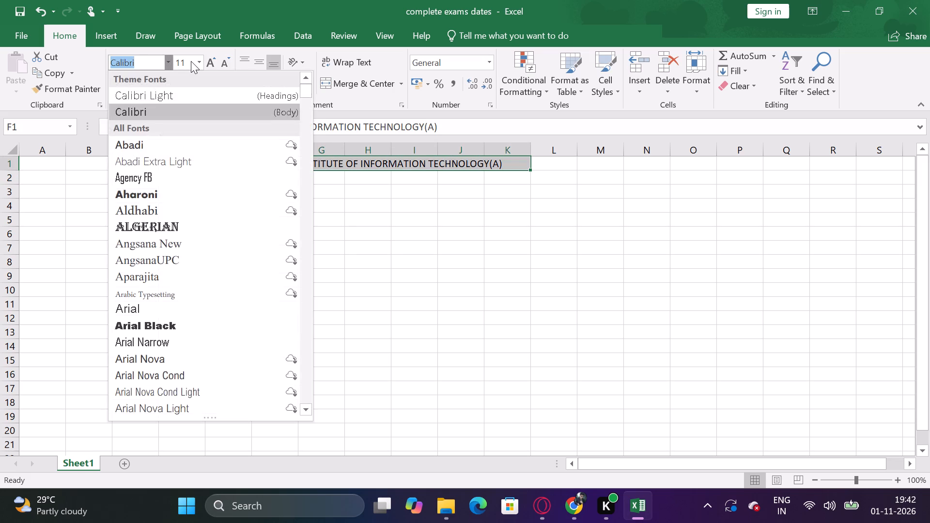
left_click(202, 61)
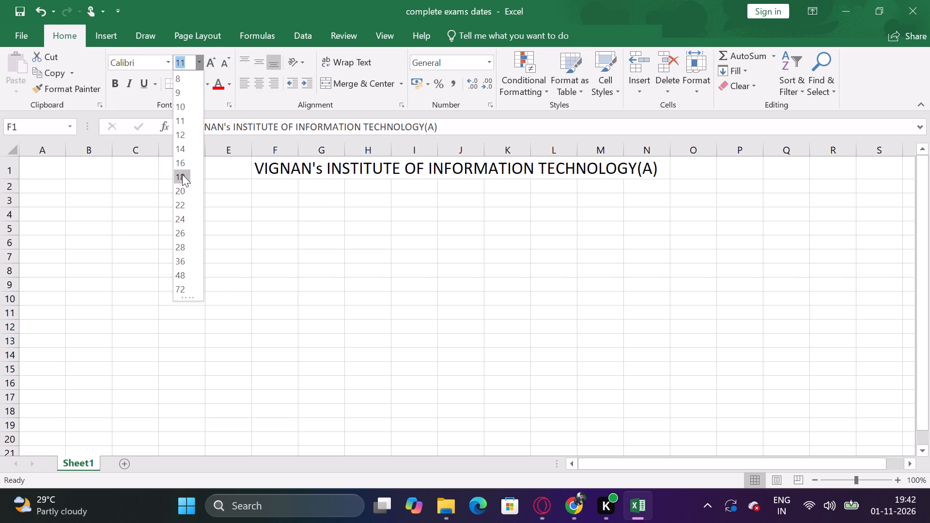
left_click(182, 175)
left_click(384, 269)
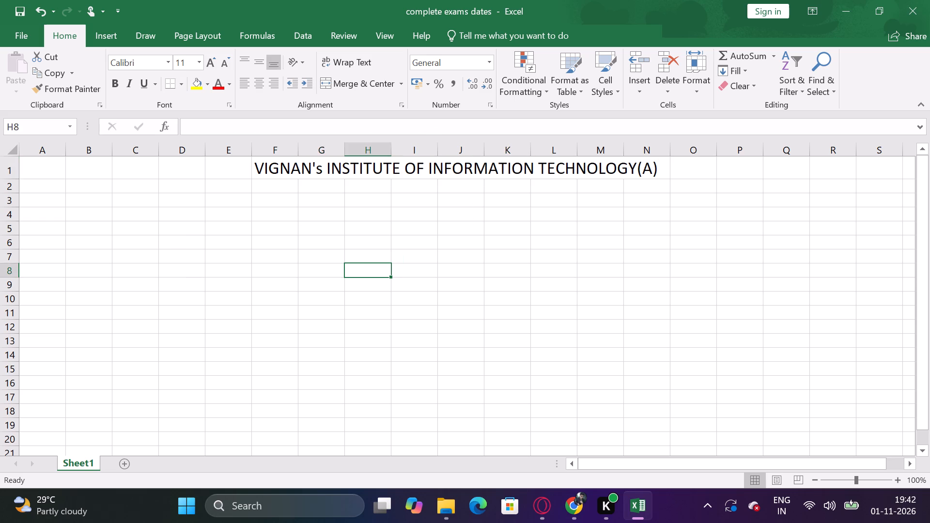
Enter the subheading "DEPARTMENT OF CSE-DATA SCIENCE" in cell F2.
left_click(256, 187)
type("DE")
type("PARTMENT OF")
key("space")
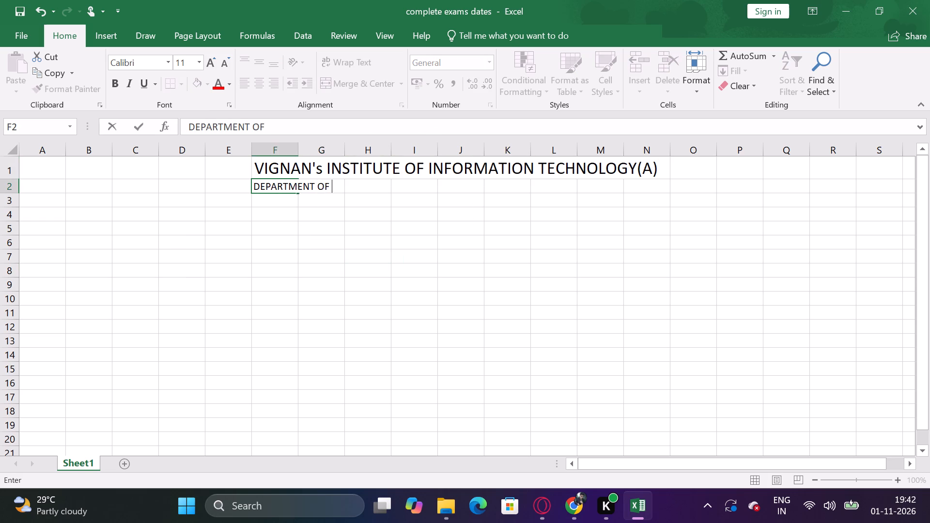
type("CO")
key("shift+BackSpace")
key("shift+BackSpace")
type("CSE")
key("minus")
type("DATA")
key("space")
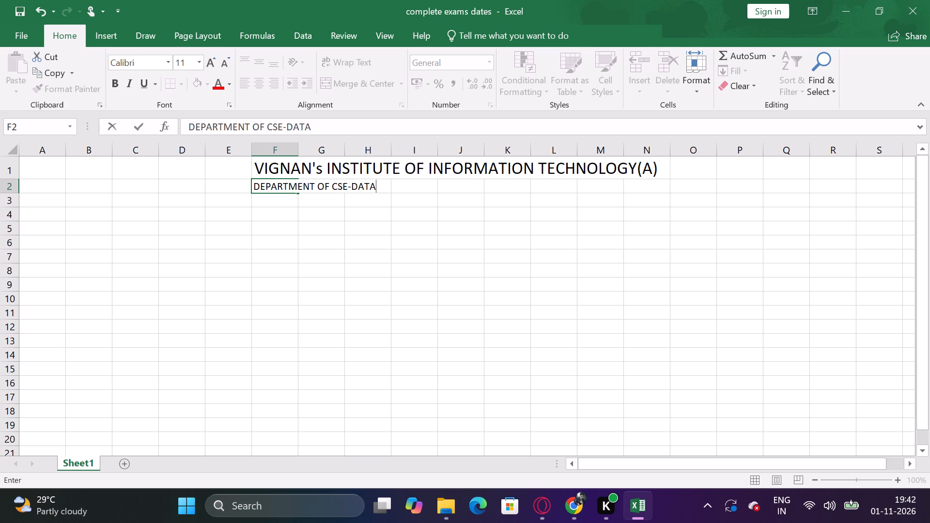
type("SCIENCE")
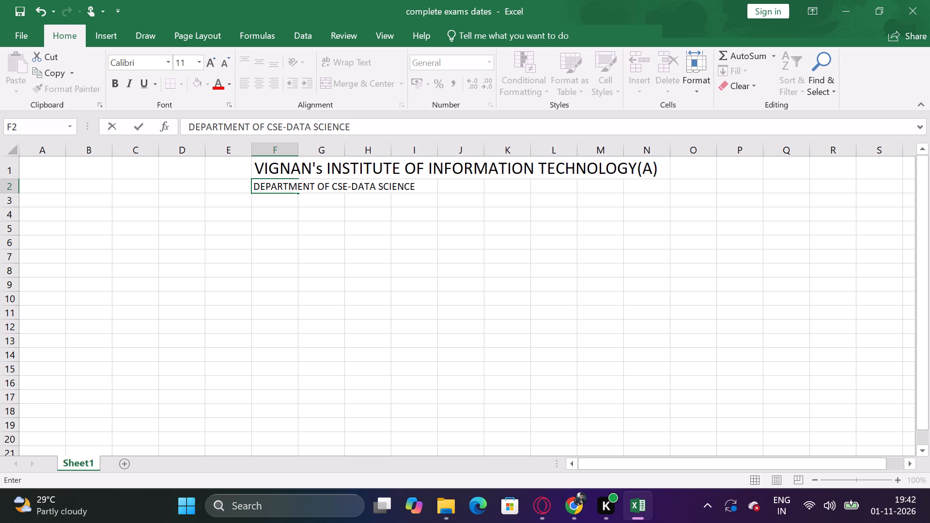
left_click(517, 262)
Set the font size of the department subheading across F2:I2 to 14.
left_click_drag(267, 187, 402, 187)
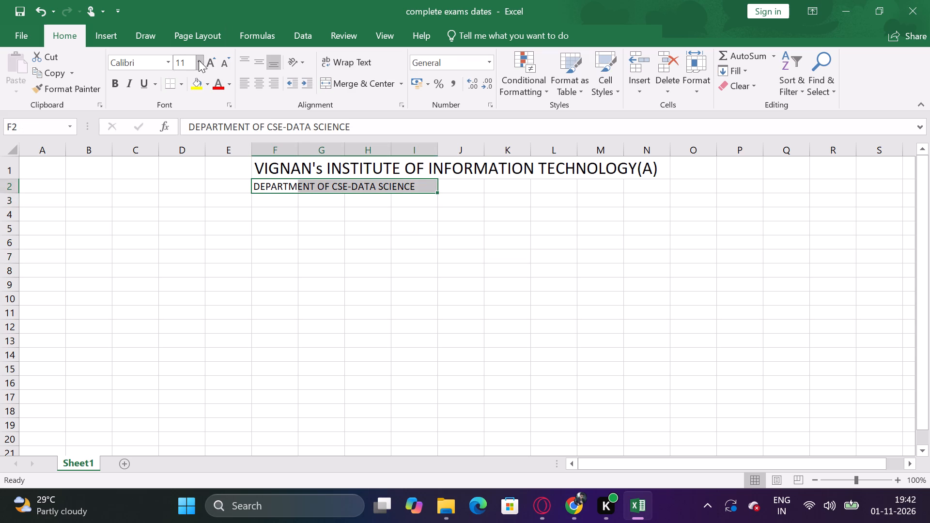
double_click(199, 60)
left_click(201, 63)
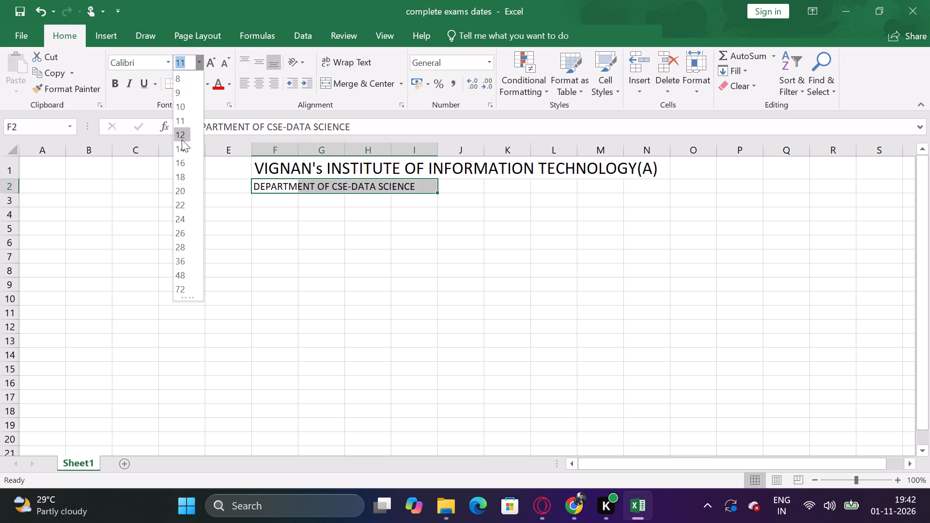
left_click(181, 148)
left_click(498, 326)
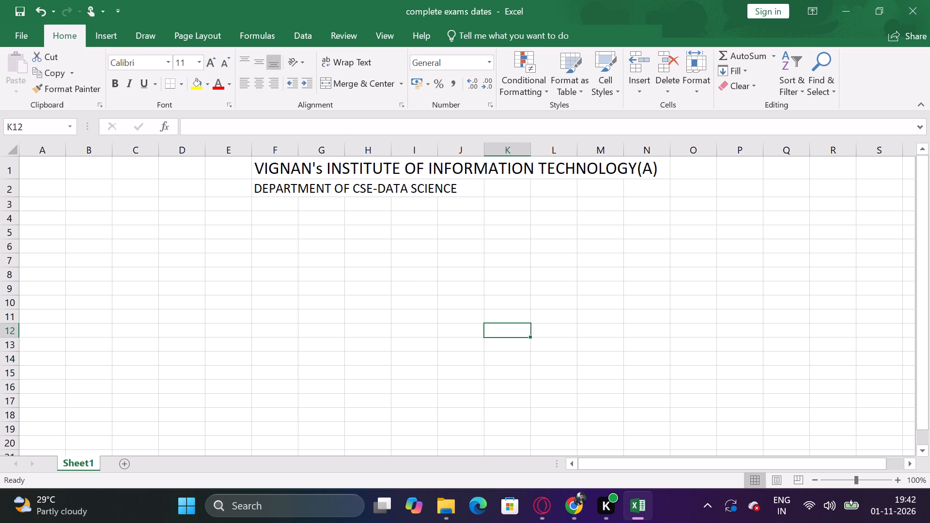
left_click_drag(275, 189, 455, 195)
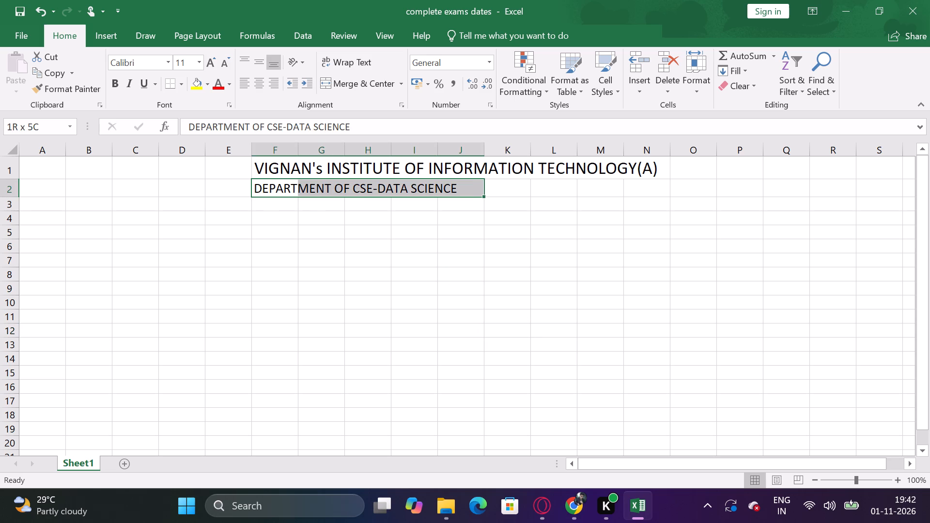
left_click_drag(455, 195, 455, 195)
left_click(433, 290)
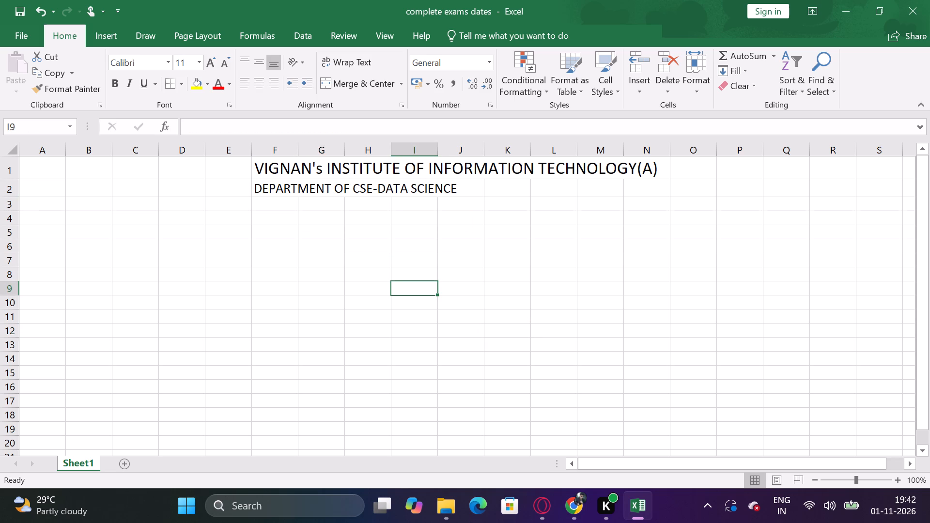
Enter the column header "S.No." in cell A3.
left_click(86, 207)
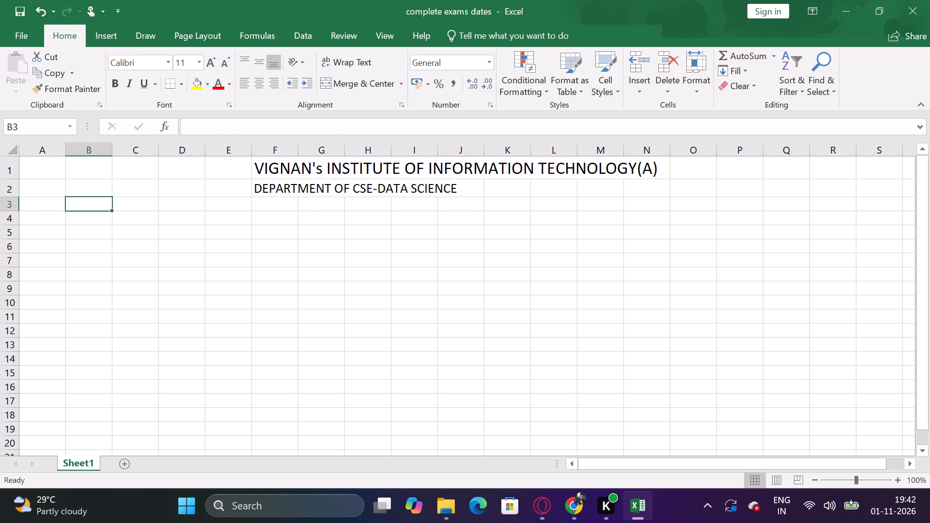
left_click(55, 205)
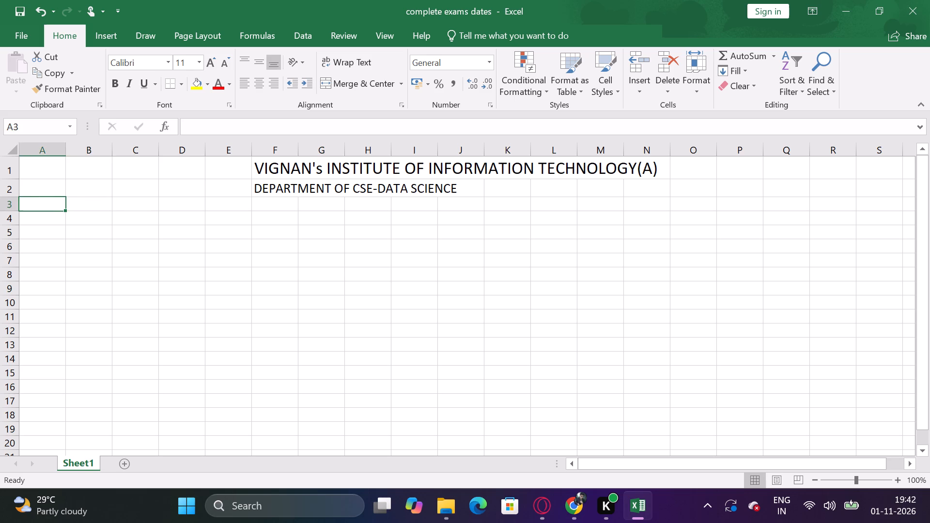
key("shift+s")
key("period")
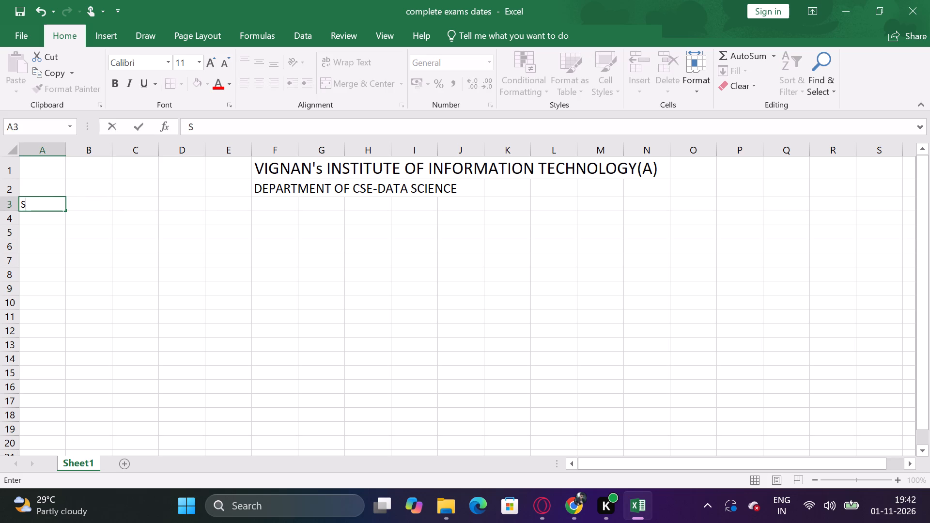
type("No")
key("period")
left_click_drag(192, 297, 193, 302)
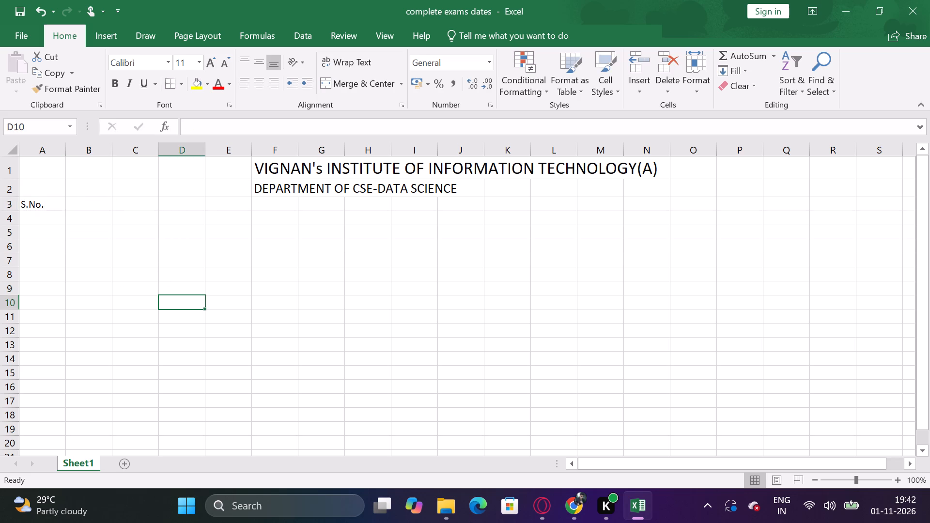
Widen column B to fit a long header and enter "Name Of The Examinations" in cell B3.
left_click_drag(112, 151, 228, 156)
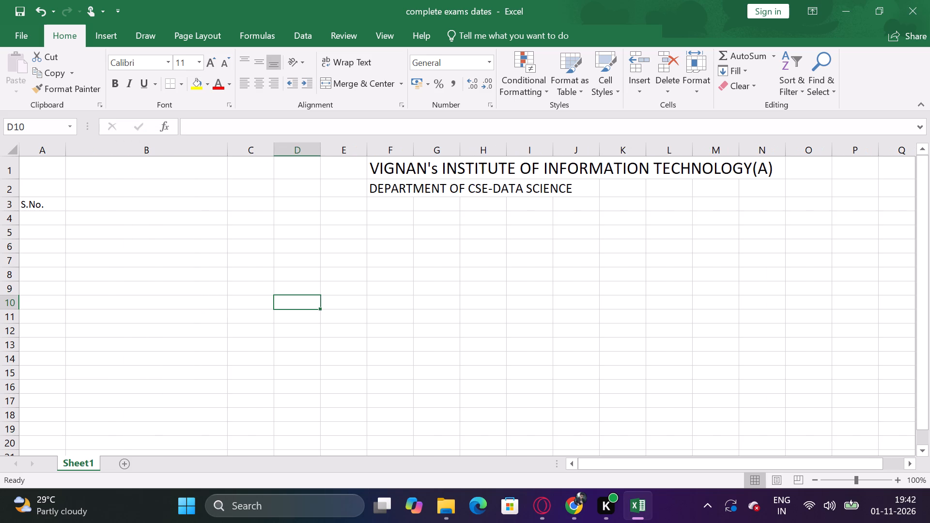
left_click(149, 205)
type("Name Of The Examinations")
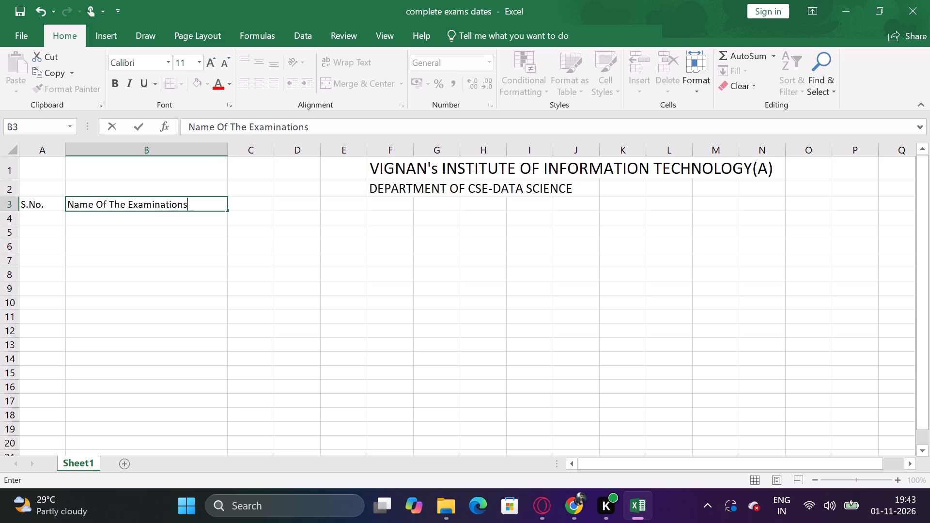
key("space")
left_click(232, 278)
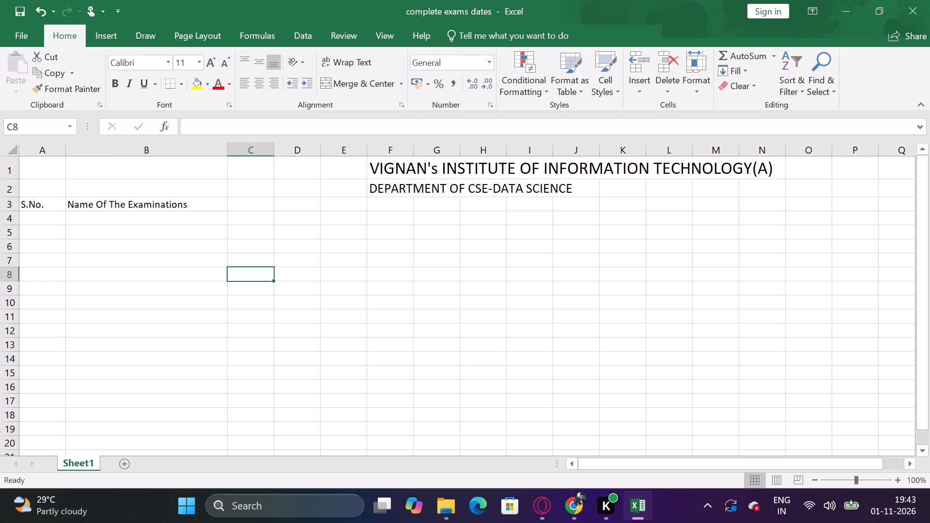
Widen columns C and D slightly so they can hold full dates.
left_click(240, 205)
left_click(334, 301)
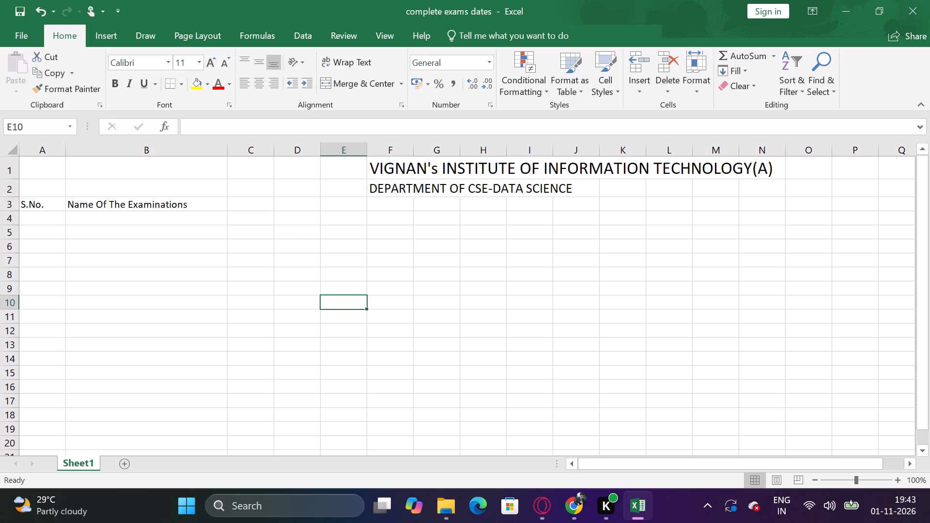
left_click_drag(273, 152, 282, 151)
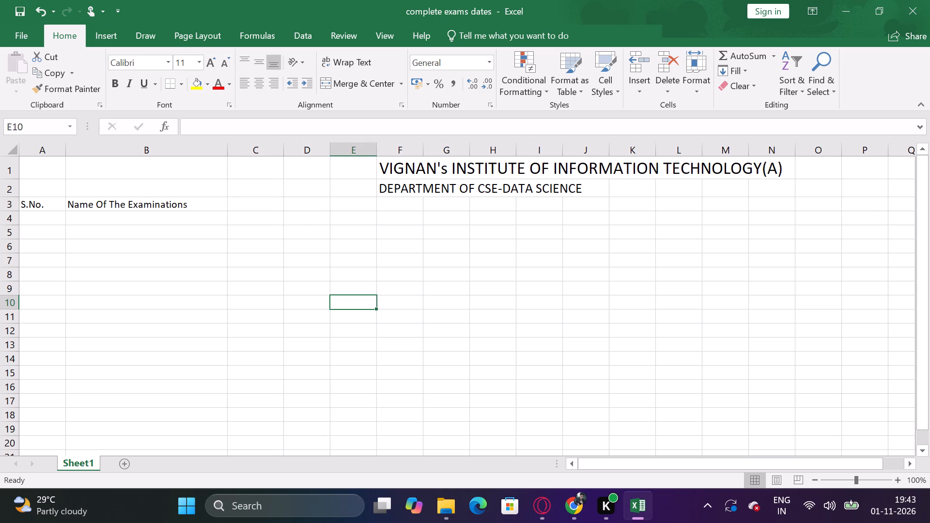
left_click_drag(327, 150, 341, 151)
Enter the date 4-11-26 as the column header in cell C3.
left_click(253, 202)
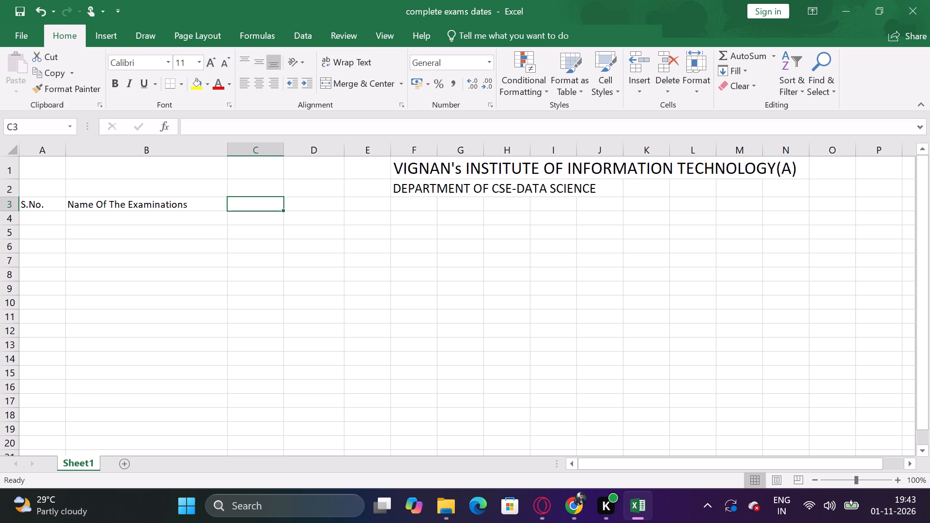
key("4")
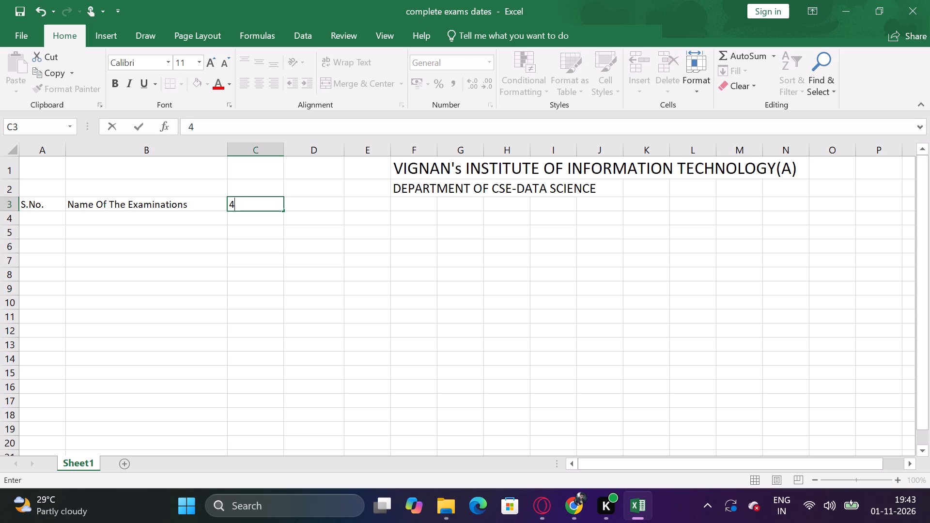
key("minus")
type("10")
key("BackSpace")
key("1")
key("minus")
key("2")
key("6")
left_click(379, 246)
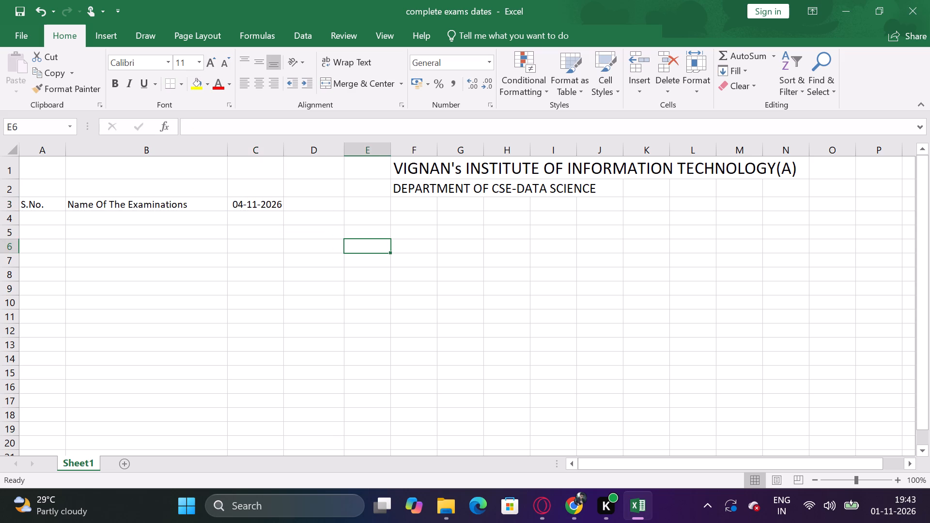
Extend the date series from C3 into D3 with the fill handle, producing 05-11-2026.
left_click(258, 206)
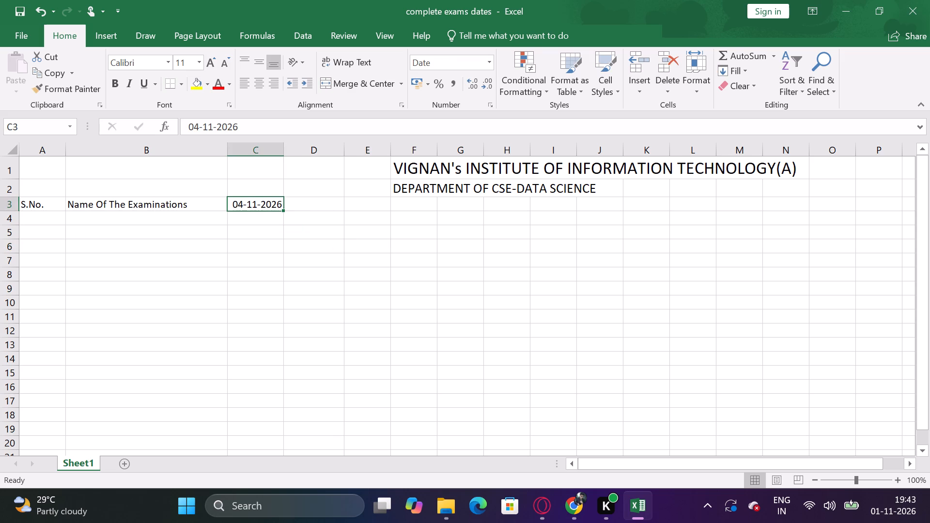
left_click_drag(285, 209, 331, 210)
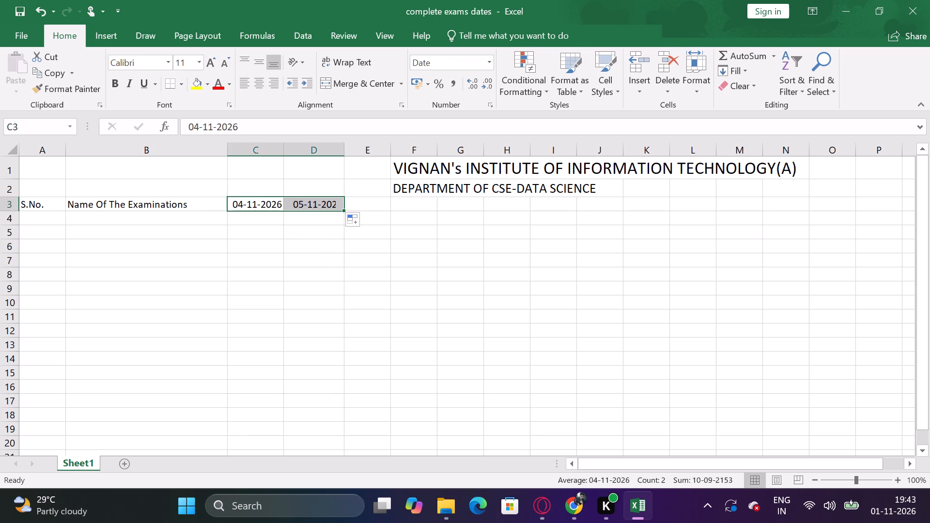
left_click(370, 284)
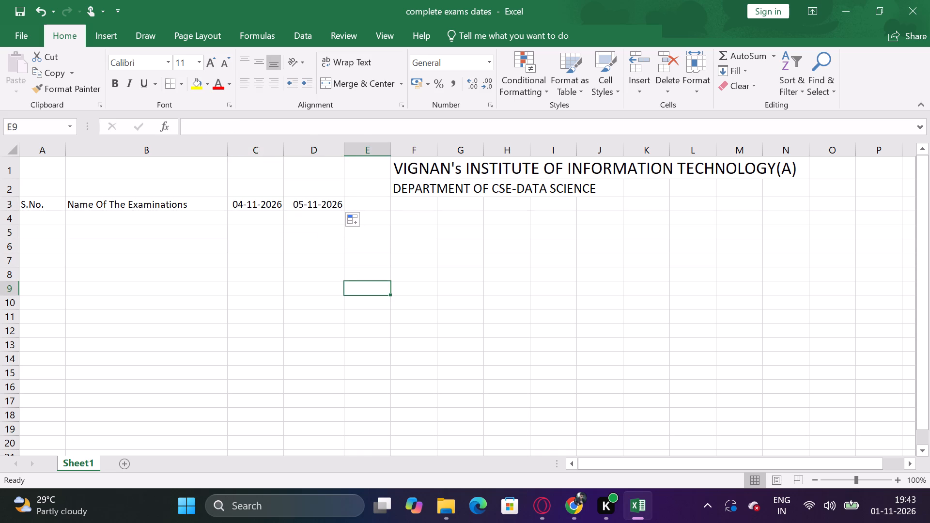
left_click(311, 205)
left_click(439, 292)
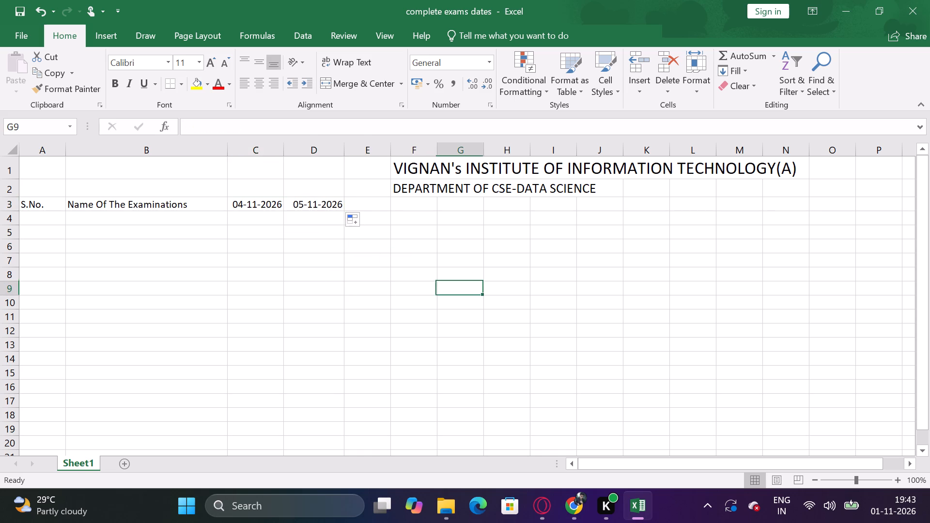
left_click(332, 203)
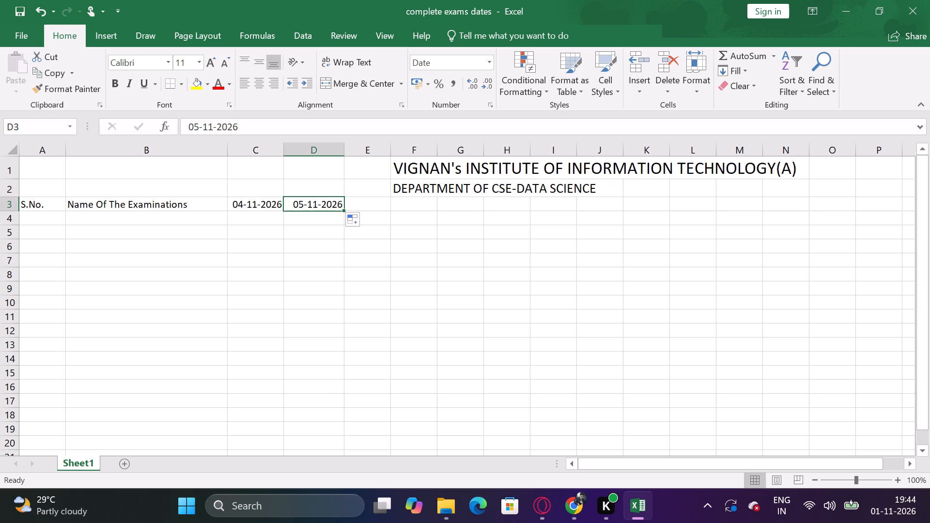
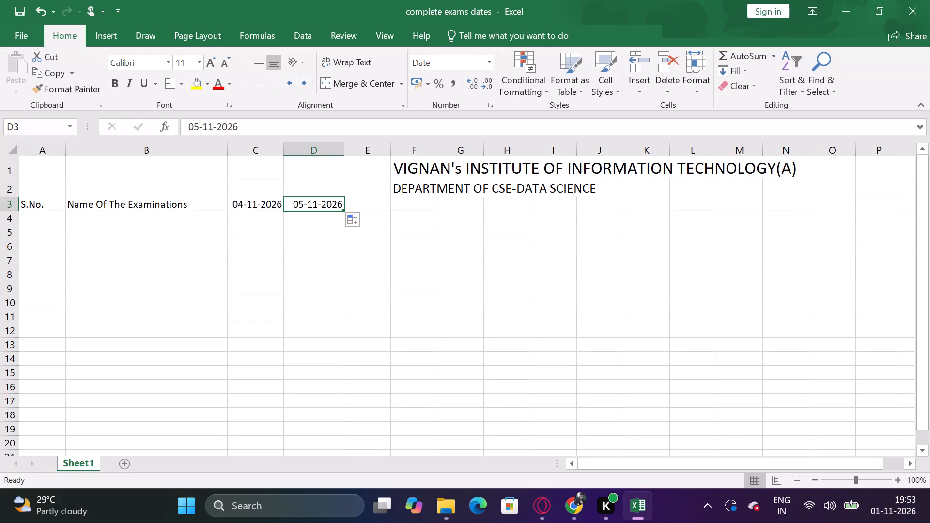
Extend the date series in row 3 from D3 across to BH3 with the fill handle, ending at 31-12-2026.
left_click(378, 298)
left_click(321, 200)
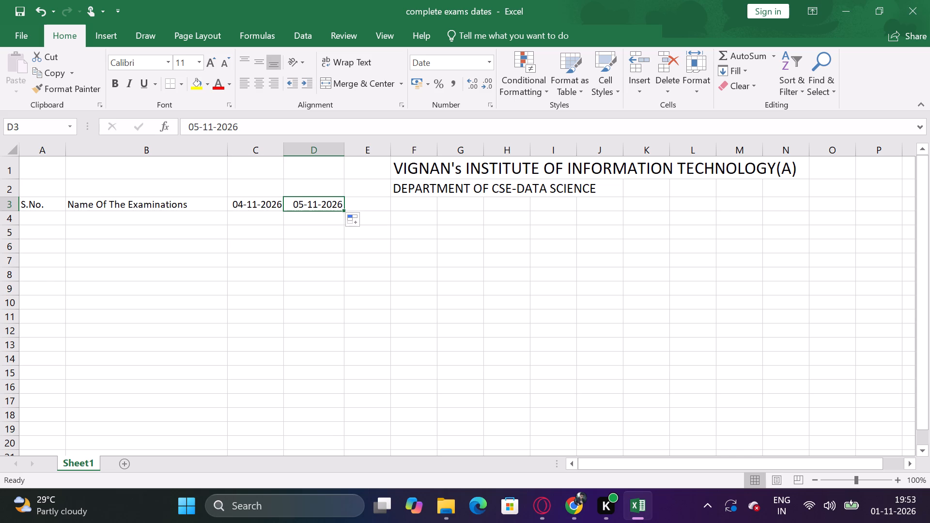
left_click(340, 270)
left_click(313, 206)
left_click_drag(343, 211, 578, 224)
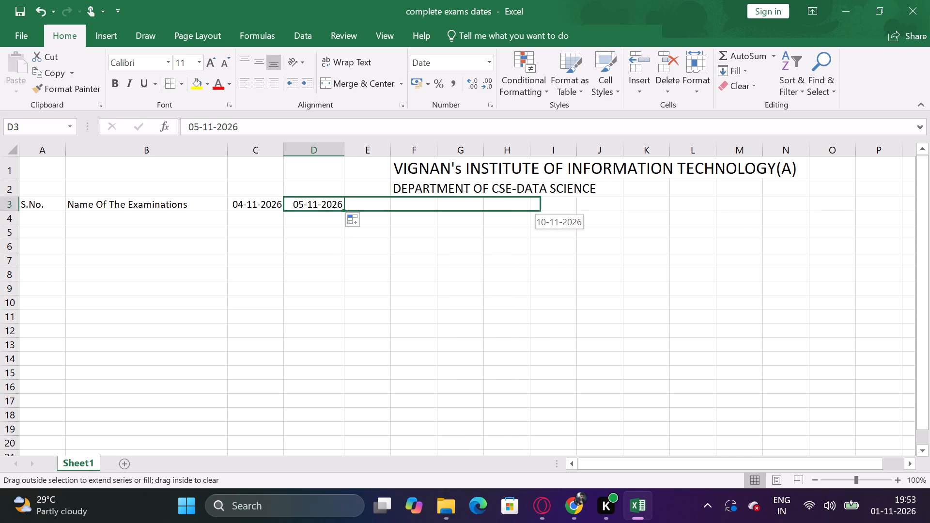
left_click_drag(578, 224, 929, 232)
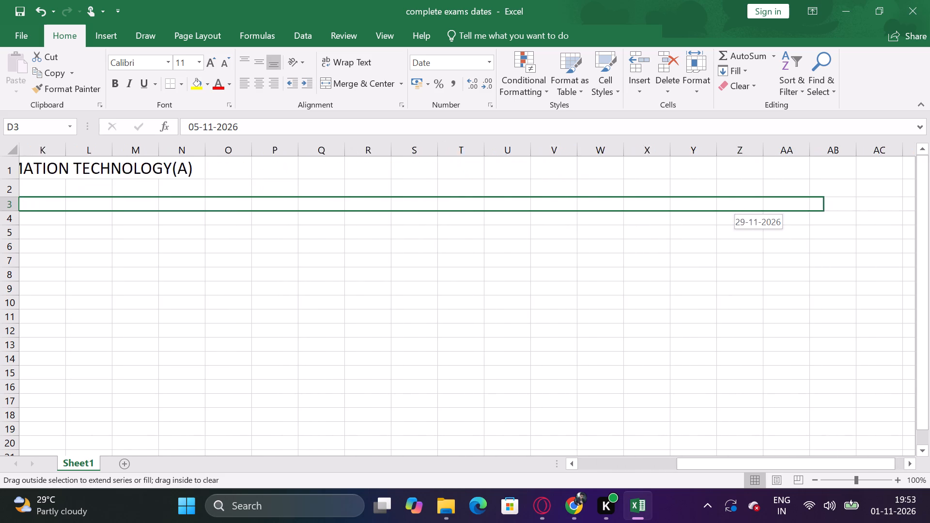
left_click_drag(929, 232, 903, 232)
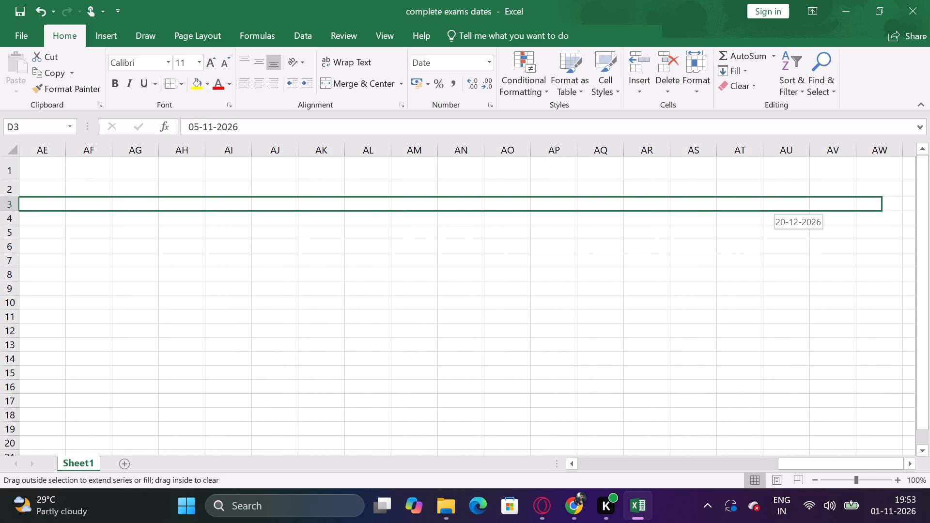
left_click_drag(903, 232, 892, 232)
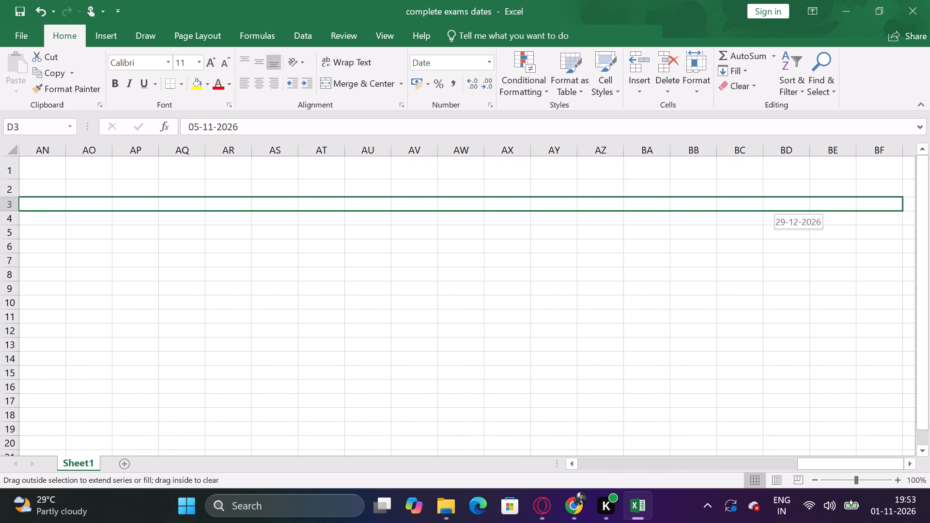
left_click_drag(892, 232, 785, 219)
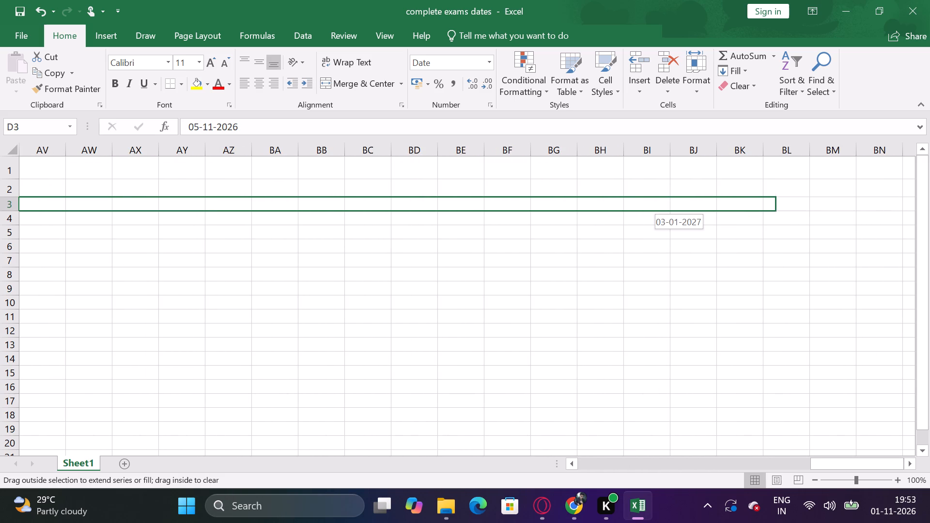
left_click_drag(785, 219, 679, 217)
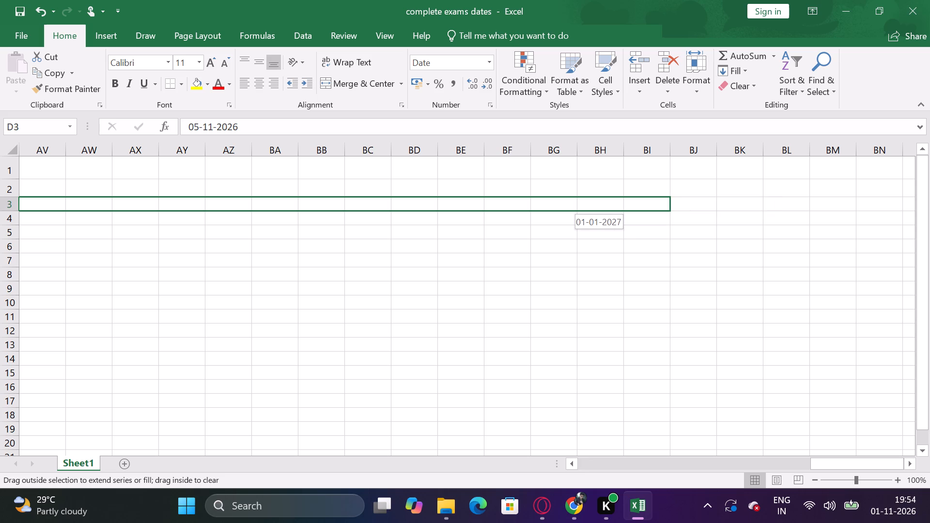
left_click_drag(679, 217, 627, 217)
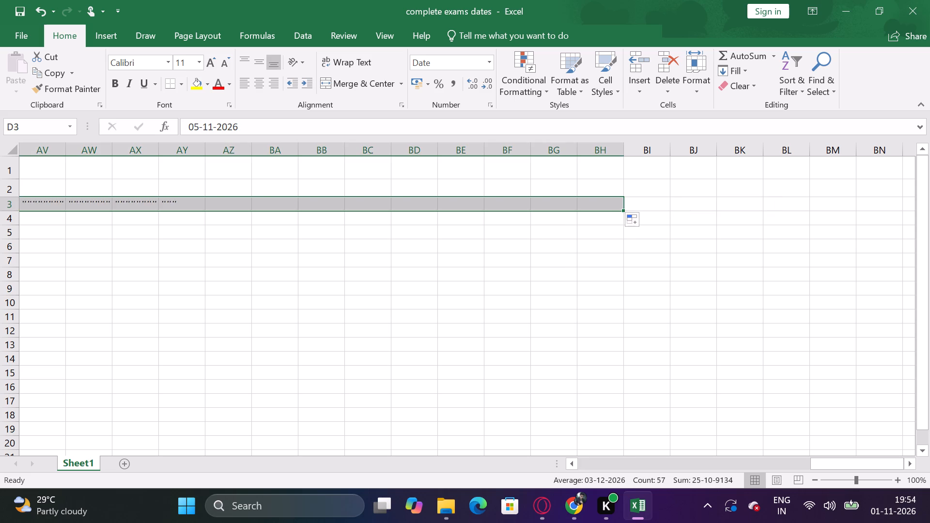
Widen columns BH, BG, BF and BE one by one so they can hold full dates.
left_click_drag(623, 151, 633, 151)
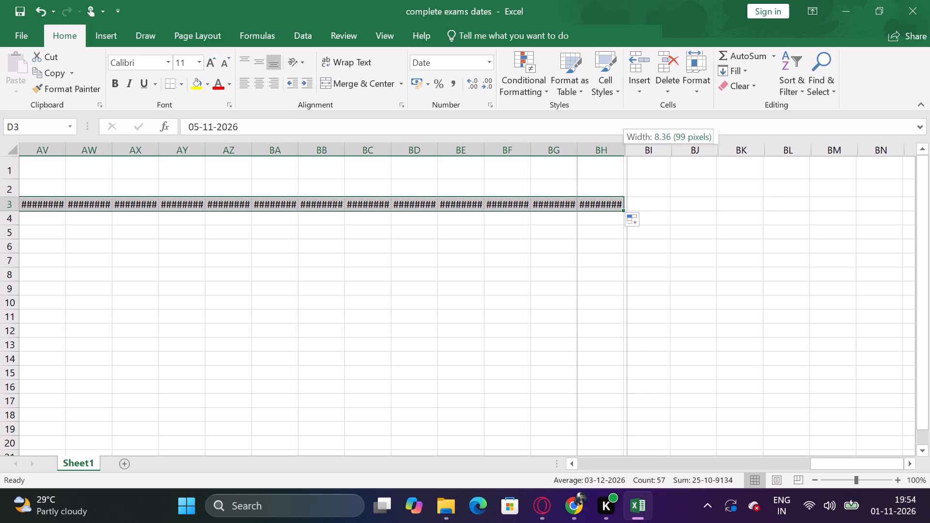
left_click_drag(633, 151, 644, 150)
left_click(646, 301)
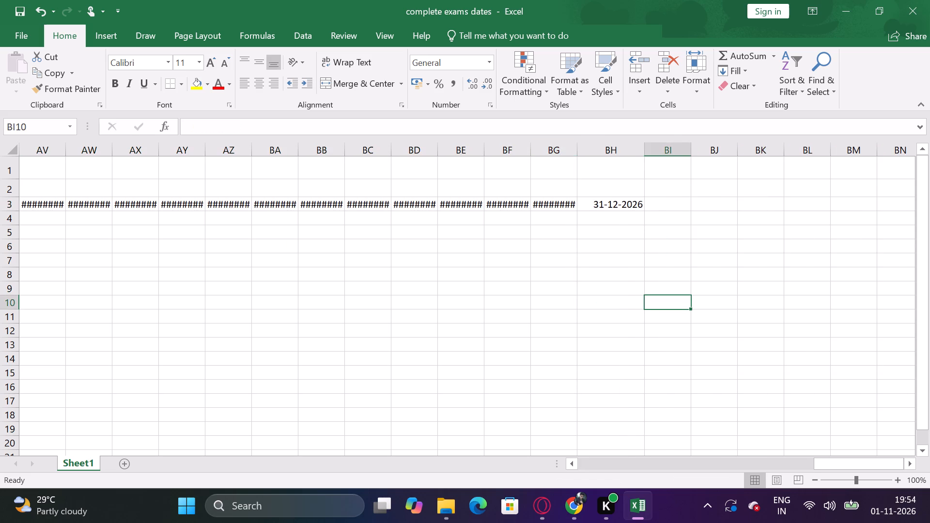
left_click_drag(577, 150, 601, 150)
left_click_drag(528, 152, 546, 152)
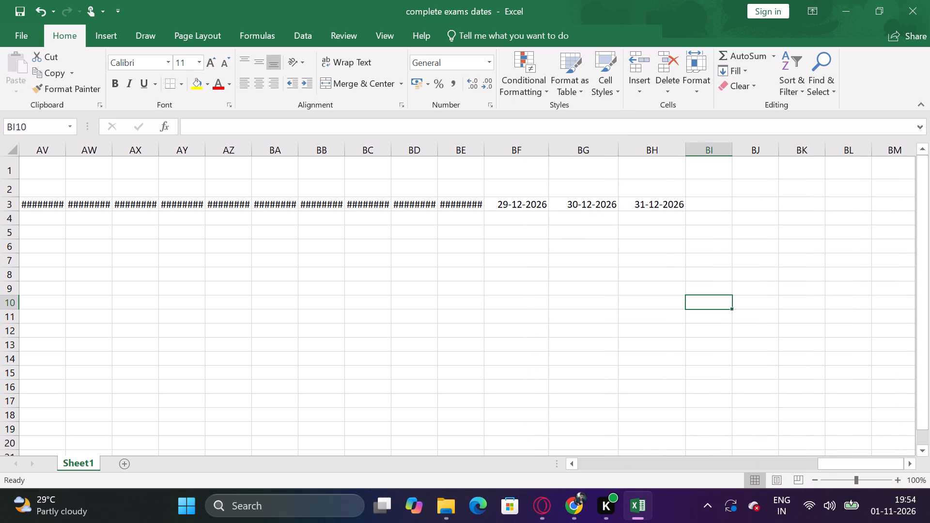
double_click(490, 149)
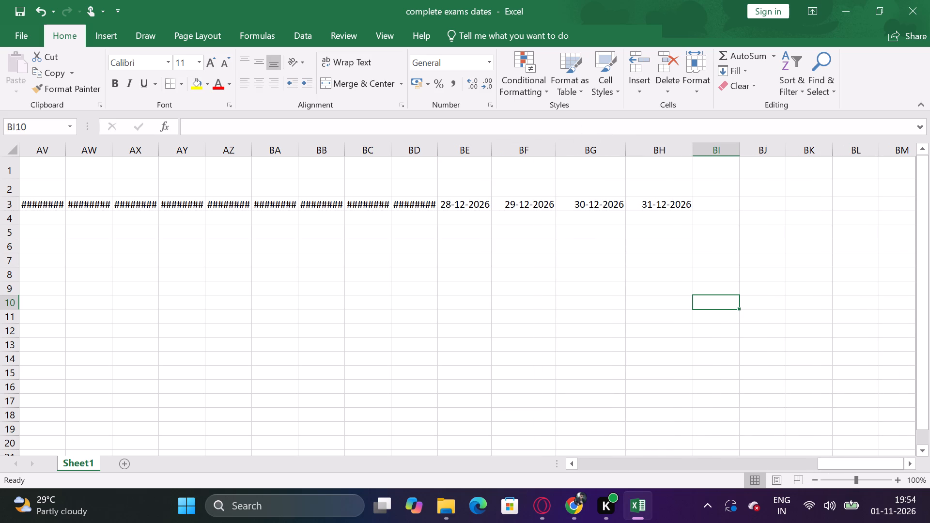
Select the whole sheet and autofit the width of all columns to their contents.
left_click(557, 273)
key("ctrl+a")
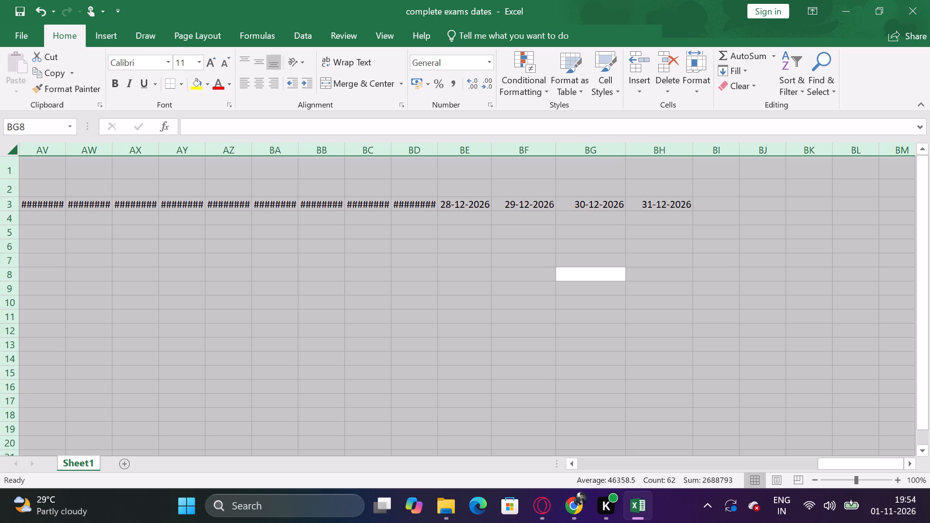
double_click(434, 153)
left_click(533, 302)
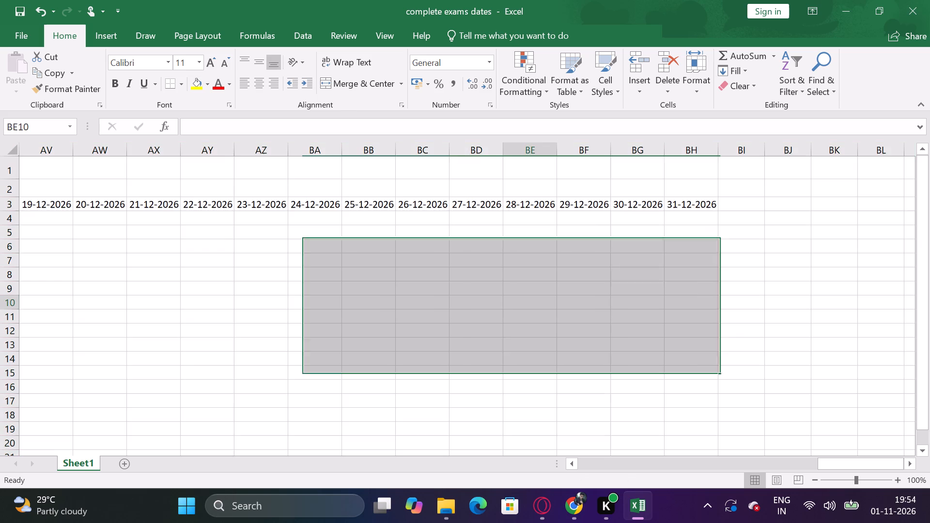
Narrow column F to roughly the same width as the neighbouring date columns.
left_click_drag(848, 463, 638, 460)
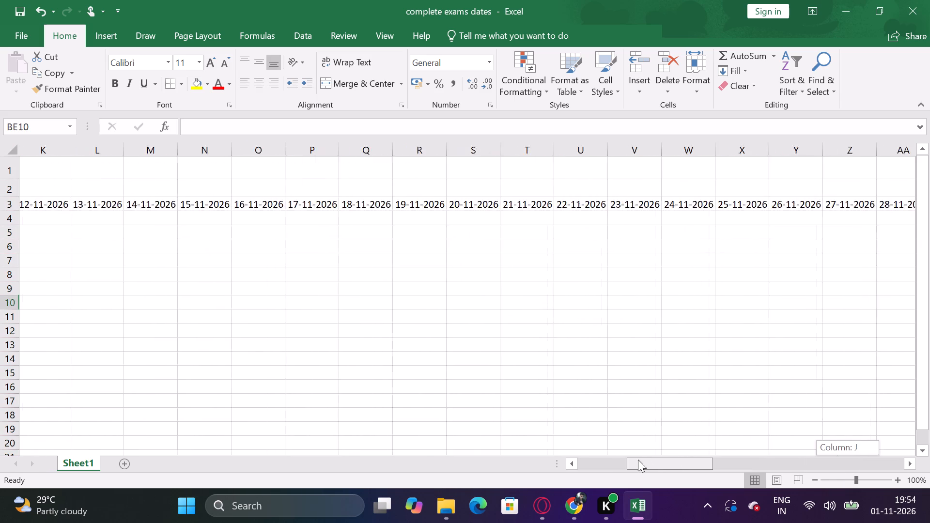
left_click_drag(638, 460, 471, 455)
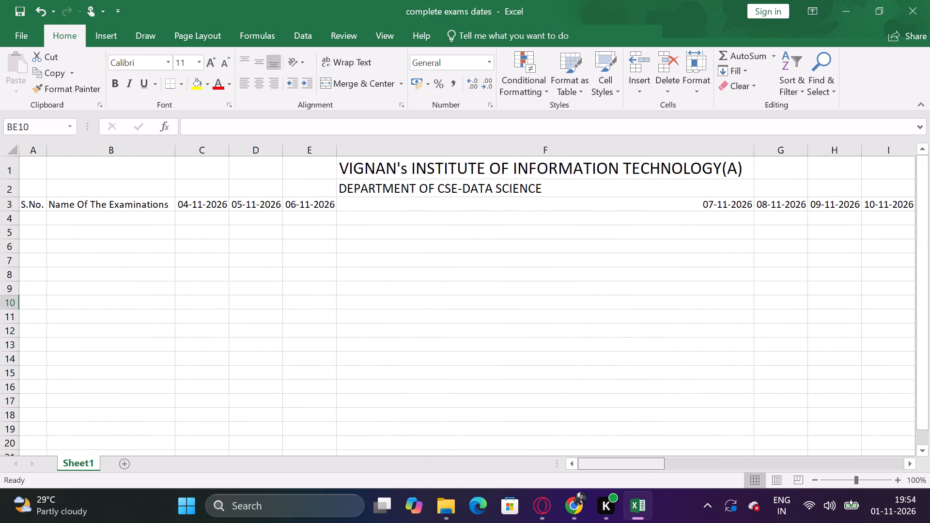
left_click_drag(753, 150, 407, 154)
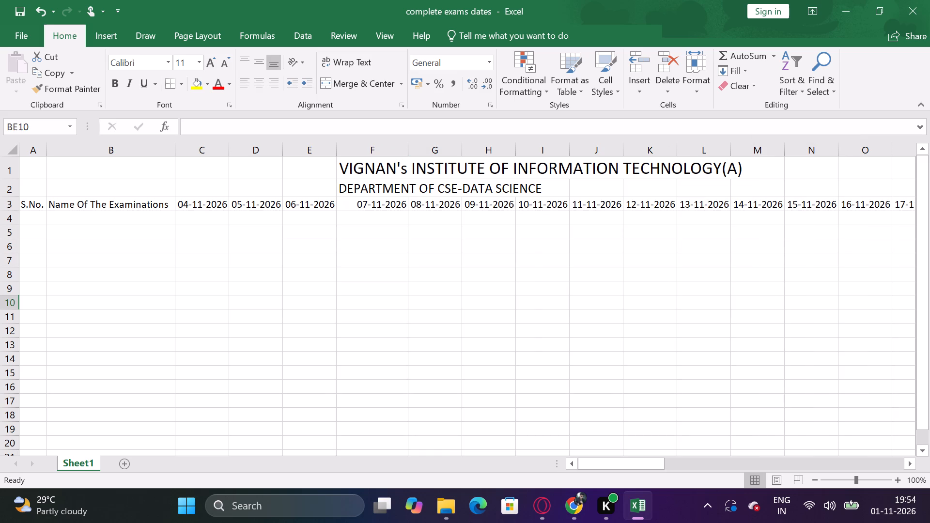
left_click_drag(408, 152, 398, 151)
left_click(537, 314)
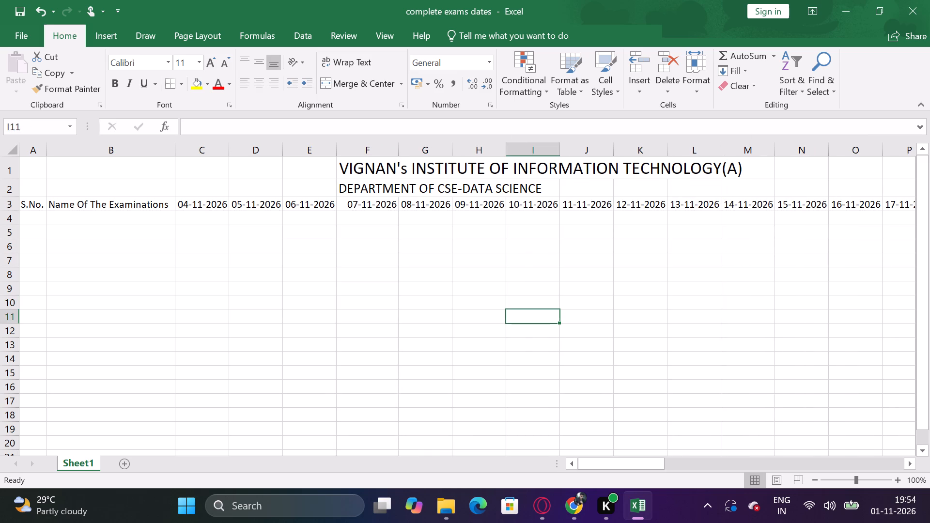
Make the entire header row bold, from S.No. in A3 through the last date in BH3.
left_click(37, 206)
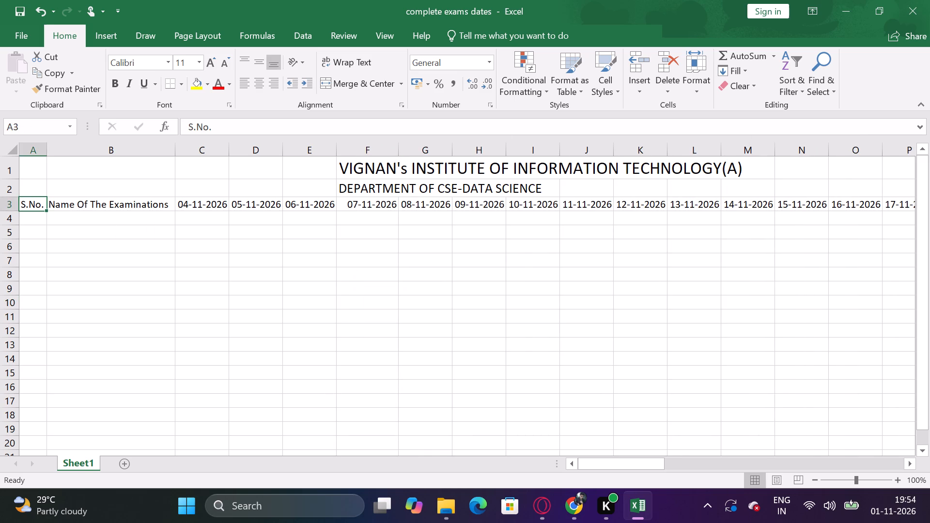
key("ctrl+shift+Right")
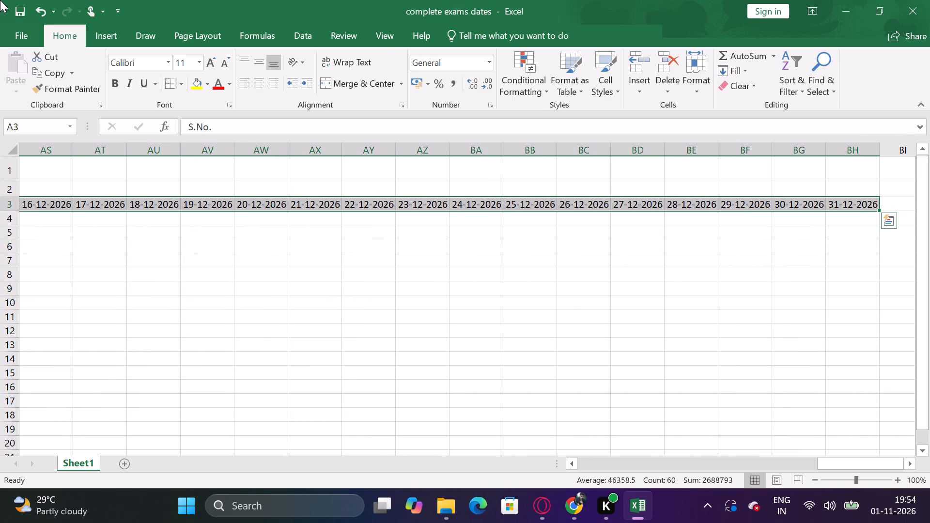
left_click(113, 81)
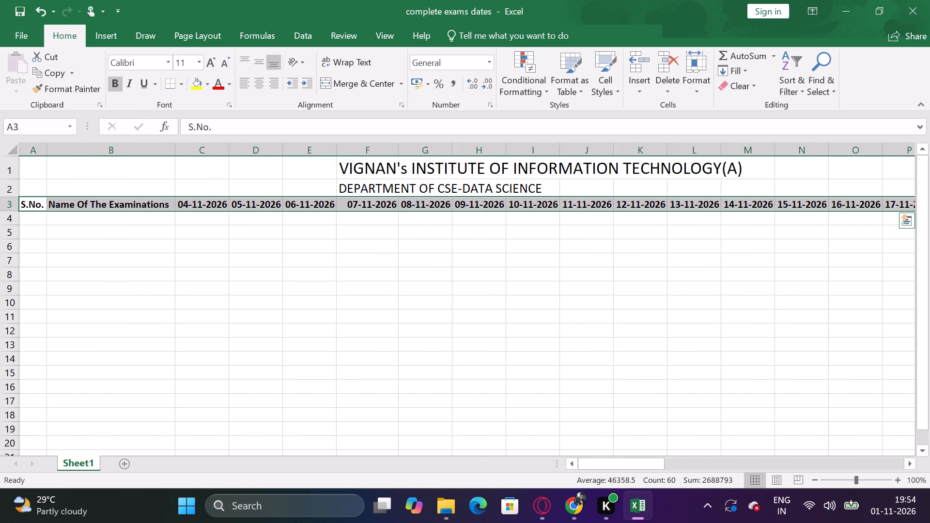
left_click(487, 317)
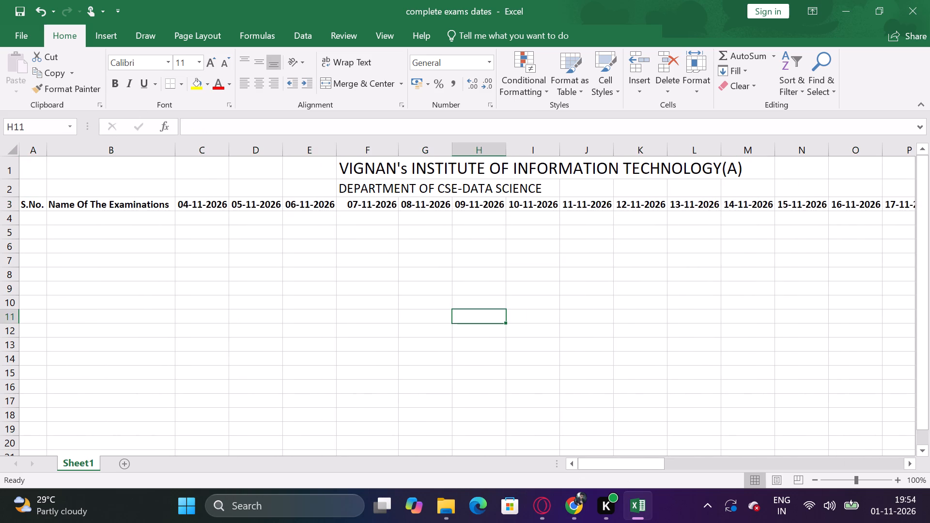
Apply All Borders to the entire header row, from A3 through the last date in BH3.
left_click_drag(37, 207, 107, 196)
left_click(41, 204)
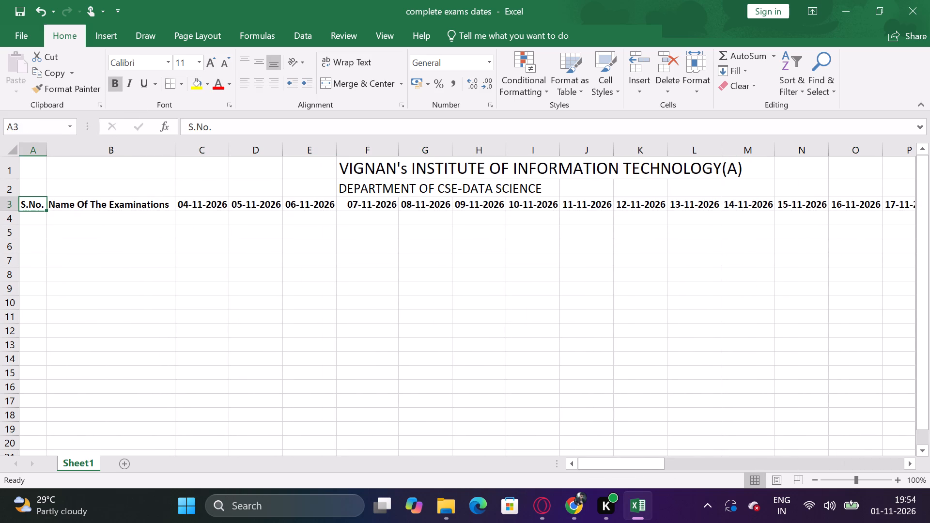
key("ctrl+shift+Right")
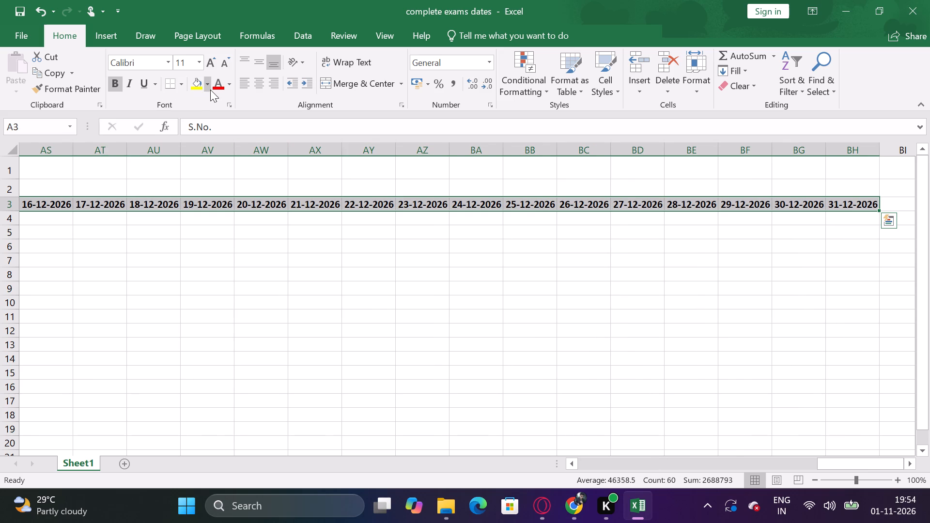
left_click(180, 82)
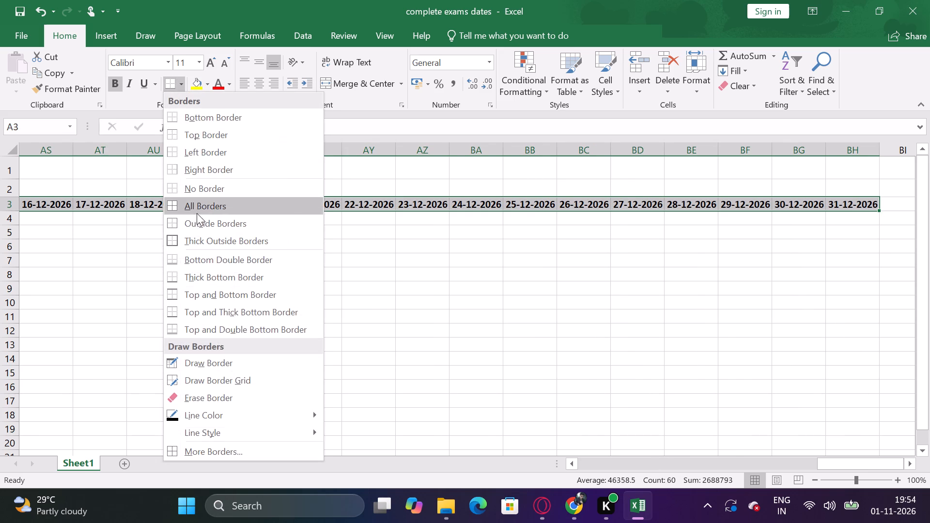
left_click(197, 208)
left_click(414, 320)
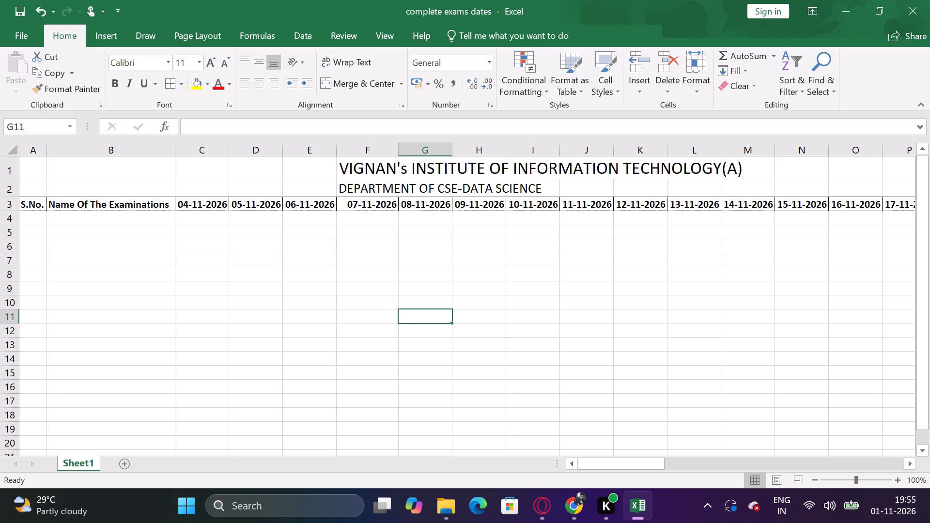
Insert a blank column before the Name Of The Examinations column and widen it to fit a short header.
right_click(126, 150)
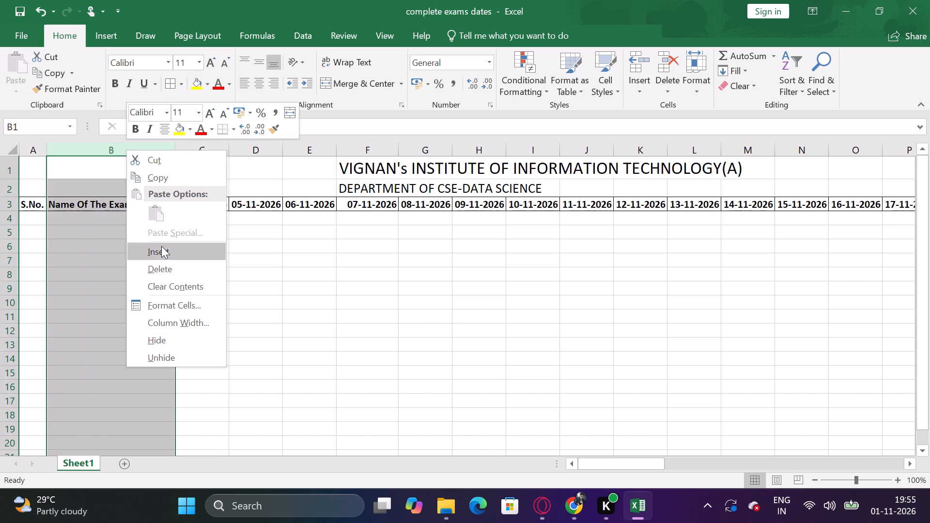
left_click(161, 246)
left_click(356, 338)
left_click_drag(77, 146, 89, 146)
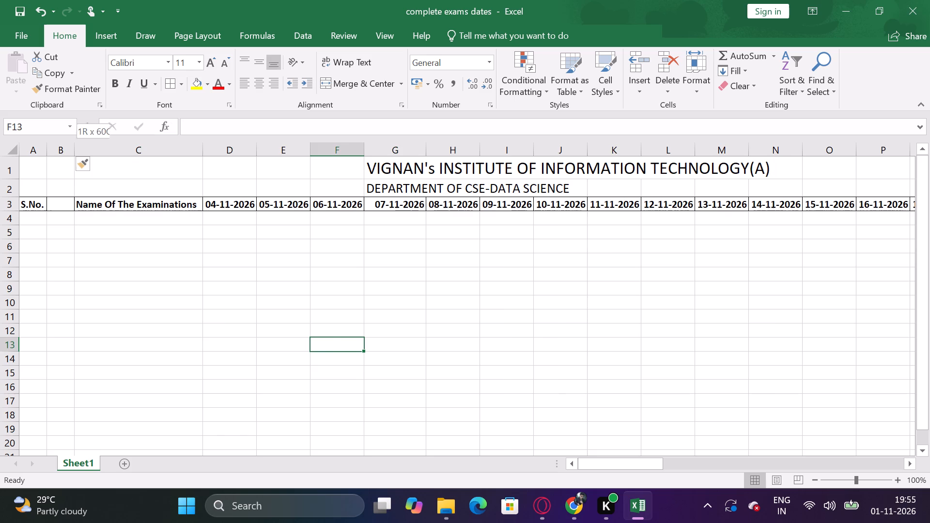
left_click_drag(89, 146, 100, 146)
Enter "YEAR/SEM" as the column header in cell B3.
left_click(69, 201)
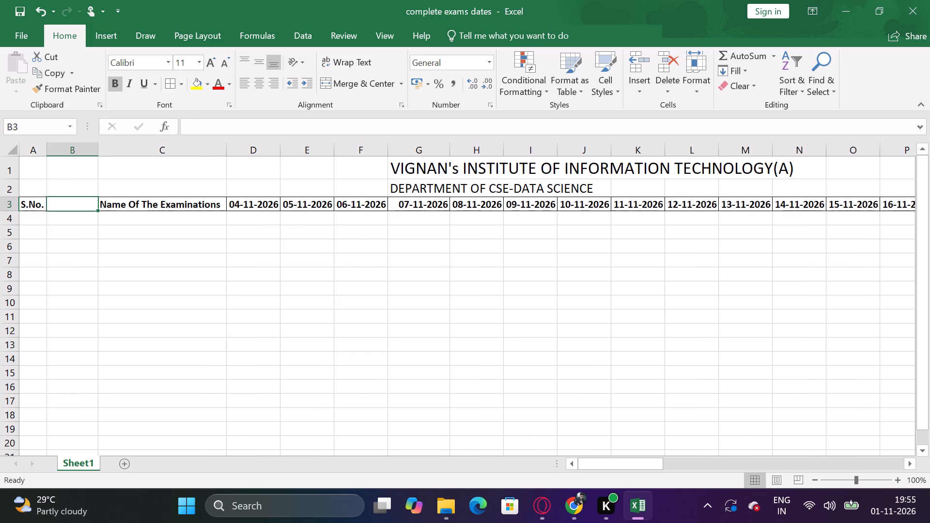
key("shift+y")
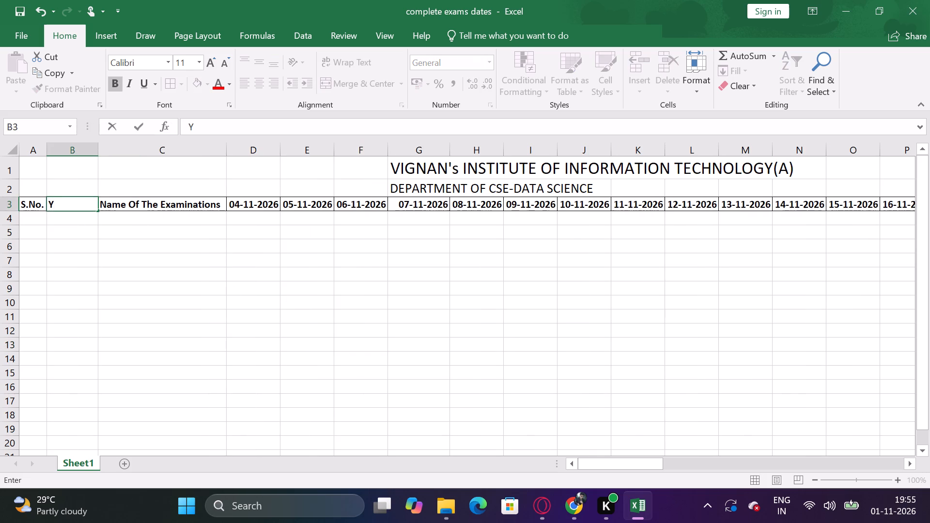
type("EAR")
key("slash")
type("SEM")
left_click(250, 359)
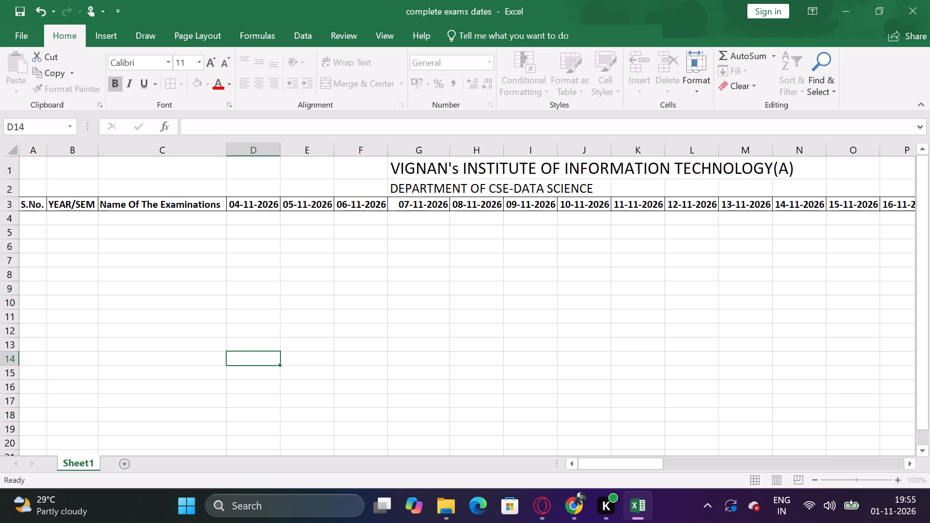
Enter the serial number 1 in cell A4, under the S.No. header.
left_click(39, 219)
key("1")
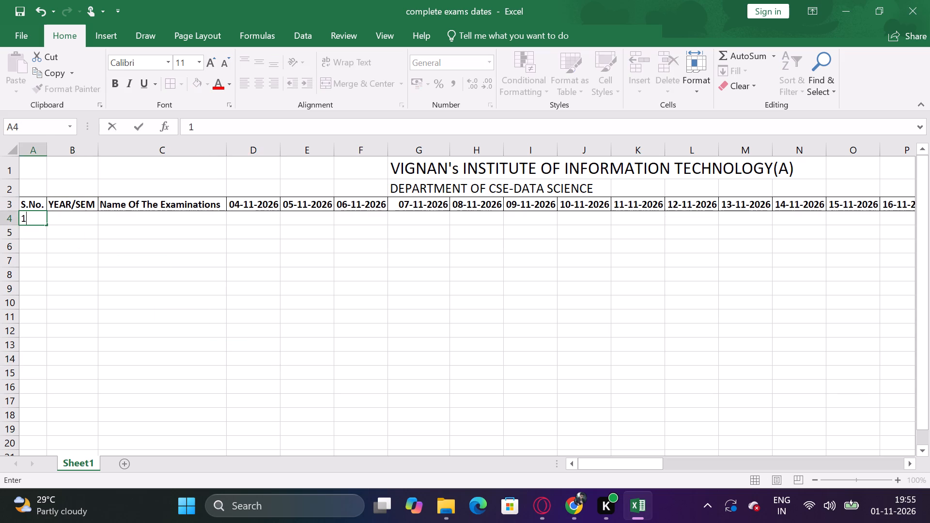
left_click(186, 295)
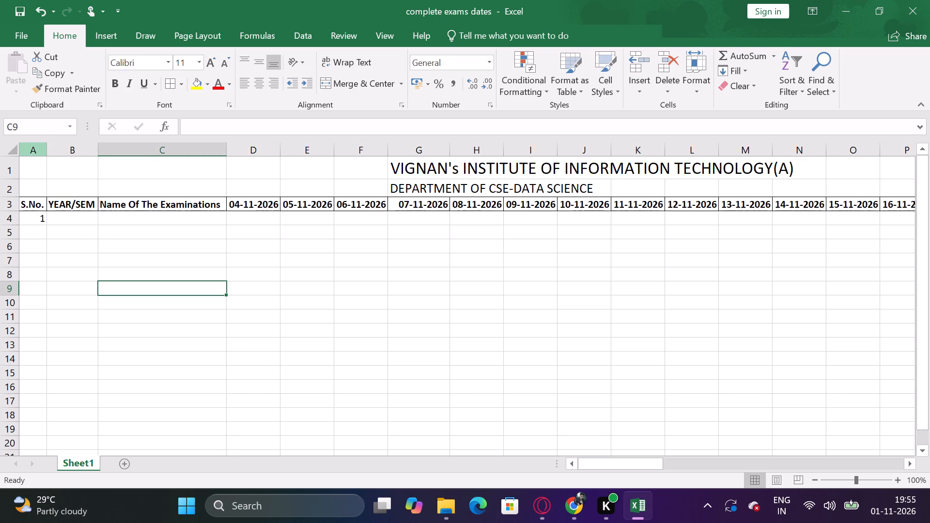
Centre the contents of the S.No. column and the YEAR/SEM column horizontally.
left_click(34, 153)
left_click(256, 83)
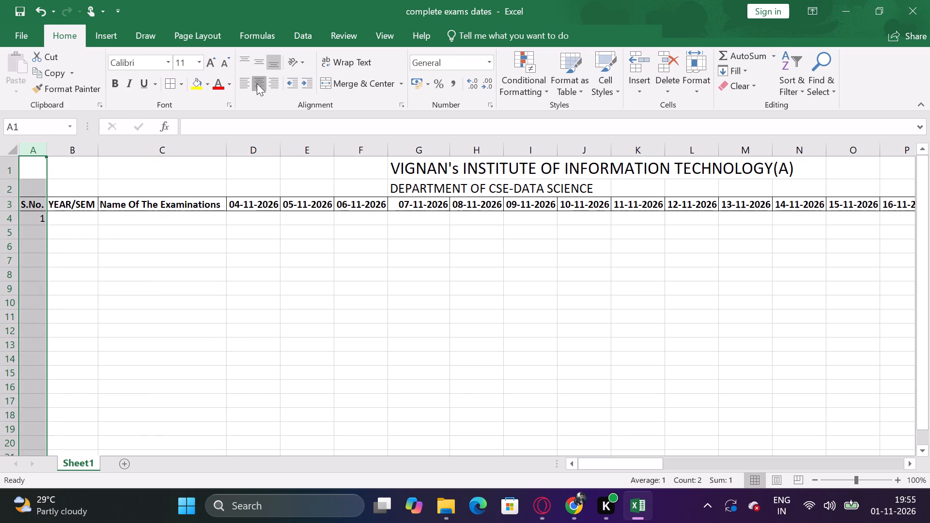
left_click(75, 147)
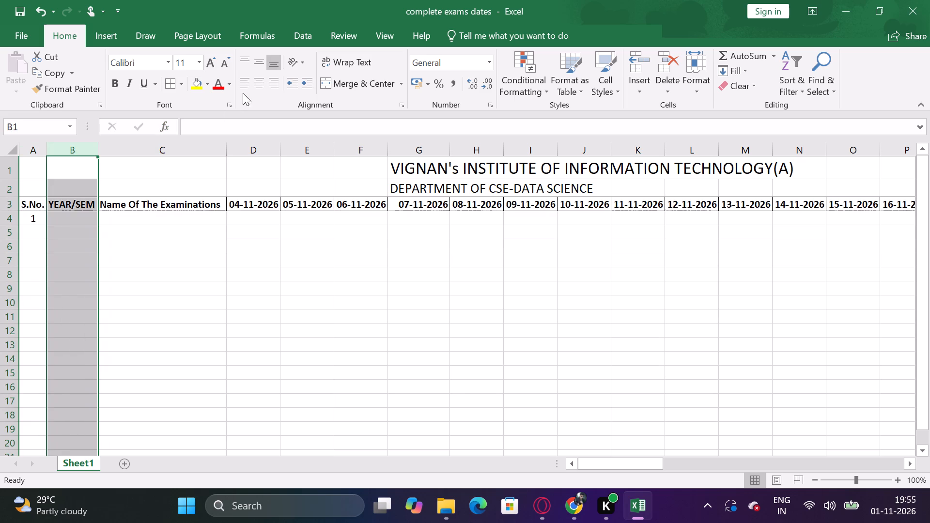
left_click(257, 84)
left_click(269, 296)
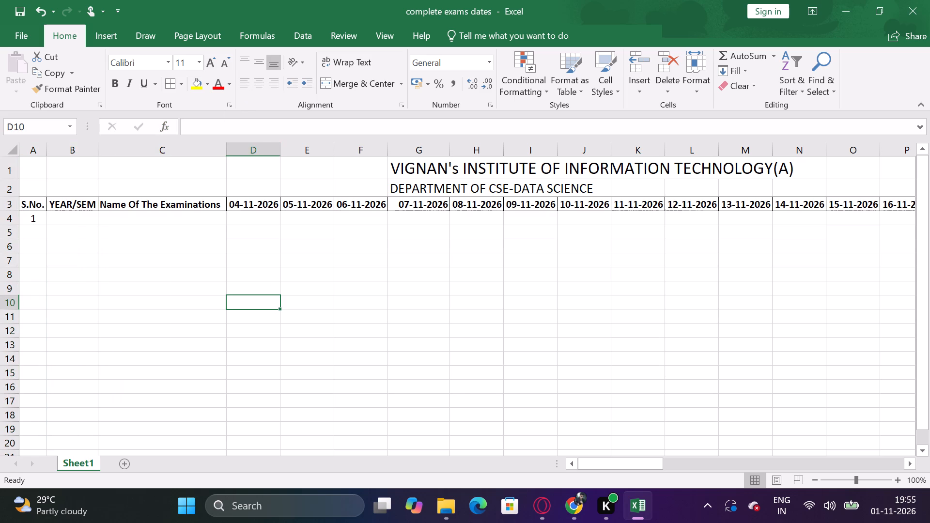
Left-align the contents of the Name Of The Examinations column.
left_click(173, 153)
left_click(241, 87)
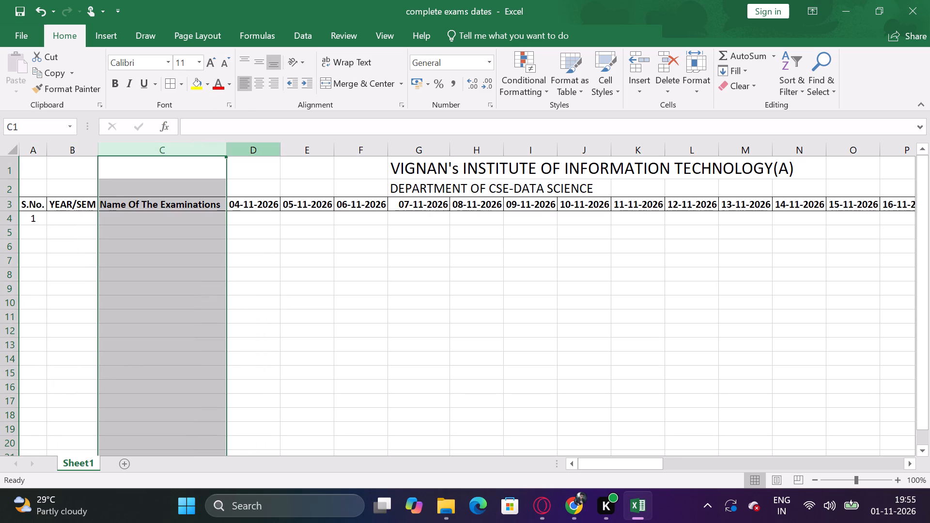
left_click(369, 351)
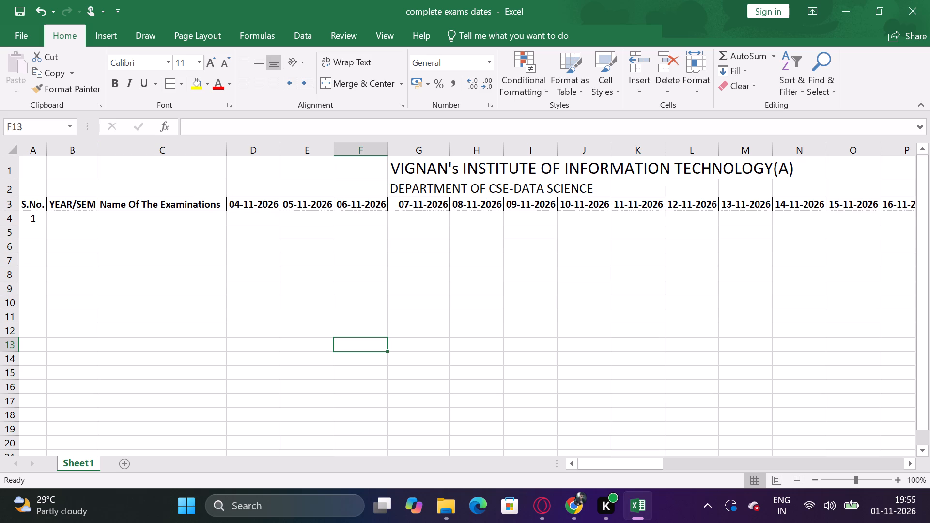
Enter "III-I" in cell B4 under the YEAR/SEM header.
left_click(62, 222)
type("III")
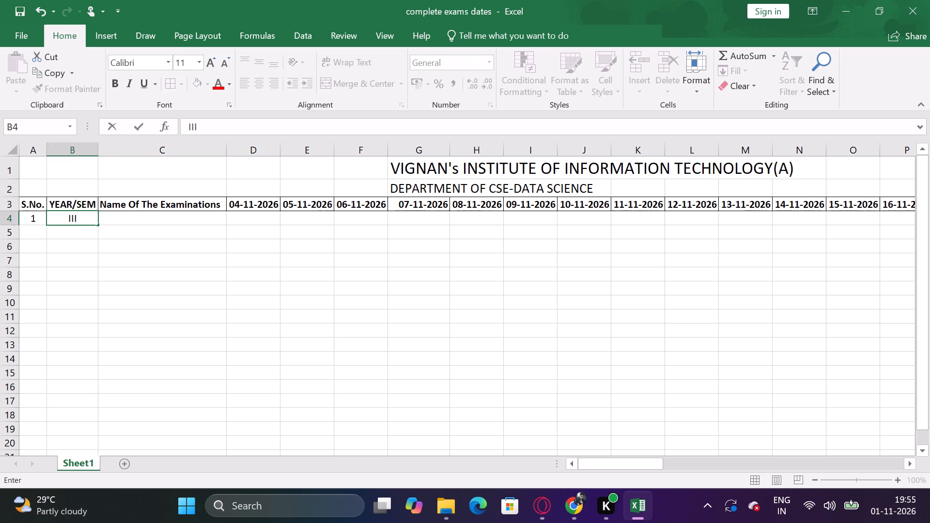
type("-I")
left_click(289, 332)
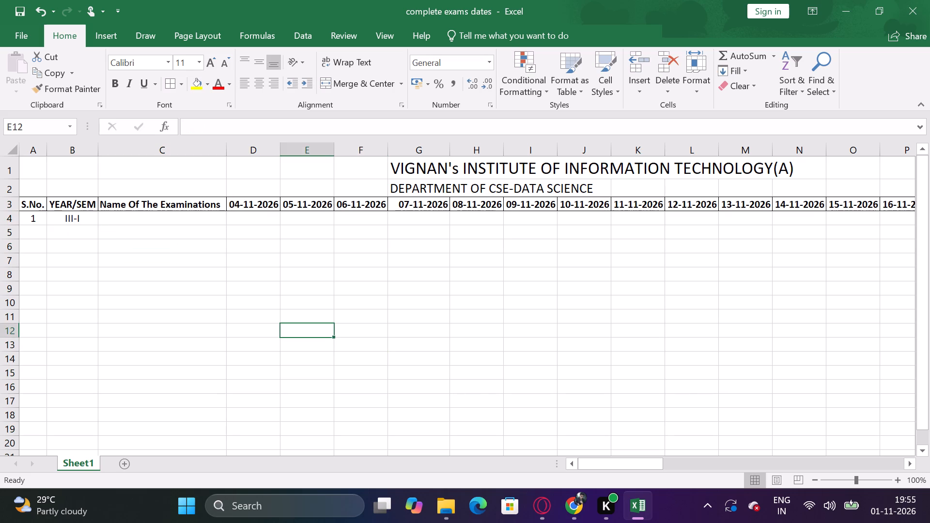
Widen the Name Of The Examinations column slightly.
left_click_drag(226, 147, 243, 148)
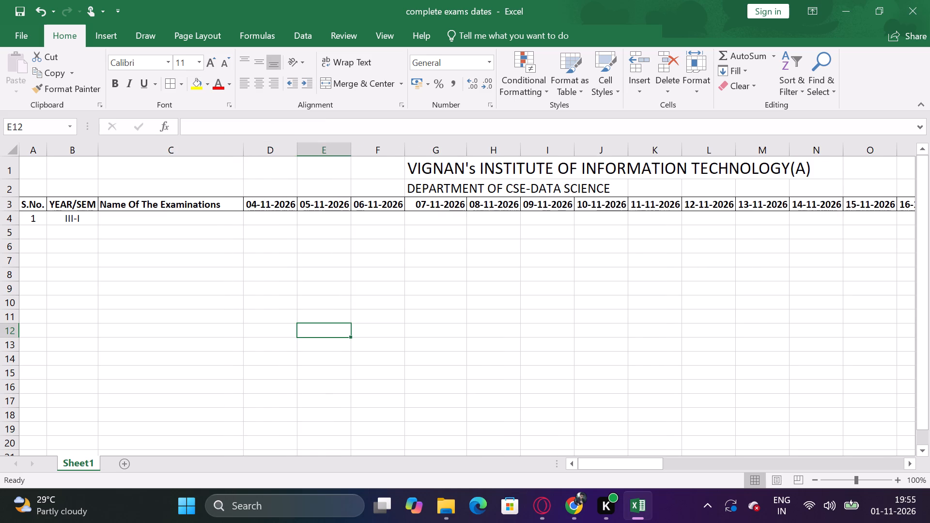
left_click(157, 218)
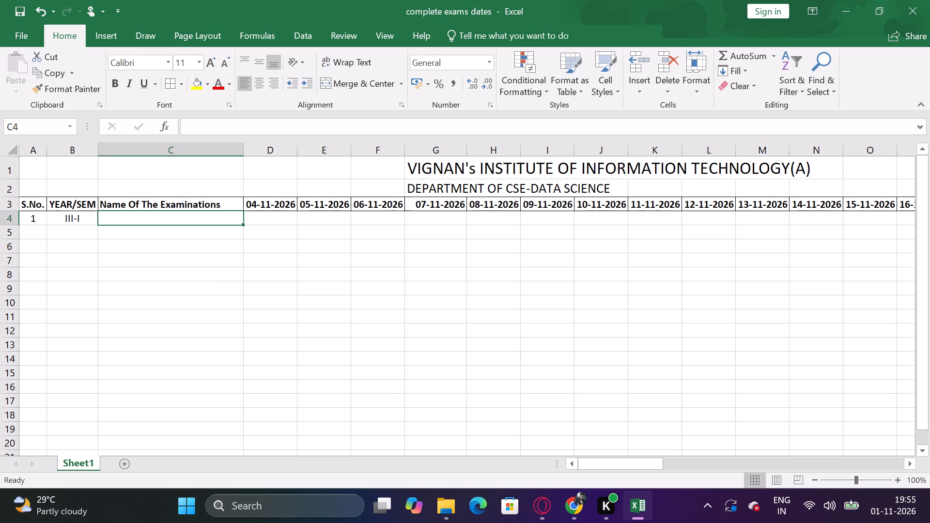
left_click(269, 287)
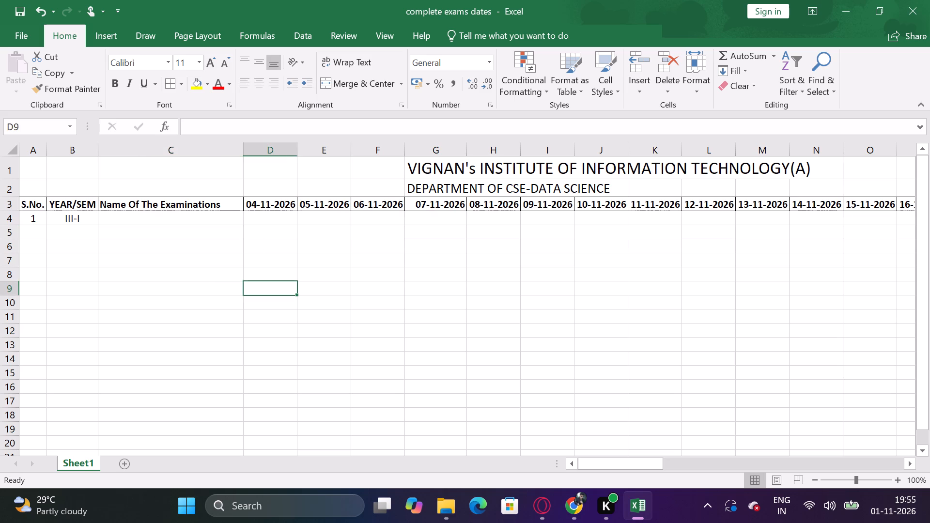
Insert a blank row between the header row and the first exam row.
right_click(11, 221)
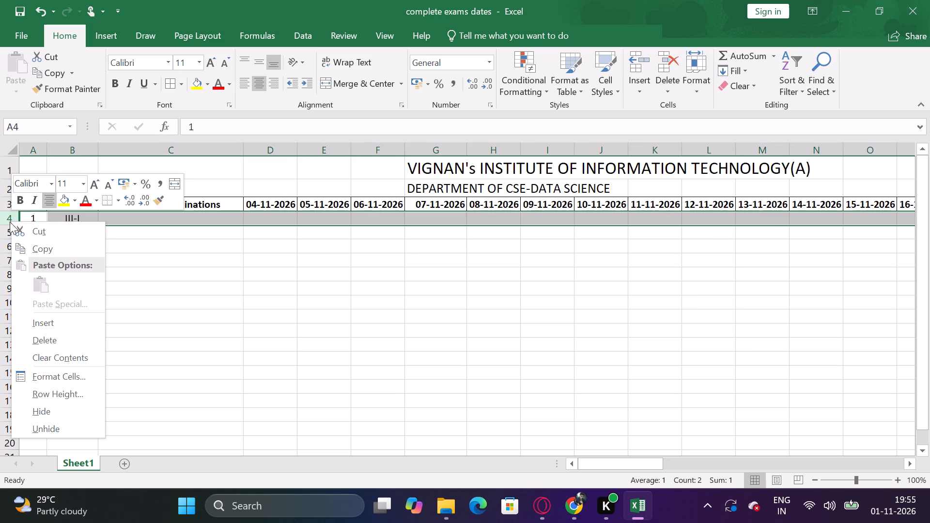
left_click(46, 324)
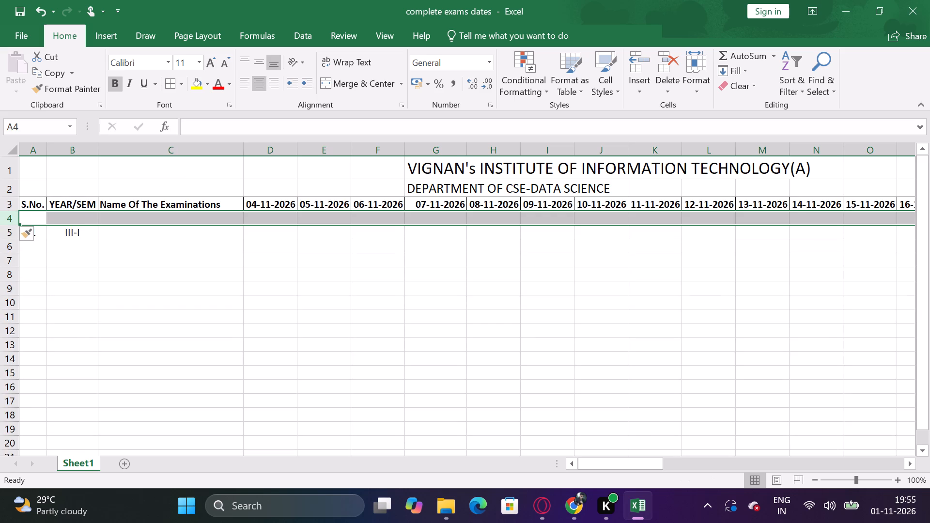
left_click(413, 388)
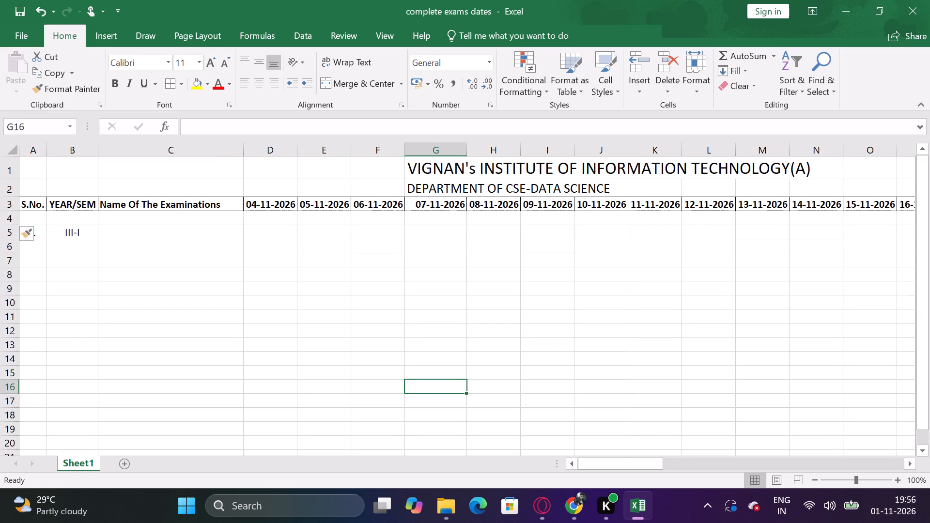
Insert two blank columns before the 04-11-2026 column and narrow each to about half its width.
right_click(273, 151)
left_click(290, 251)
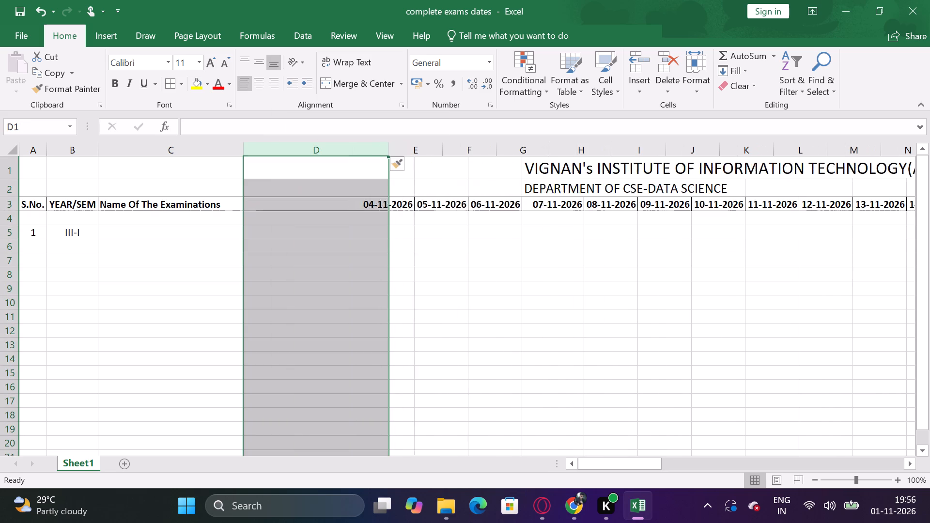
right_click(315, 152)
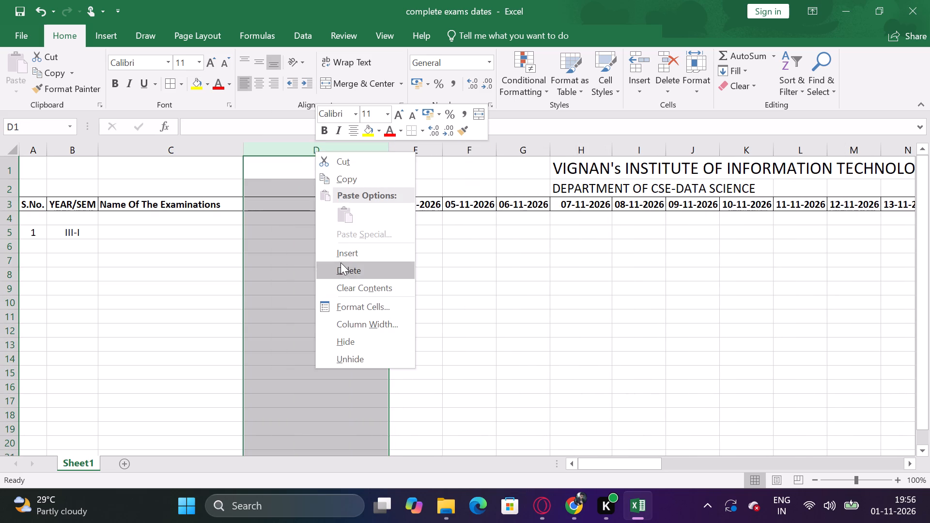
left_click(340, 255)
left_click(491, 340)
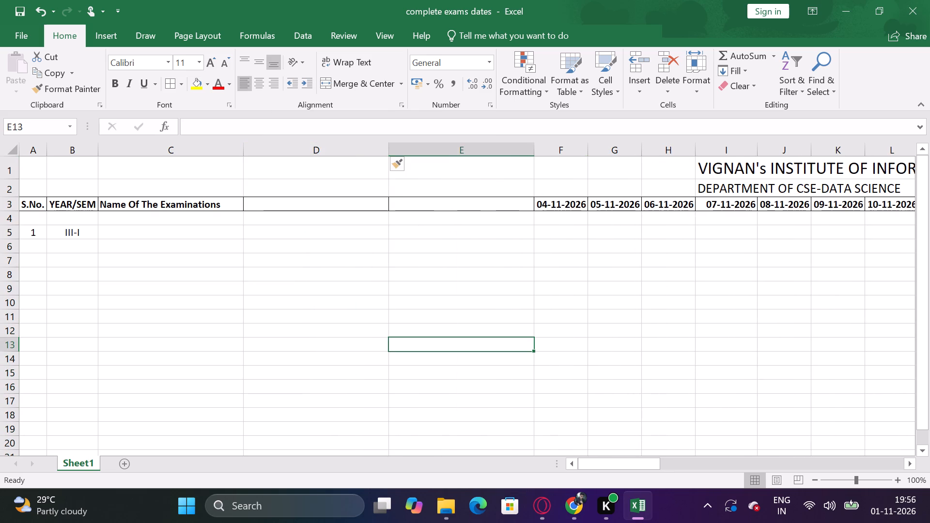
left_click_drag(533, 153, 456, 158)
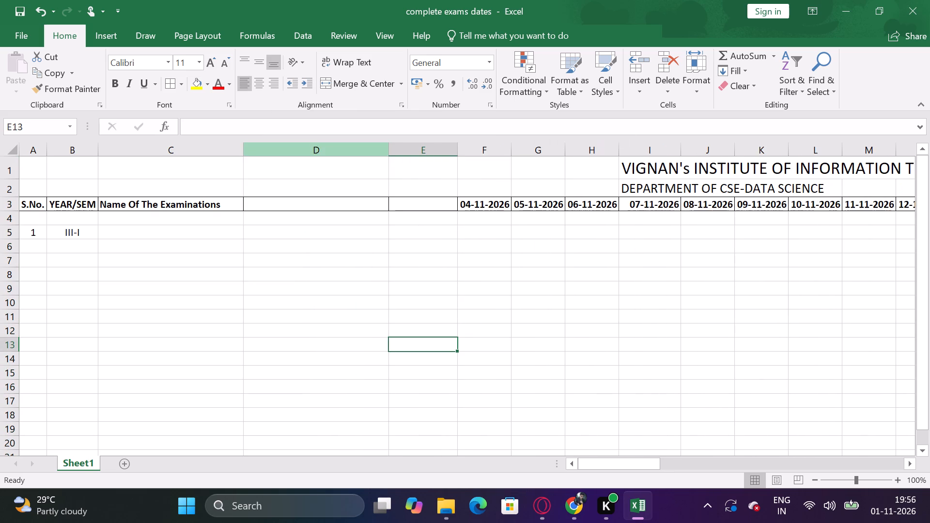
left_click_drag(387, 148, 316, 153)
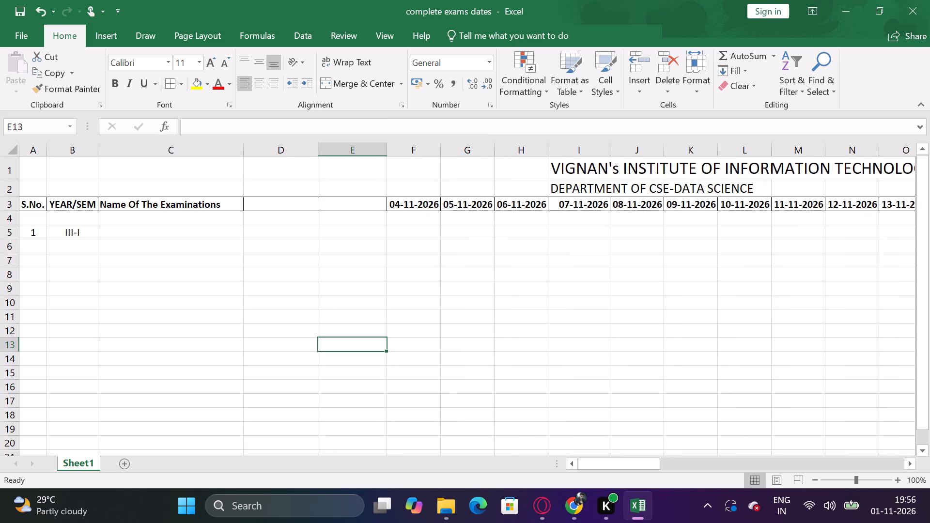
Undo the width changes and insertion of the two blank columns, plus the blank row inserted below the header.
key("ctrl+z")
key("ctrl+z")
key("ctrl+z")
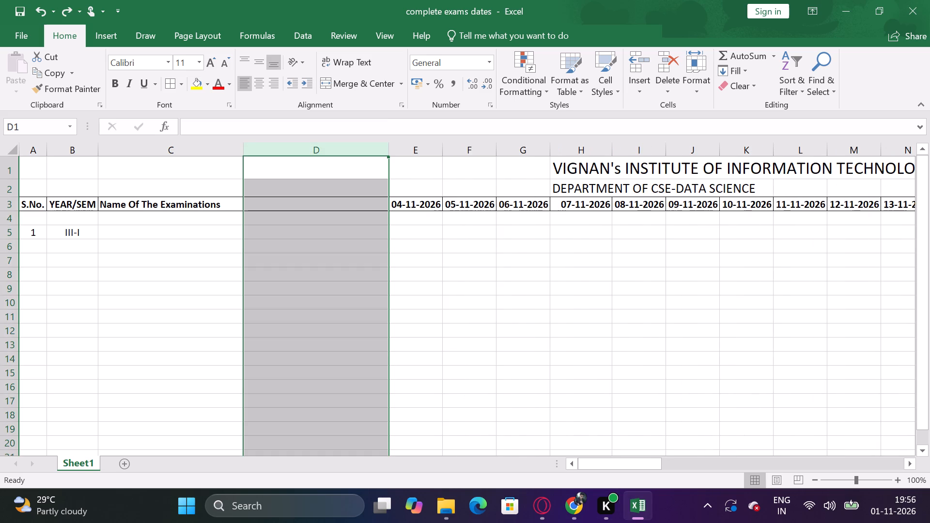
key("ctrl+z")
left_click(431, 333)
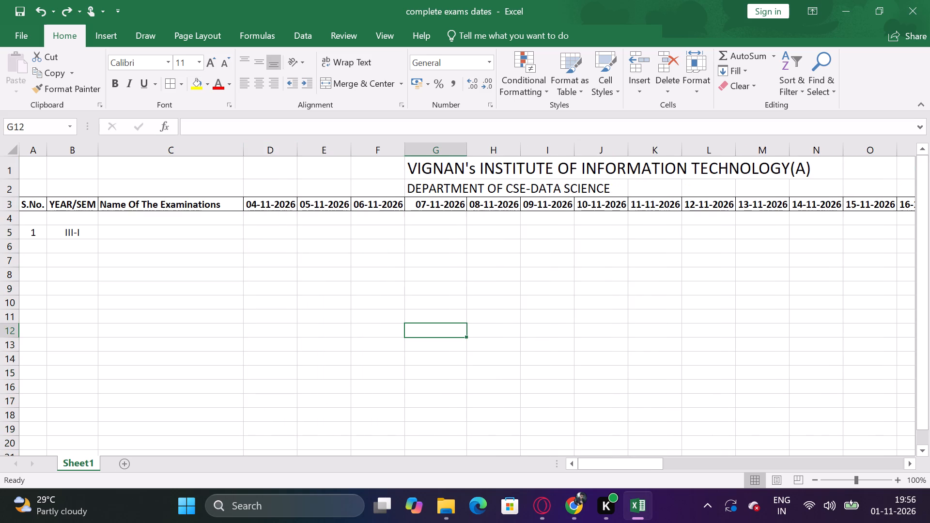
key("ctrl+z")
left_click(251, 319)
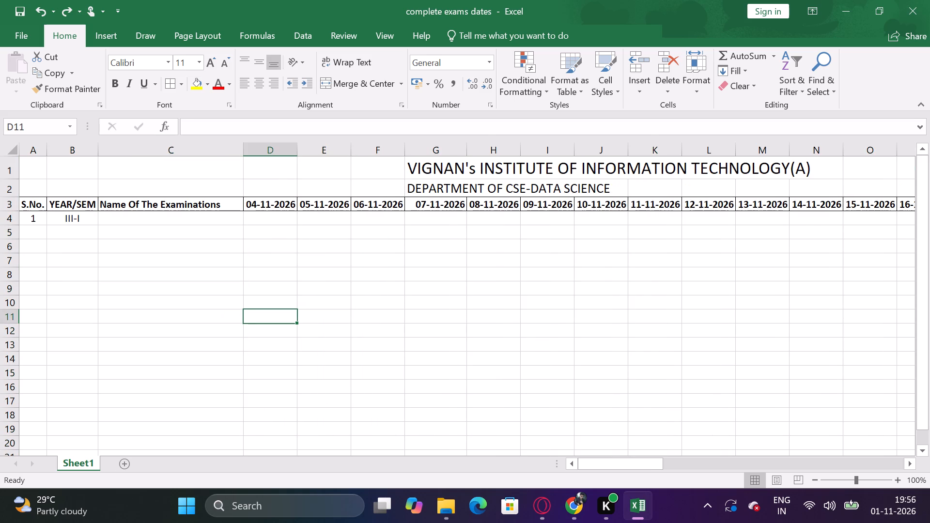
Enter "MID-II" in cell C4 as the name of the first examination.
left_click(165, 218)
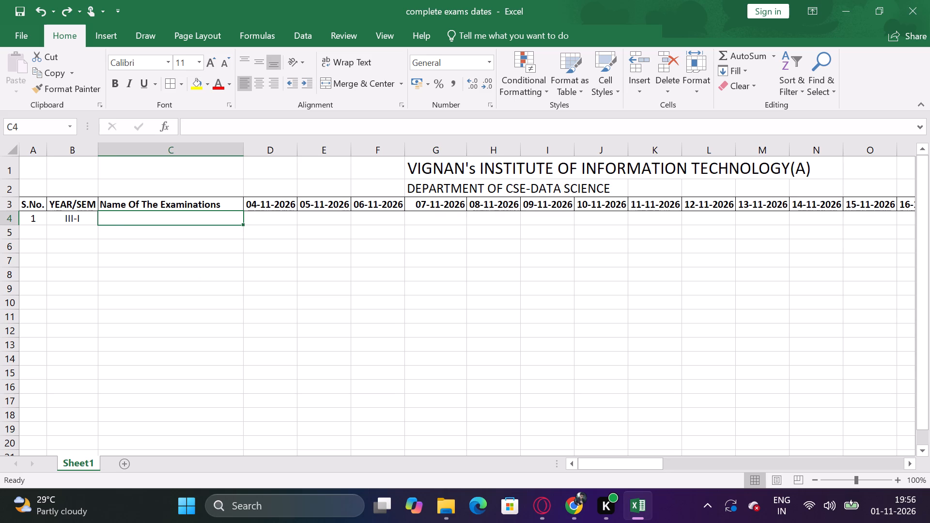
double_click(195, 216)
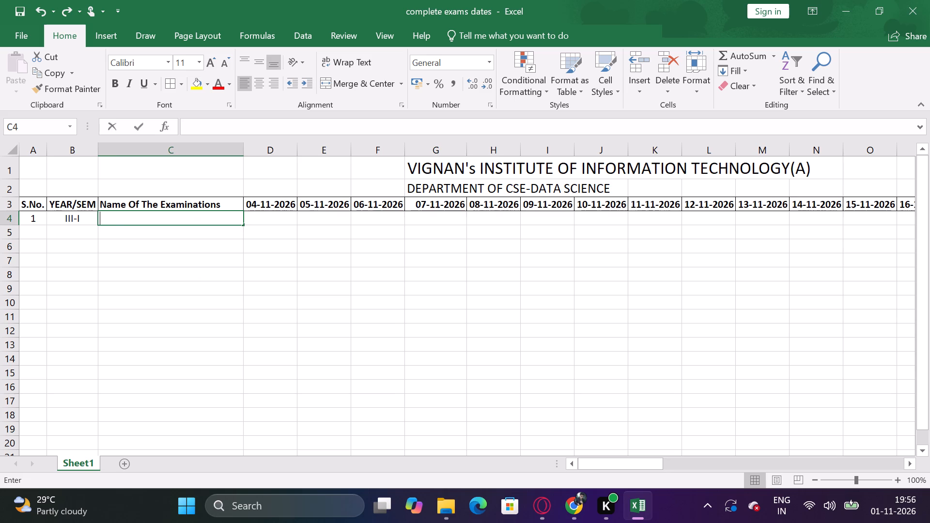
type("MID-II")
left_click(351, 307)
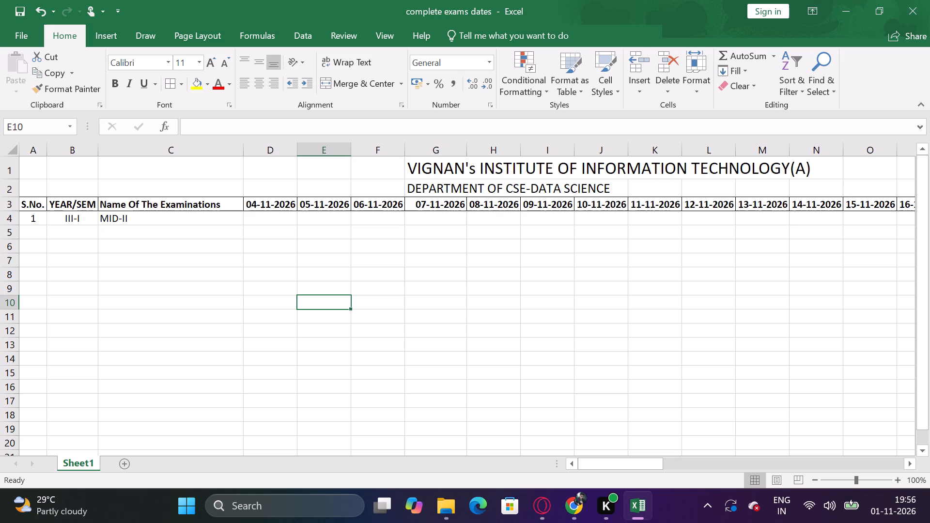
Centre the contents of the Name Of The Examinations column horizontally.
left_click(188, 153)
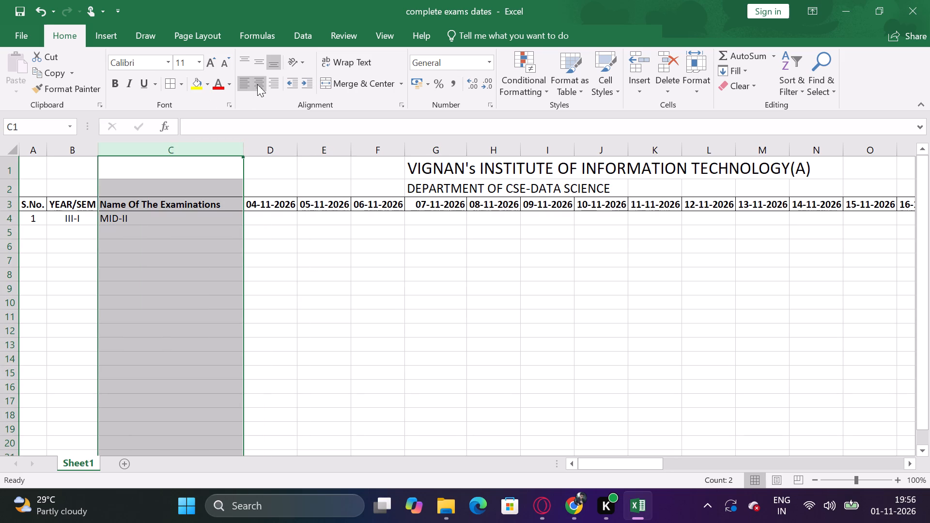
left_click(258, 84)
left_click(387, 314)
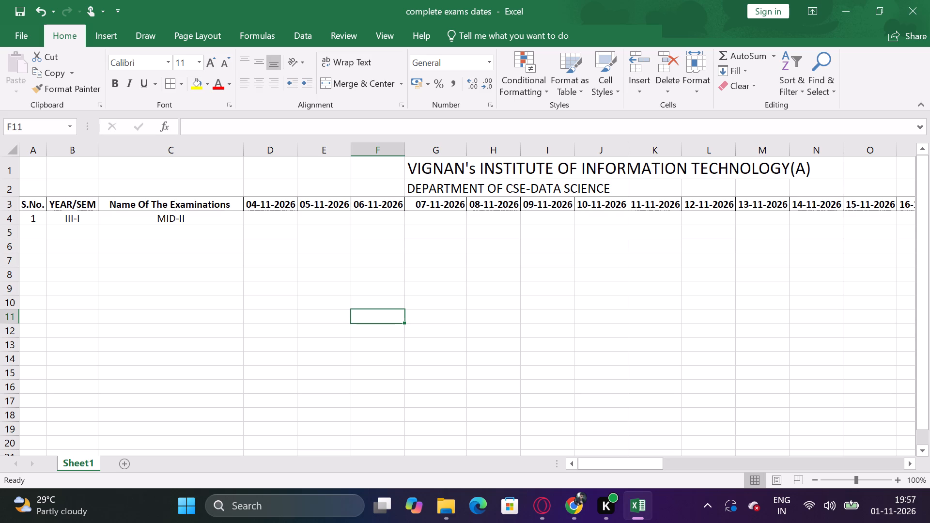
Fill the first exam row's date cells from 04-11-2026 to 14-11-2026 (D4:N4) with yellow.
left_click_drag(271, 218, 638, 224)
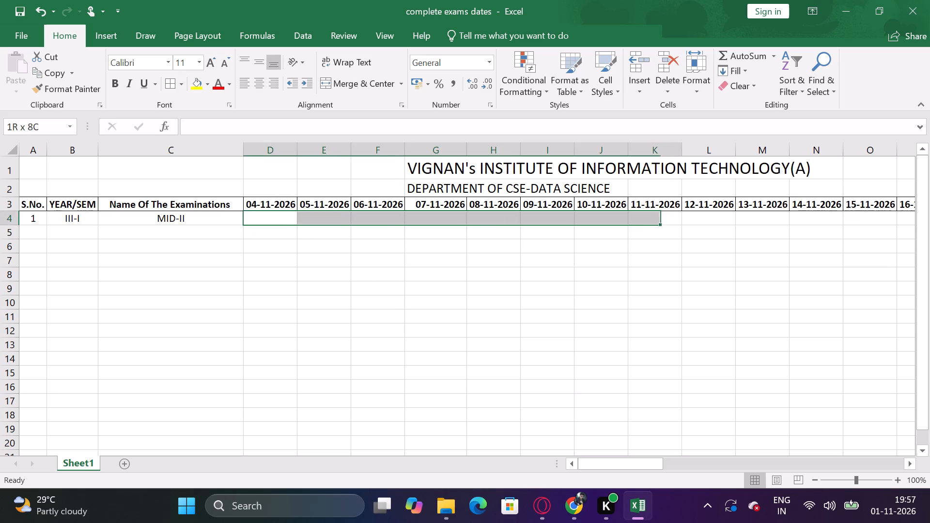
left_click_drag(638, 224, 808, 218)
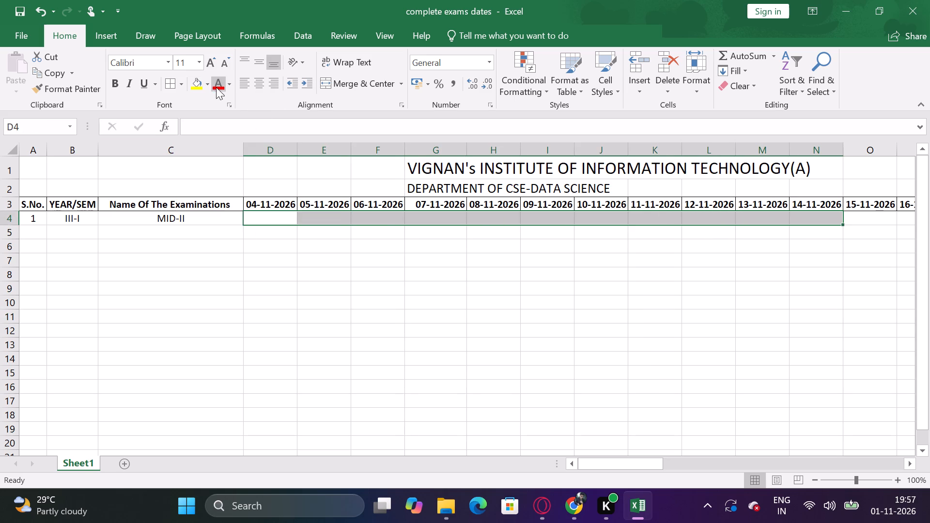
left_click(192, 82)
left_click(477, 366)
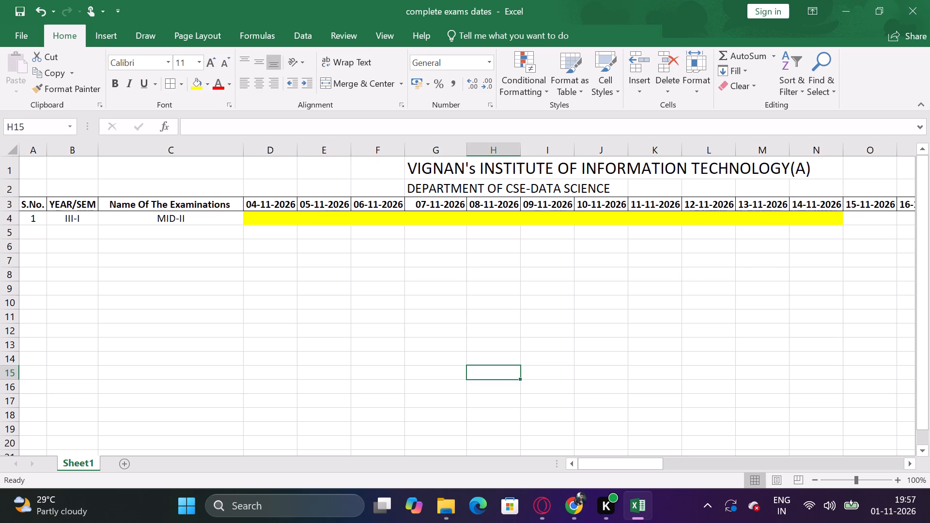
Fill the first exam's serial number, year/semester and name cells (A4:C4) with yellow.
left_click_drag(35, 215, 214, 230)
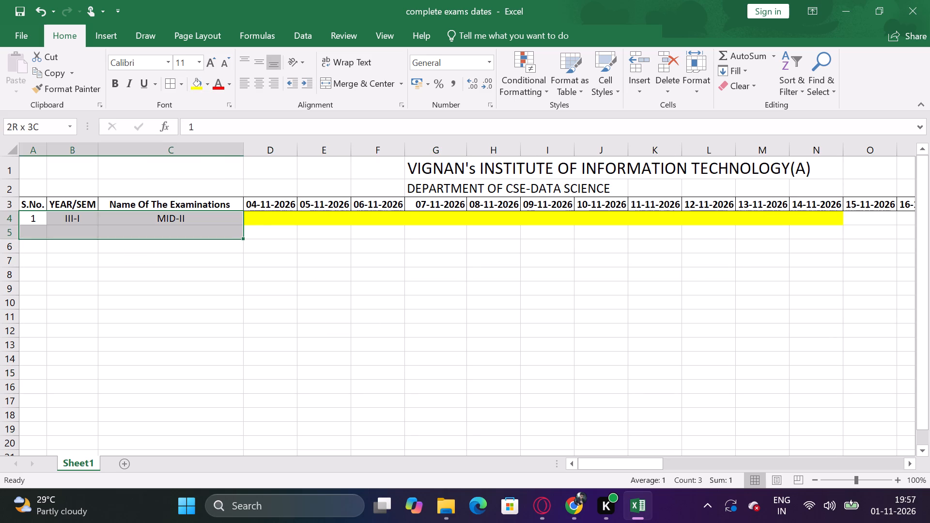
left_click_drag(214, 230, 243, 219)
left_click(197, 82)
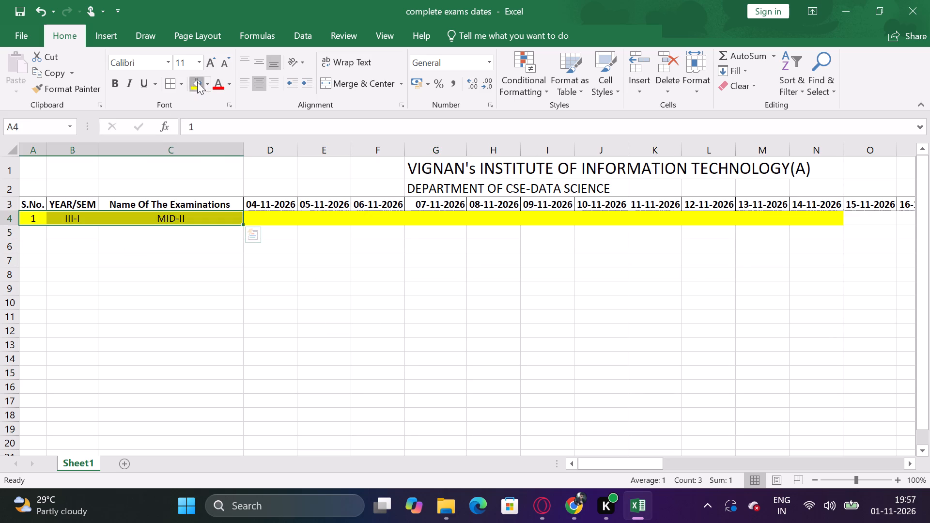
left_click(372, 285)
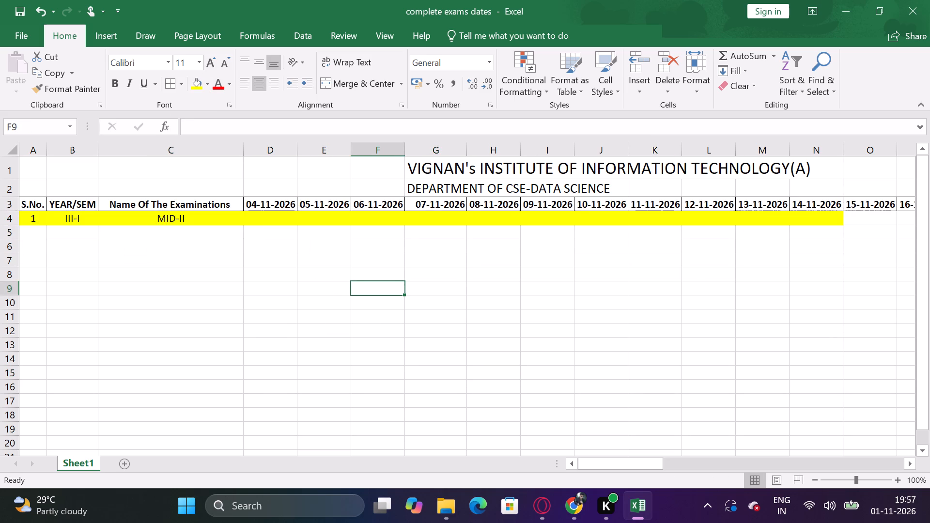
Apply All Borders to the yellow first exam row, from A4 through the 14-11-2026 cell N4.
left_click_drag(28, 217, 338, 226)
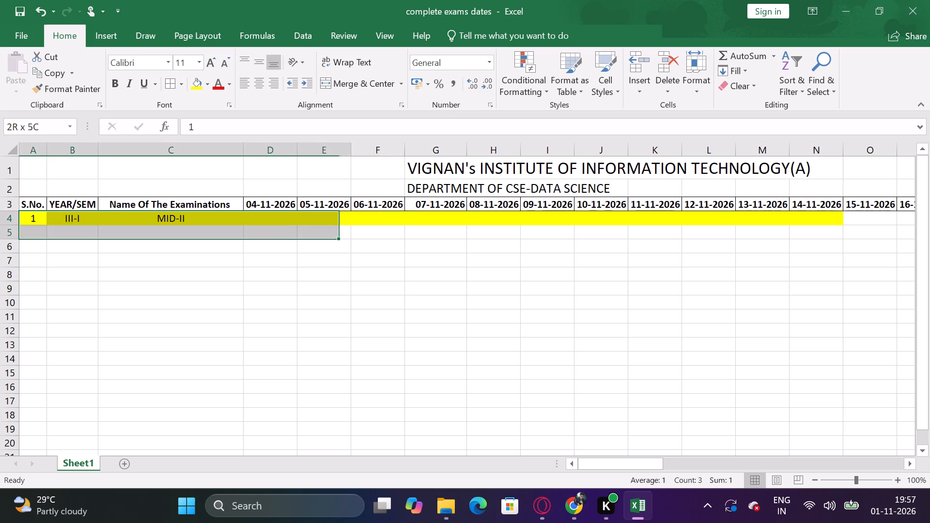
left_click_drag(338, 226, 819, 223)
left_click(169, 82)
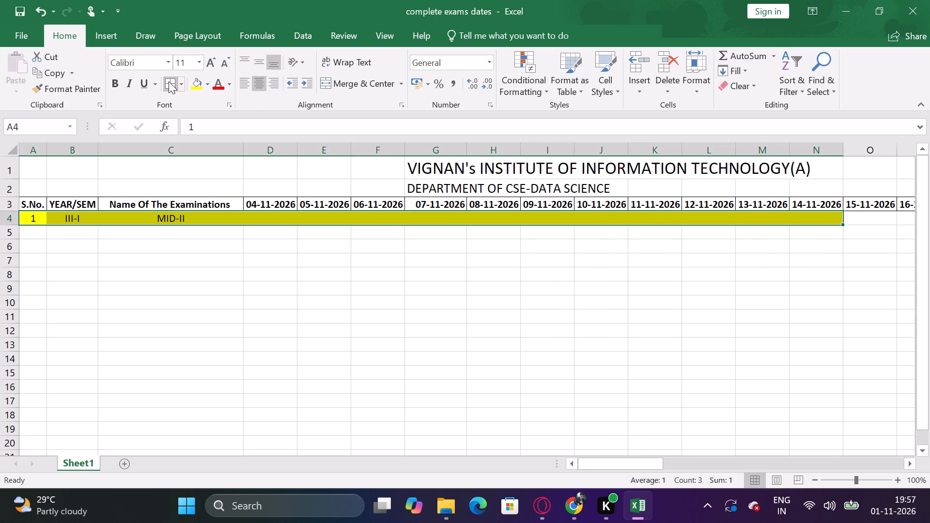
left_click(329, 305)
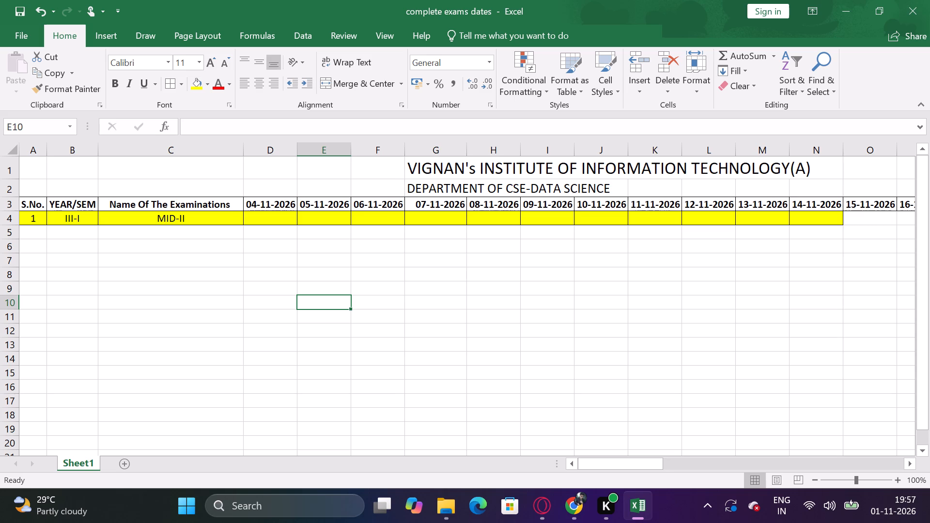
Enter the second exam row in row 5 with serial number 2, year/semester III-I and examination name Main Exams.
left_click_drag(629, 465, 676, 463)
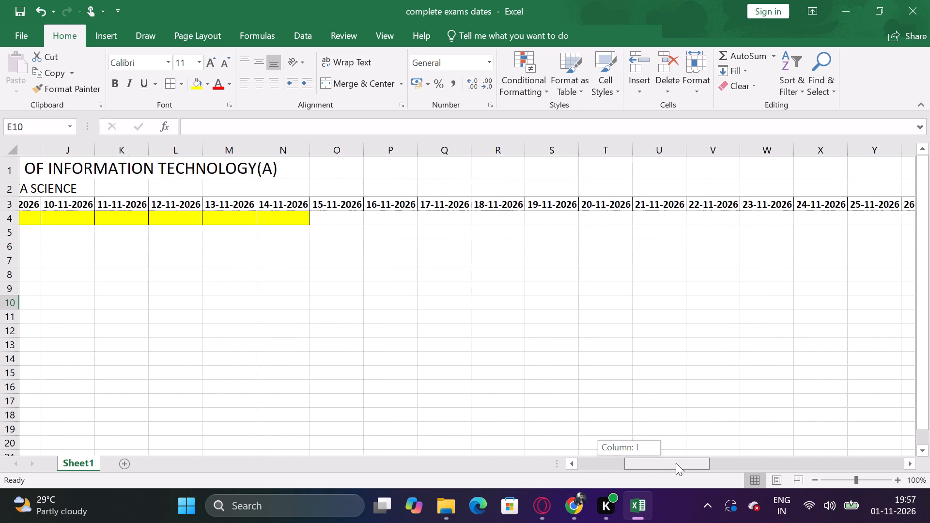
left_click_drag(676, 463, 625, 463)
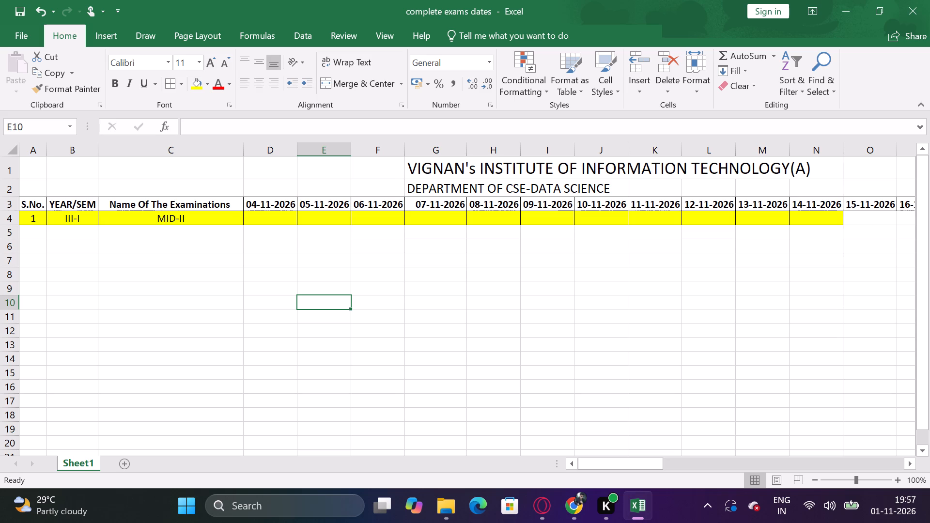
left_click(36, 235)
key("2")
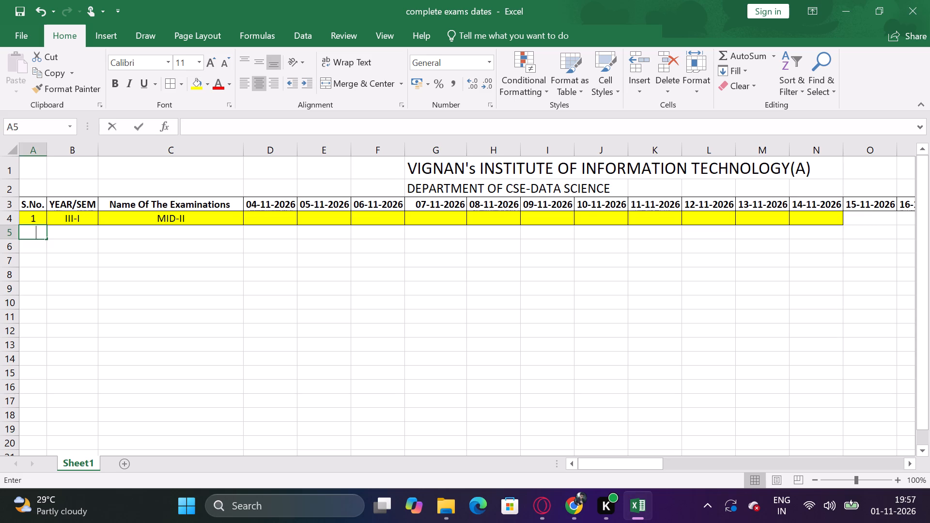
left_click(116, 280)
left_click(78, 232)
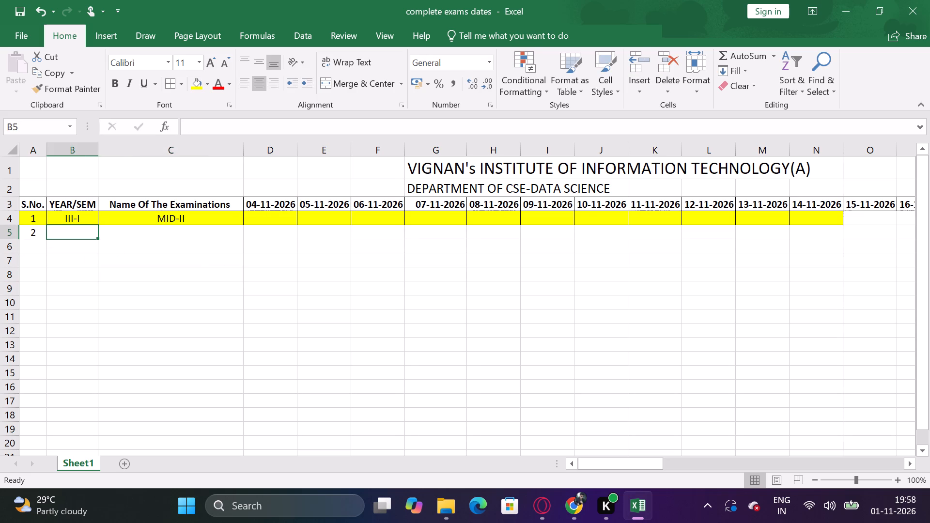
type("III")
left_click(242, 355)
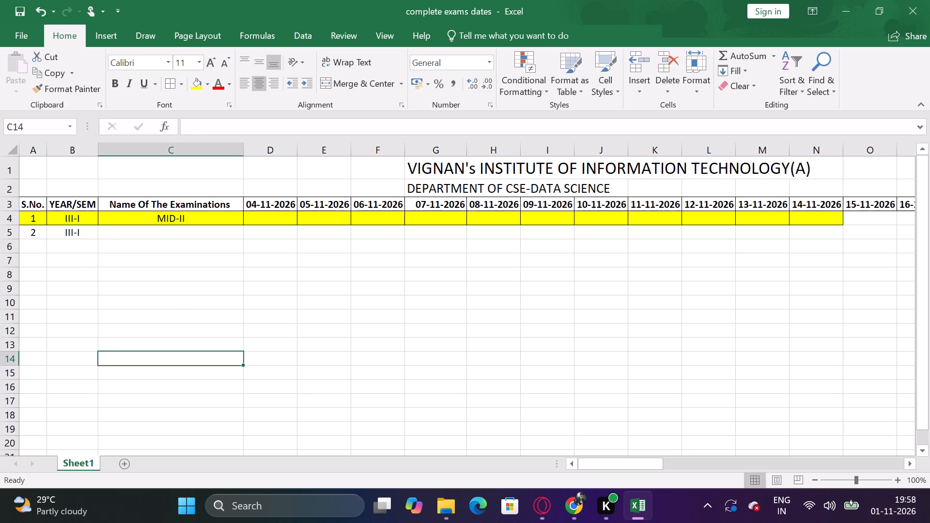
left_click(183, 232)
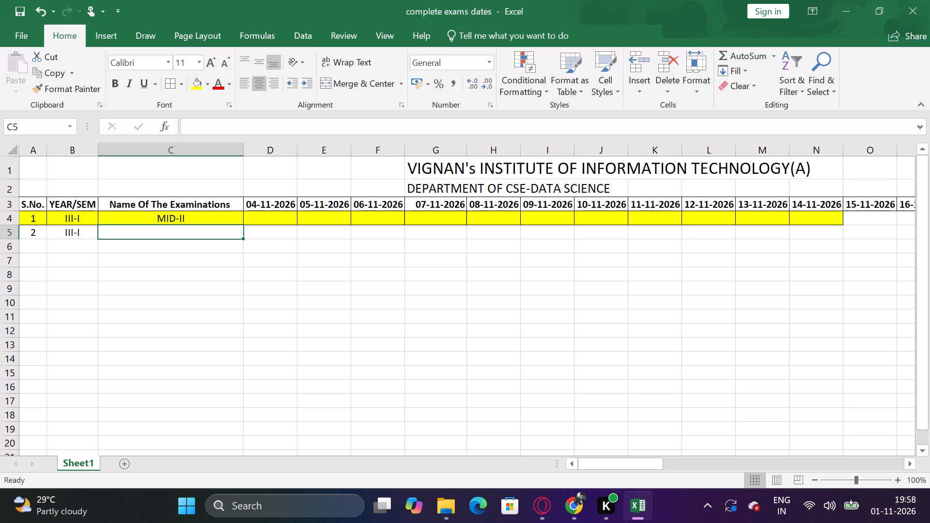
type("Main")
key("space")
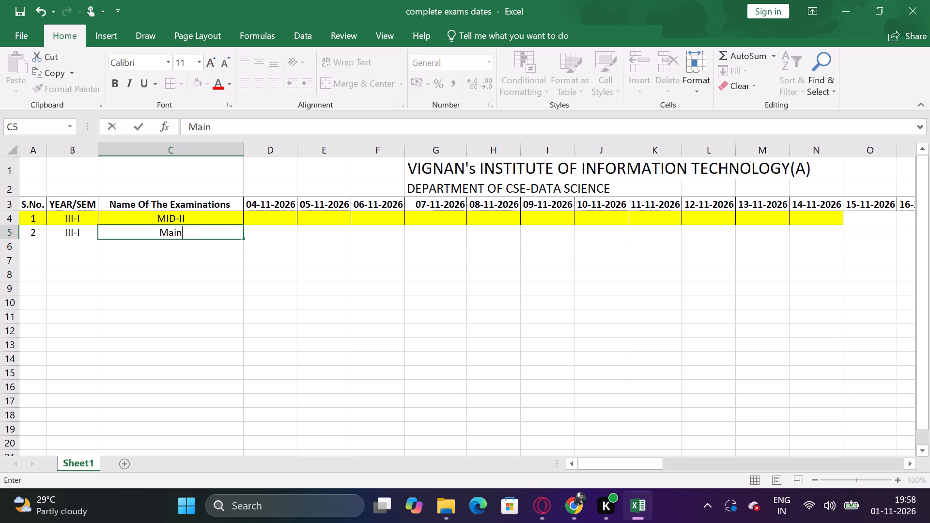
type("Exams")
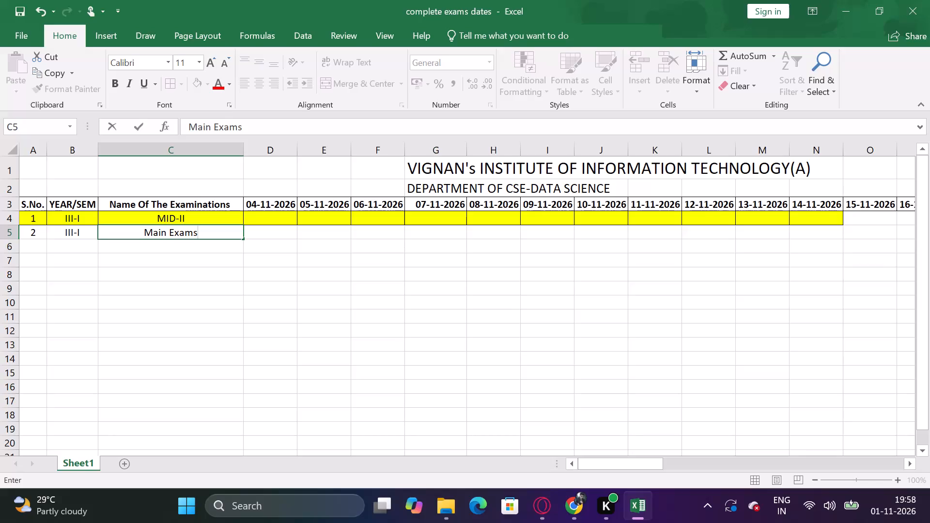
left_click(294, 350)
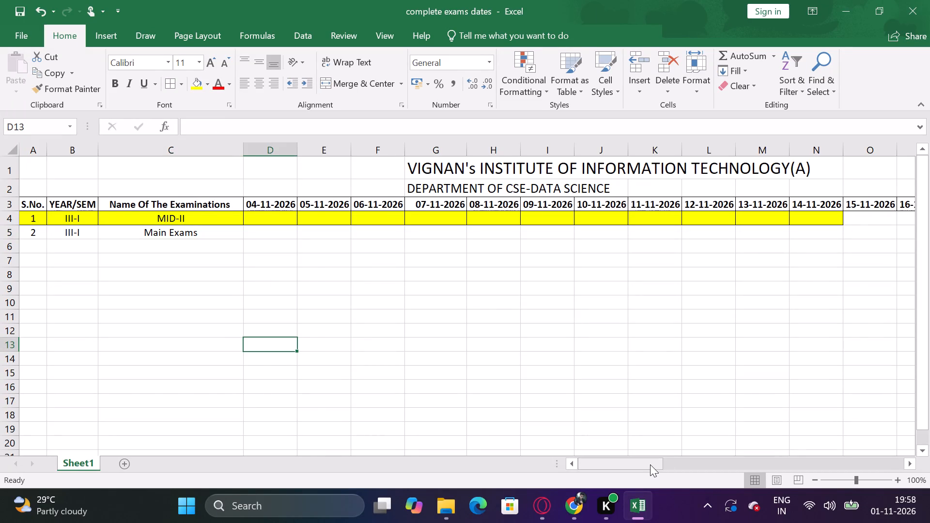
Fill the second exam's serial number, year/semester and name cells (A5:C5) with yellow.
left_click_drag(650, 464, 699, 467)
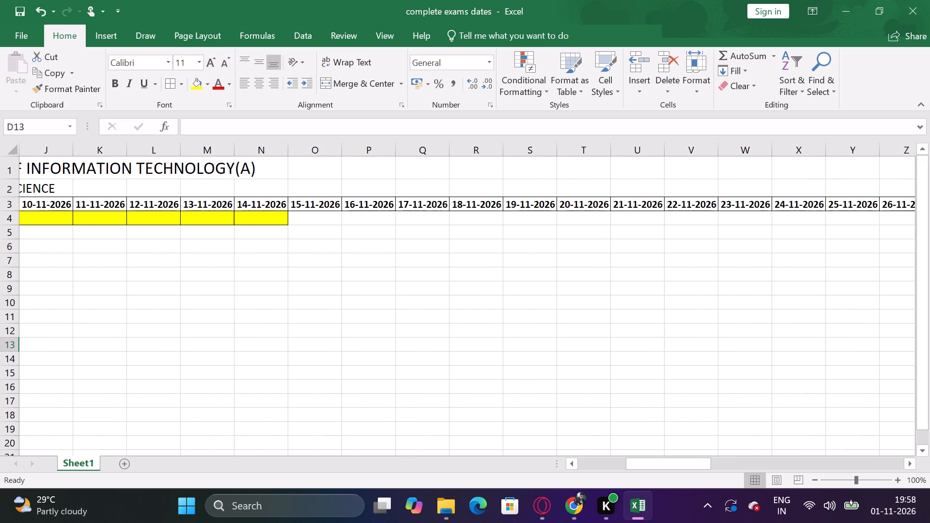
left_click_drag(686, 461, 686, 461)
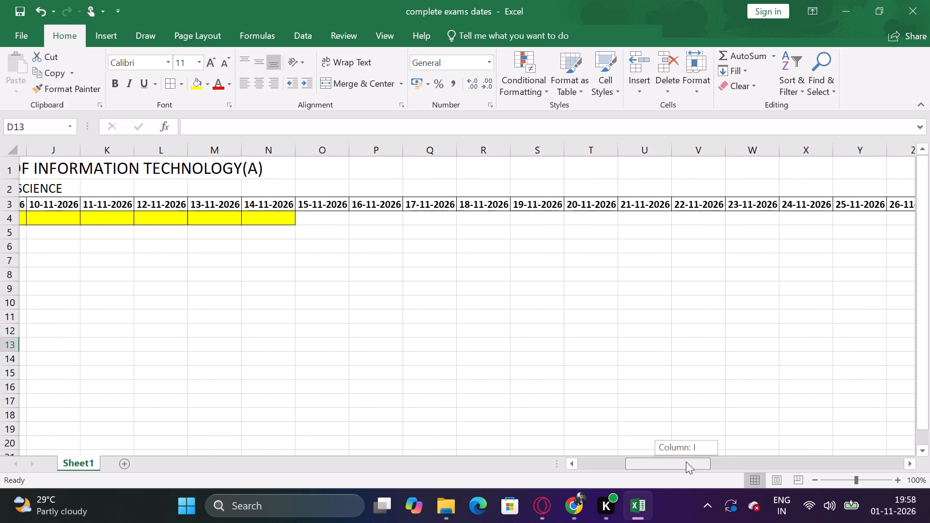
left_click_drag(686, 461, 552, 461)
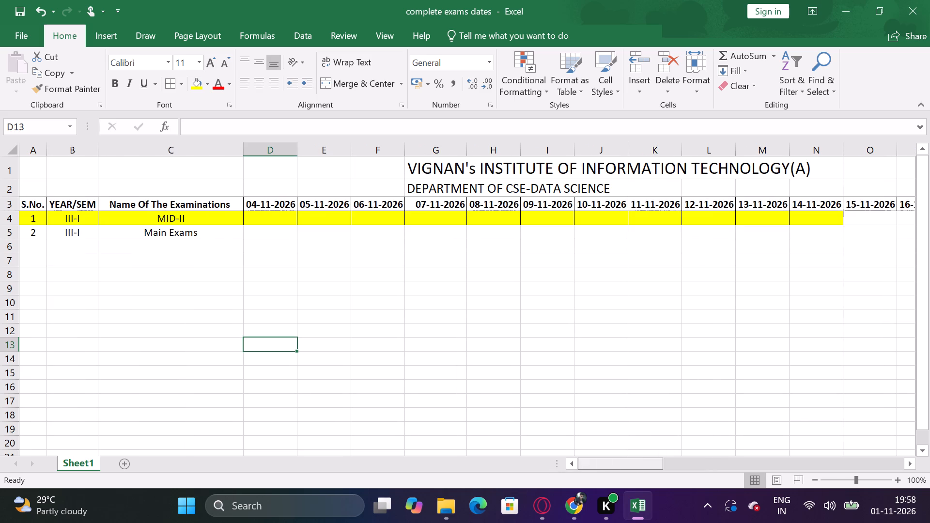
left_click_drag(35, 235, 121, 236)
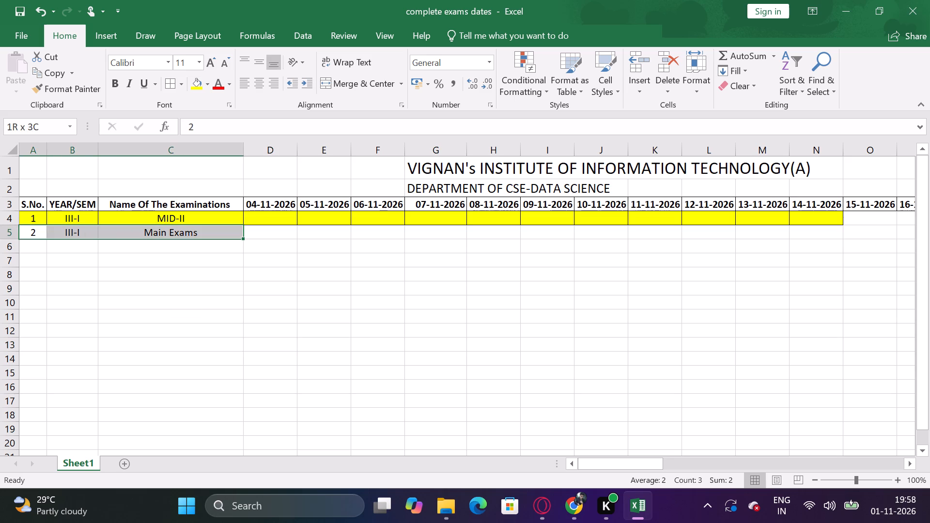
left_click_drag(121, 236, 139, 236)
left_click(197, 82)
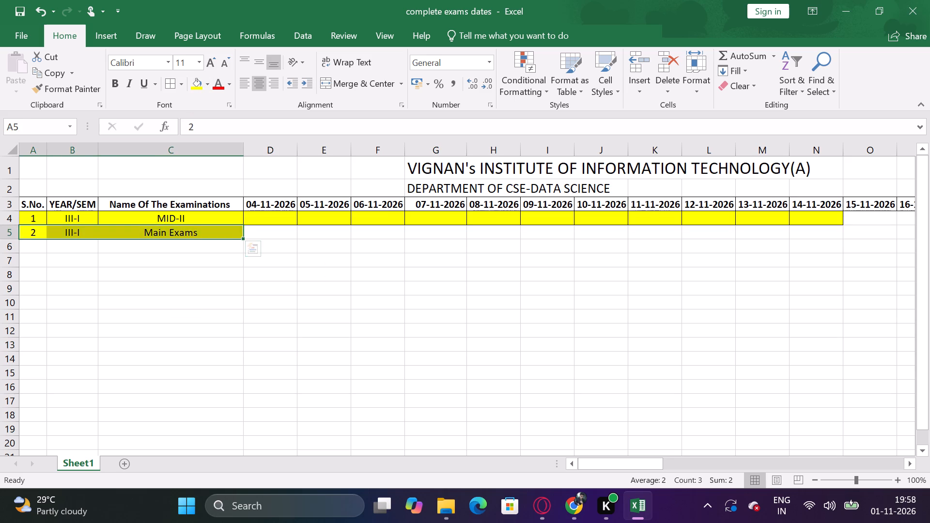
left_click(416, 346)
Apply All Borders to the two exam rows, 4 and 5, from column A across the full width of the sheet.
left_click(647, 464)
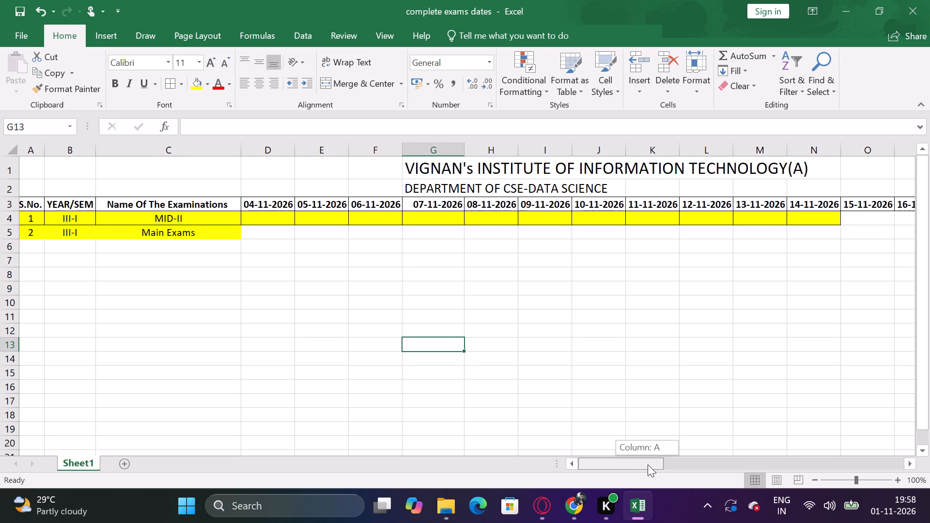
left_click(32, 234)
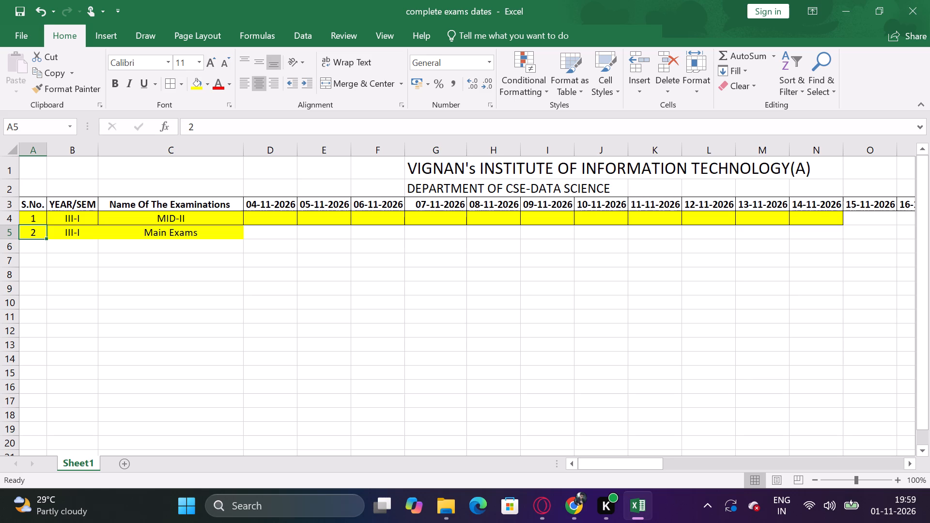
left_click(29, 212)
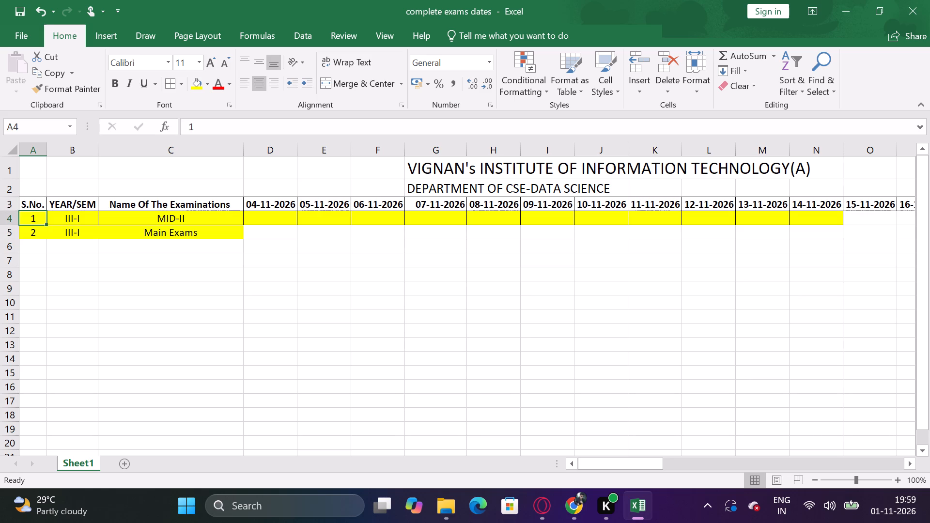
key("ctrl+shift+Right")
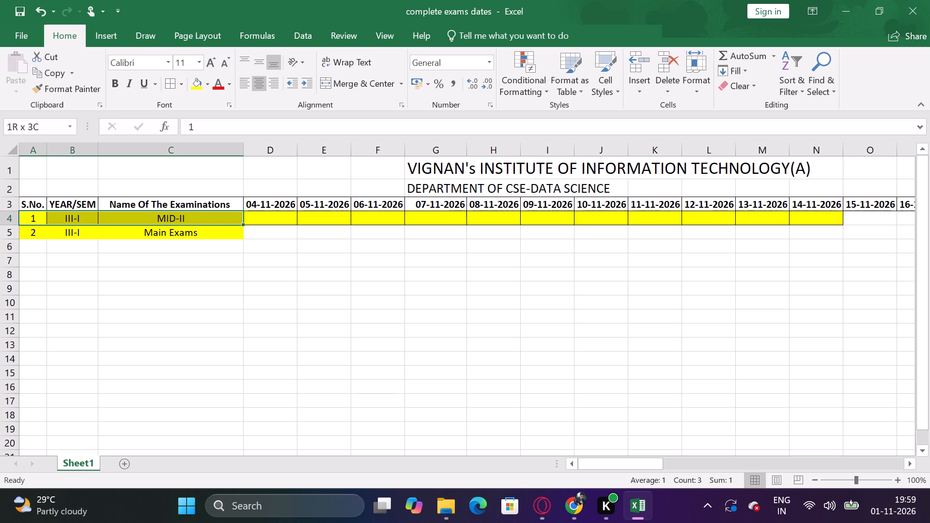
key("ctrl+shift+Right")
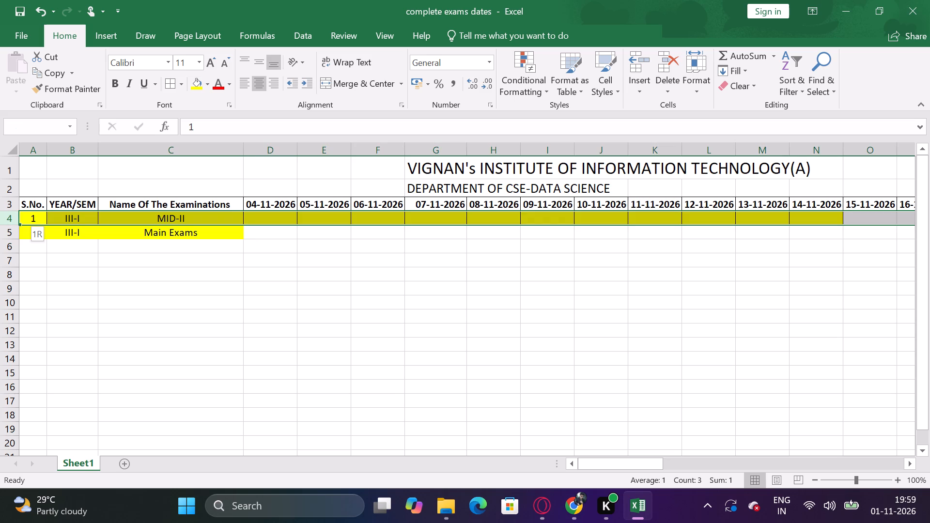
key("ctrl+shift+Down")
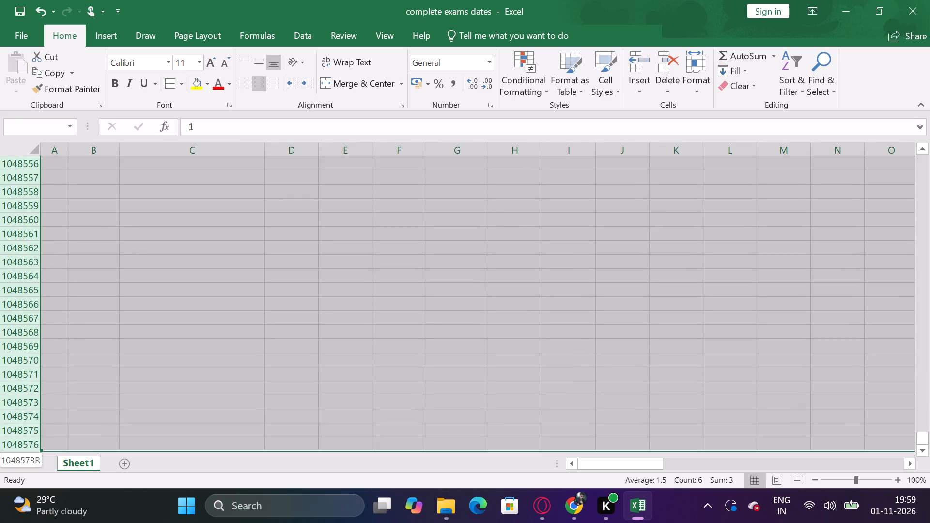
key("ctrl+shift+Up")
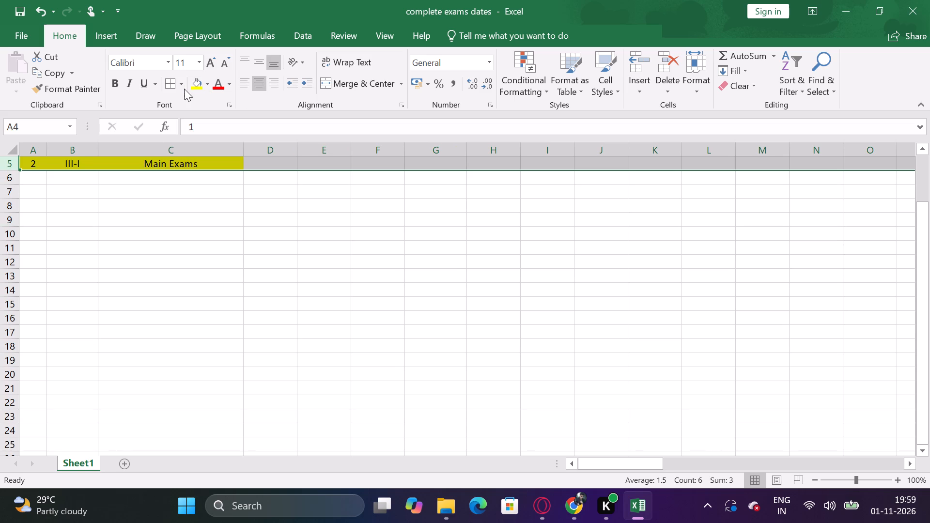
left_click(170, 83)
left_click(360, 310)
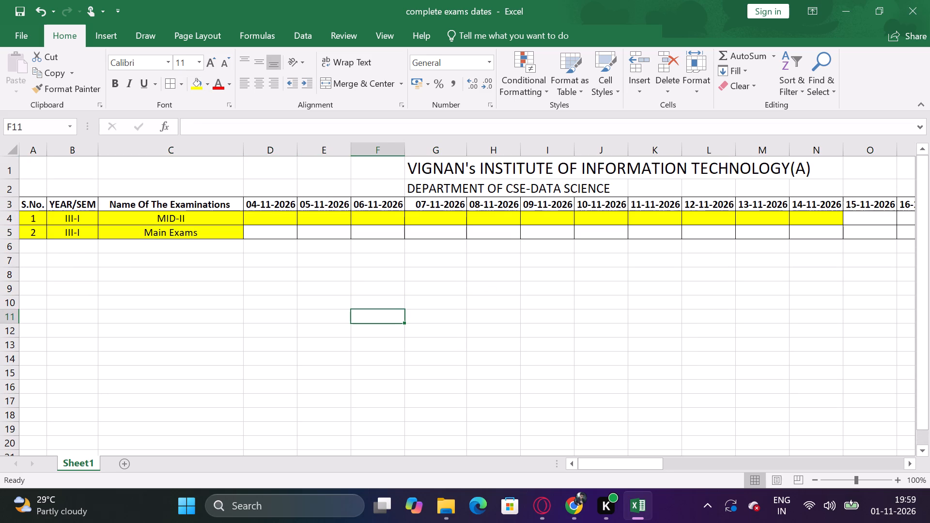
Enter the serial numbers 3, 4, 6, 7, 8, 9 and 10 down the S.No. column in A6:A12.
left_click(33, 249)
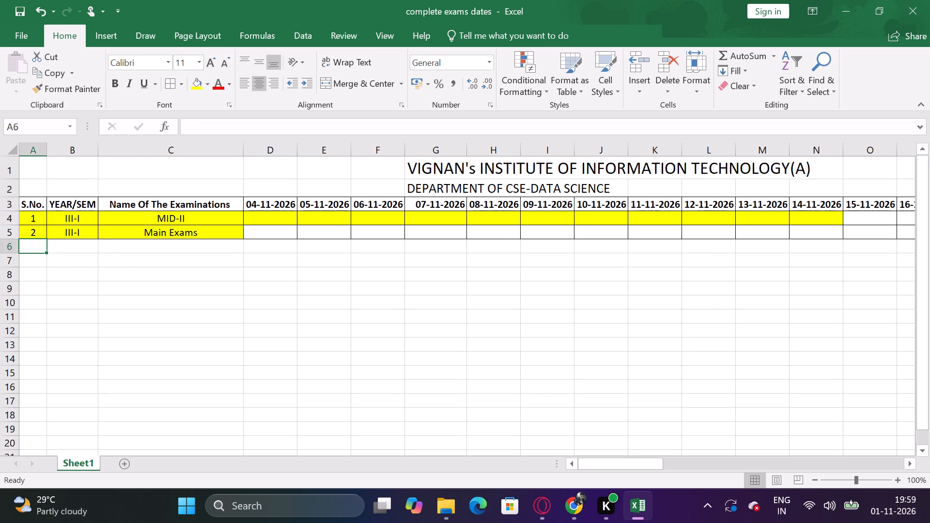
key("3")
left_click(33, 260)
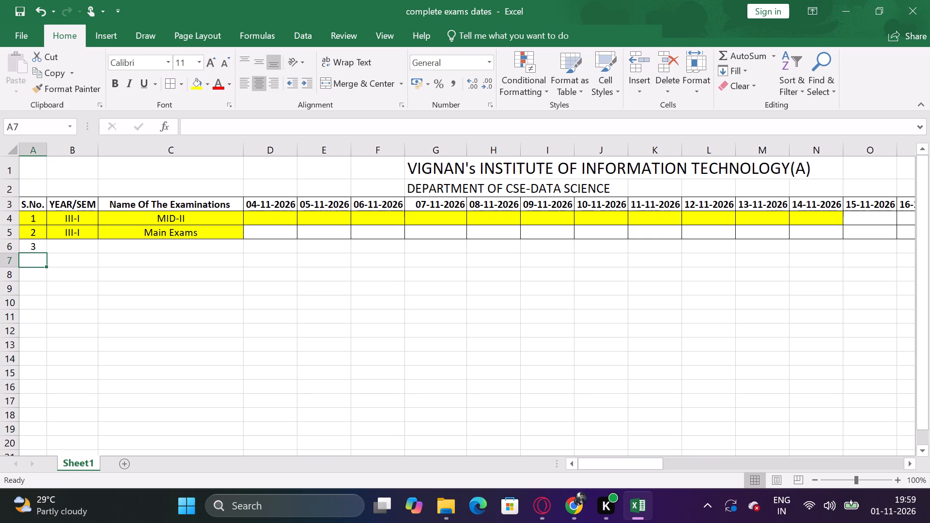
key("4")
left_click(31, 276)
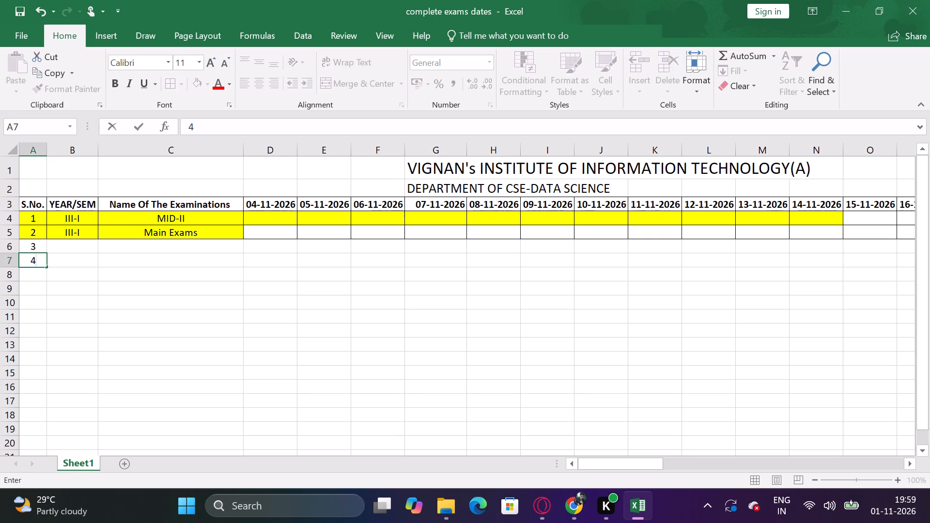
key("6")
left_click(30, 290)
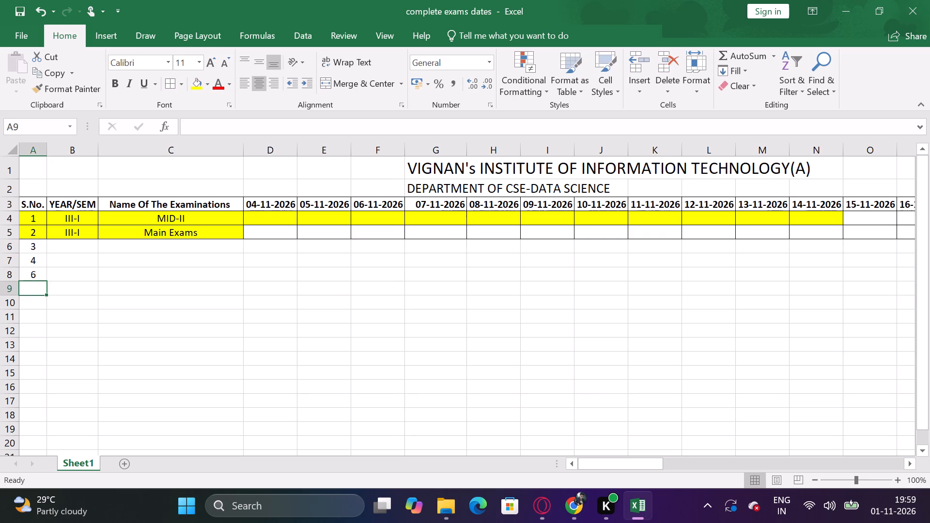
key("6")
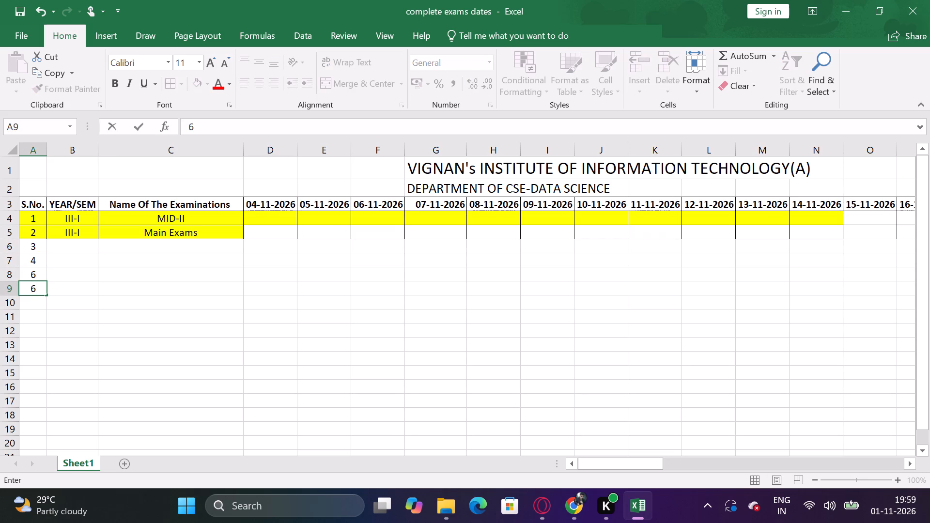
key("BackSpace")
key("7")
left_click(38, 302)
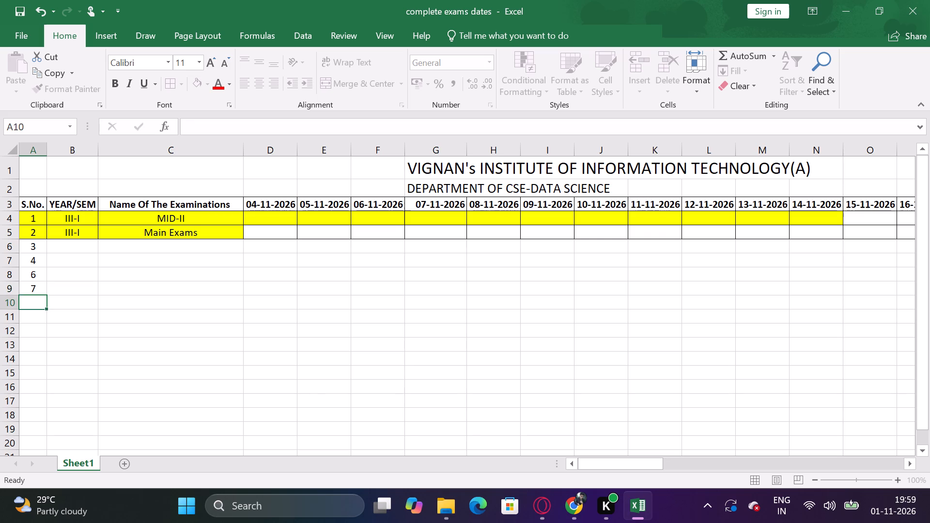
key("8")
left_click(39, 316)
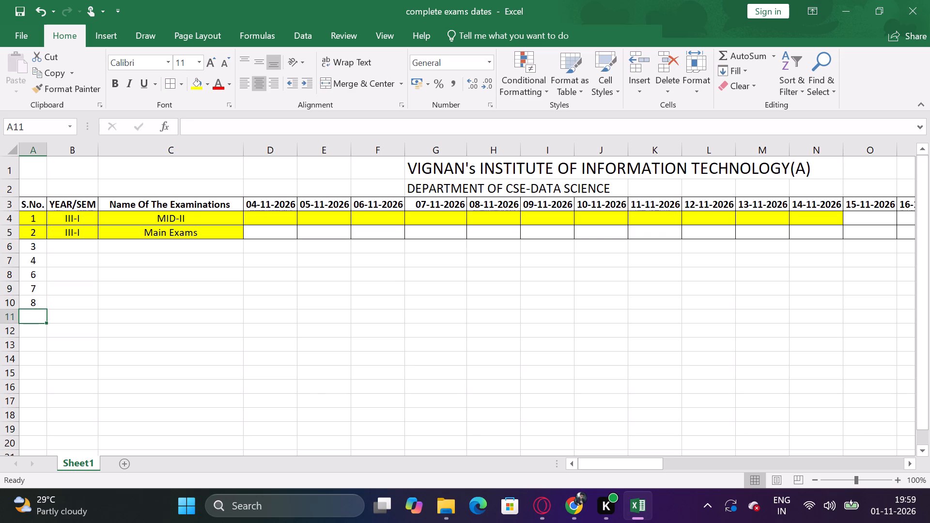
key("9")
left_click(39, 332)
key("1")
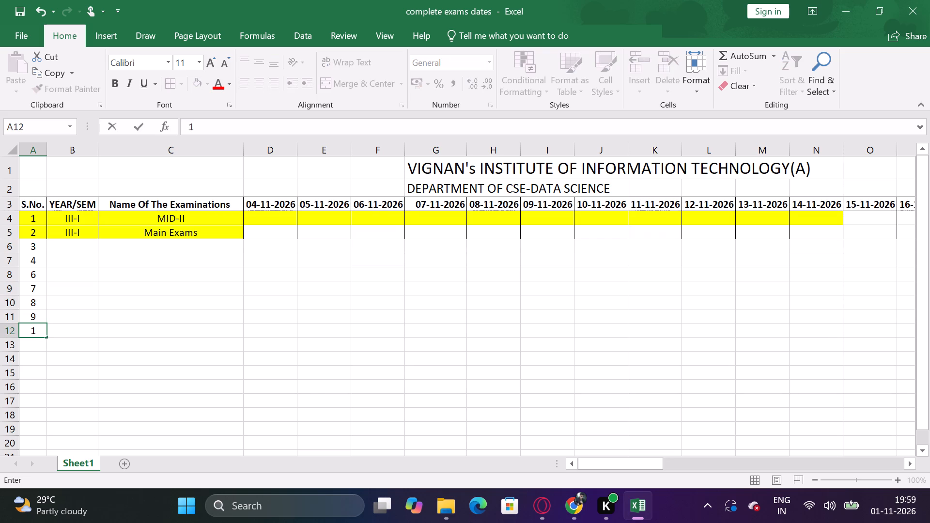
key("0")
left_click(131, 363)
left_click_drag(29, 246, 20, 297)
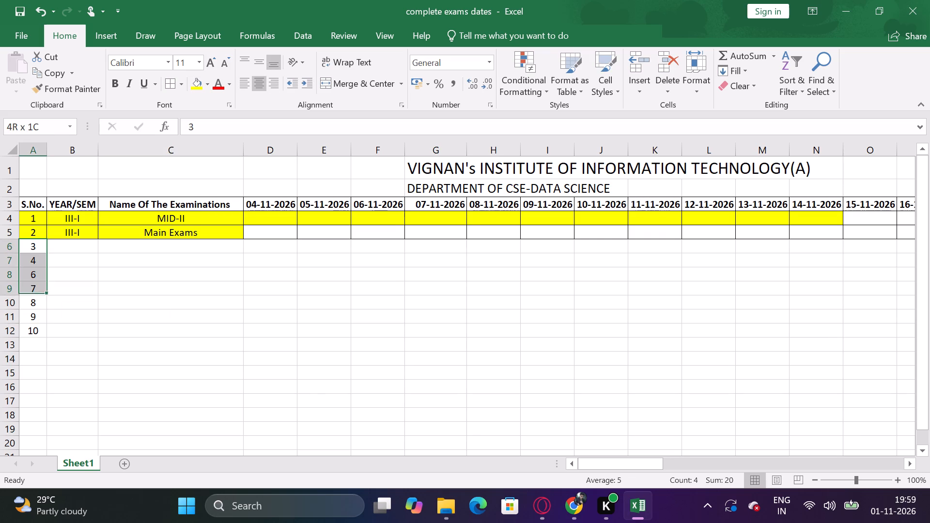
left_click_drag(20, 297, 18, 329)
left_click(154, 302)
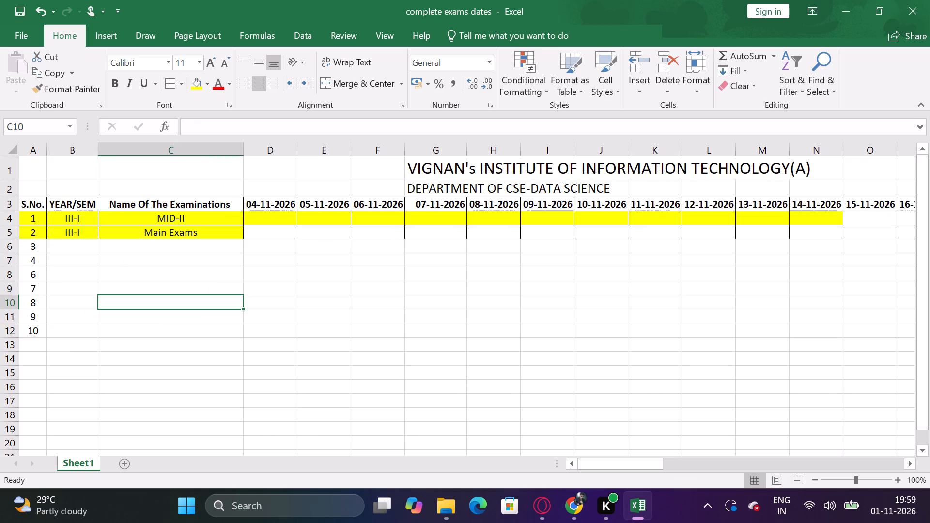
Apply All Borders to rows 4 to 12, from column A across the full width of the sheet.
left_click(36, 220)
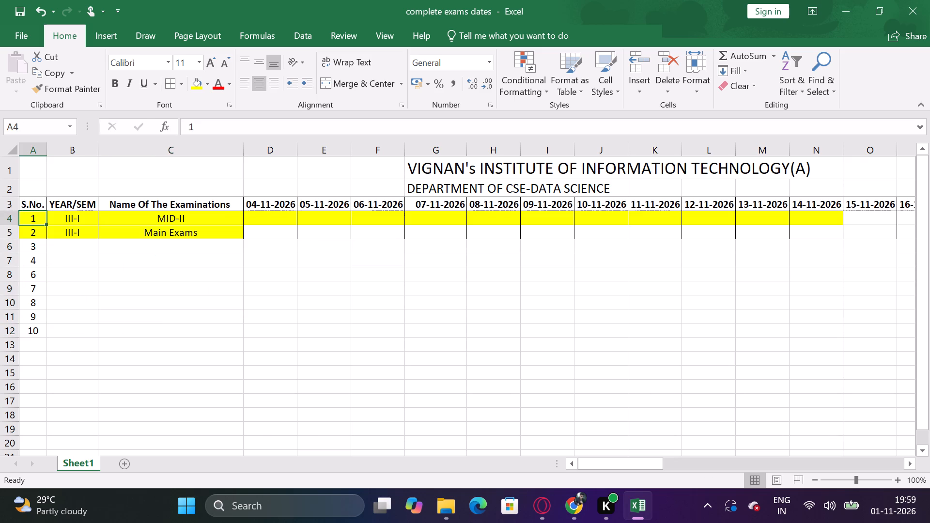
key("ctrl+shift+Down")
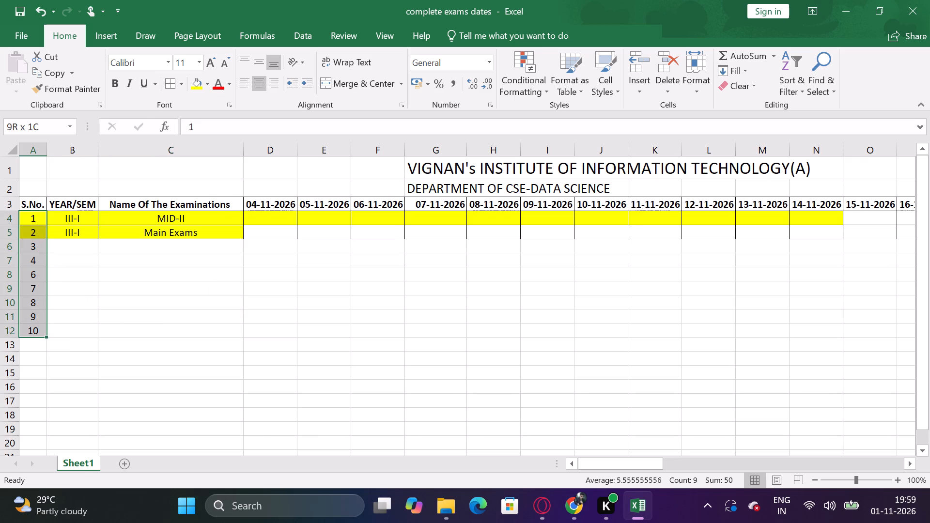
key("ctrl+shift+Right")
key("ctrl+shift+Right")
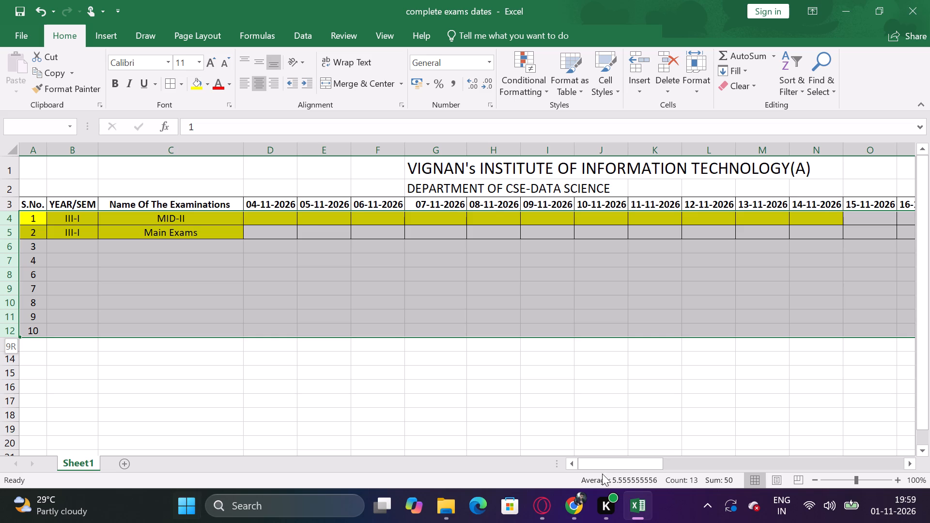
left_click_drag(604, 466, 692, 460, "ctrl+shift")
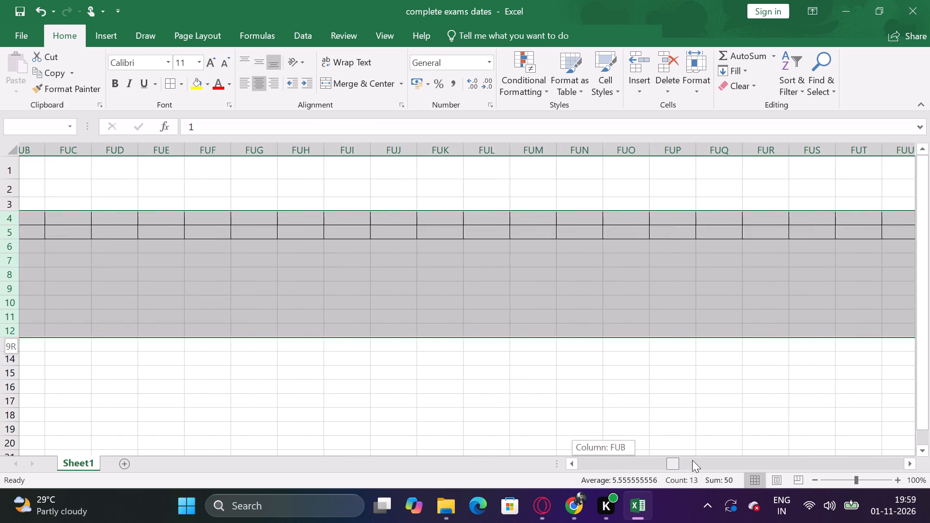
left_click_drag(692, 460, 748, 460, "ctrl+shift")
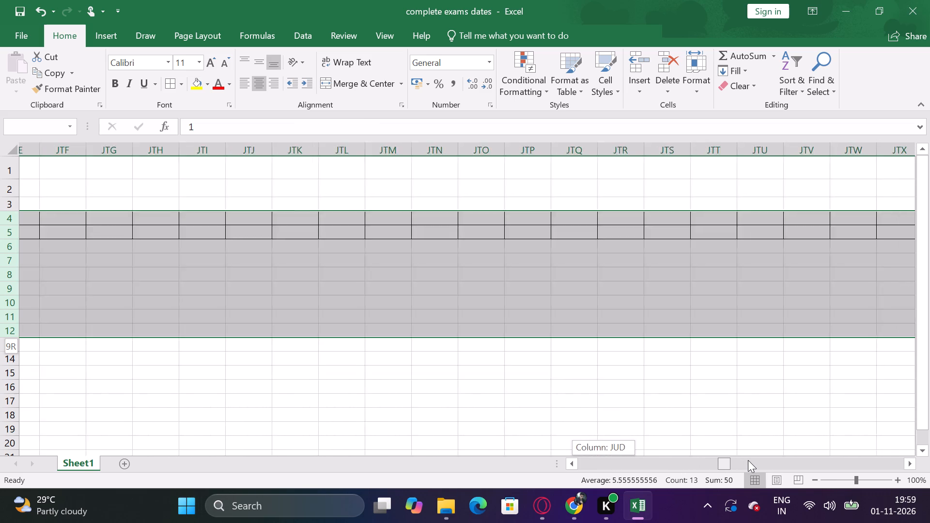
left_click_drag(748, 460, 834, 461, "ctrl+shift")
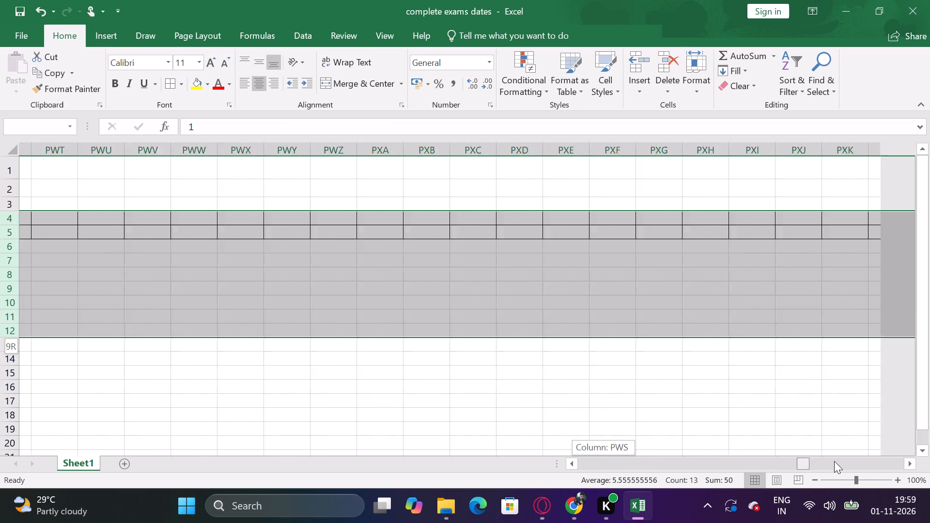
left_click_drag(834, 461, 913, 461, "ctrl+shift")
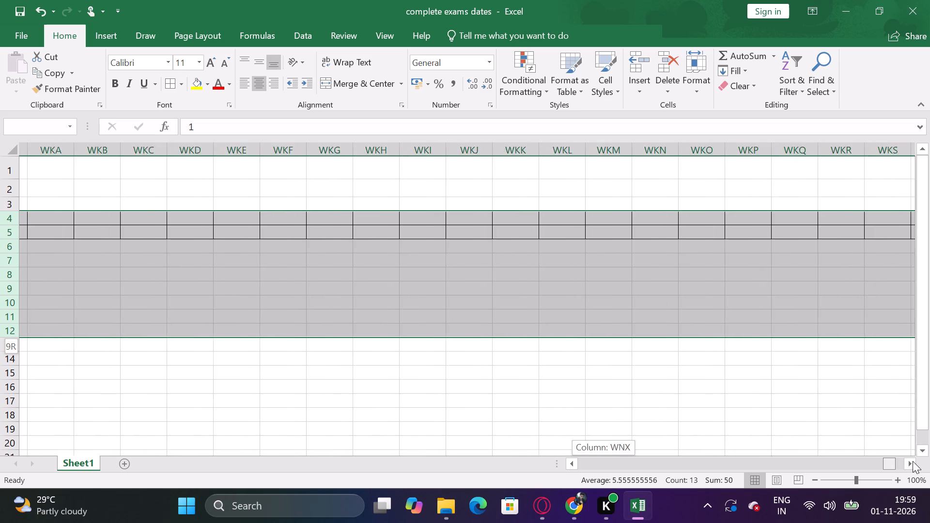
left_click_drag(913, 461, 929, 461, "ctrl+shift")
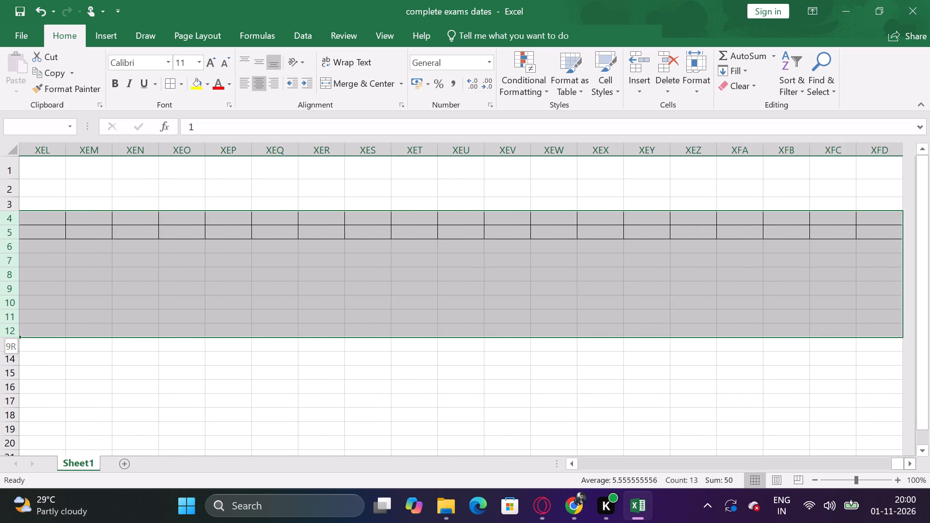
left_click(182, 80)
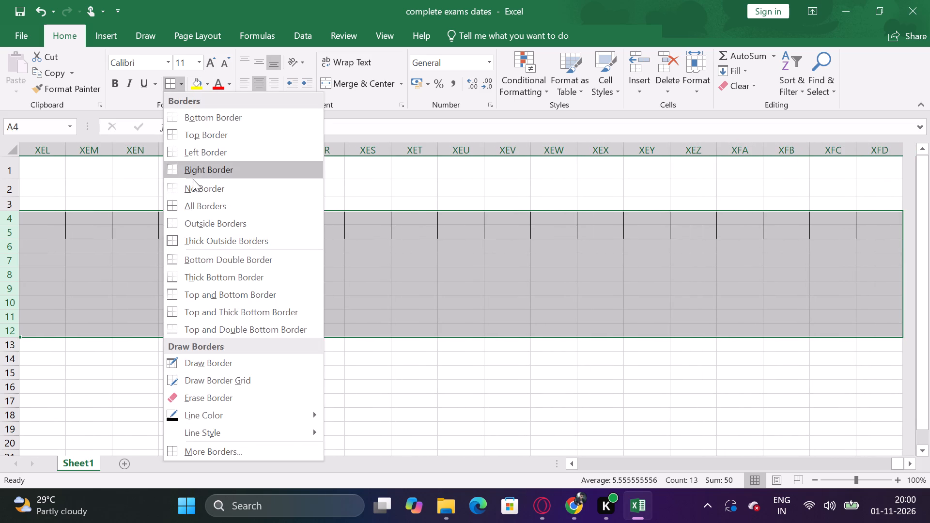
left_click(190, 203)
left_click(550, 375)
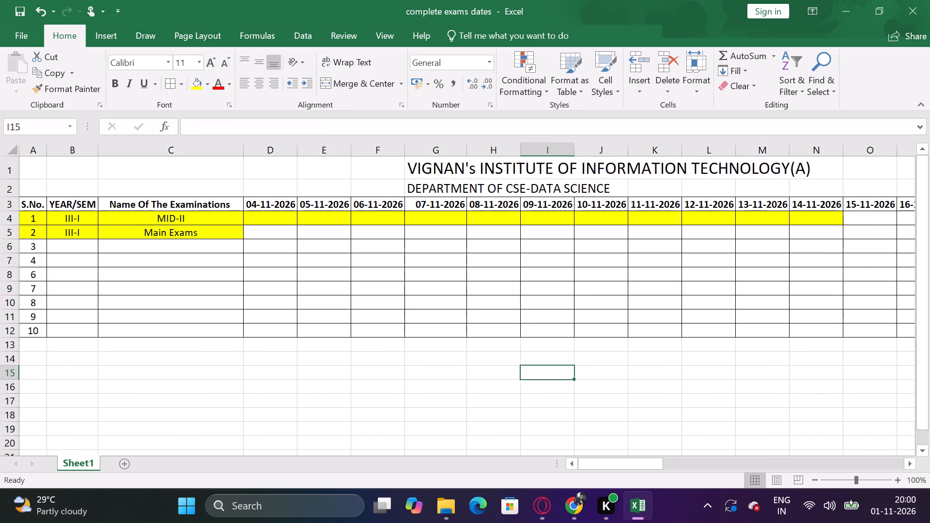
Fill the Main Exams period in row 5 with yellow, from 17-11-2026 to 30-11-2026 (Q5:AD5).
left_click_drag(599, 459, 634, 461)
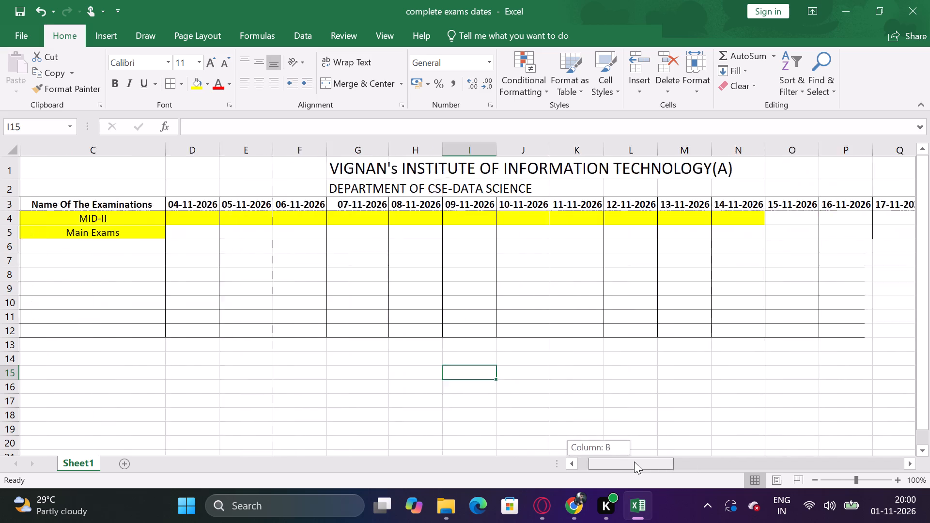
left_click_drag(634, 461, 697, 459)
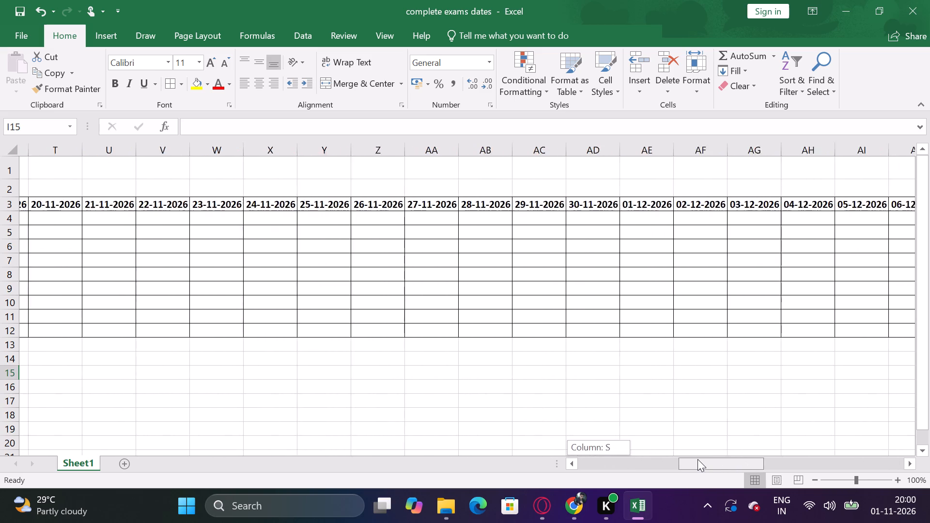
left_click_drag(697, 459, 544, 449)
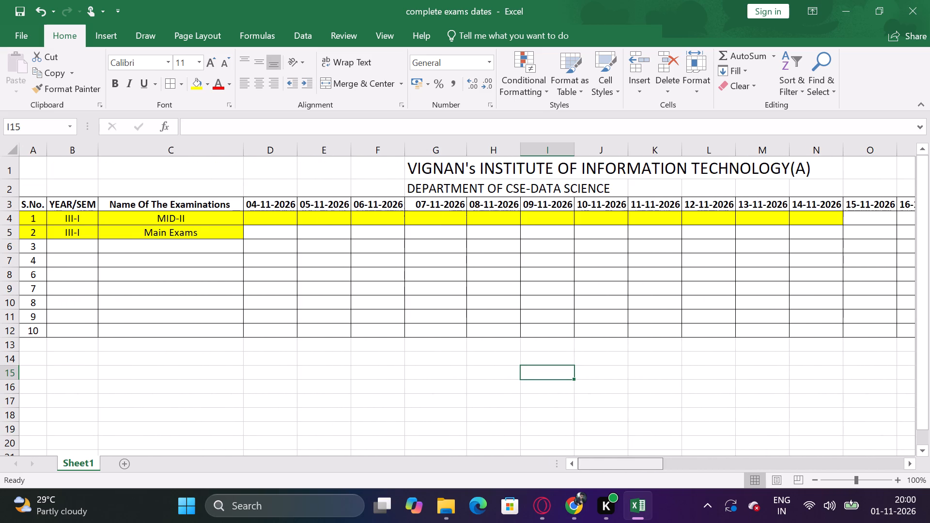
left_click_drag(604, 465, 629, 463)
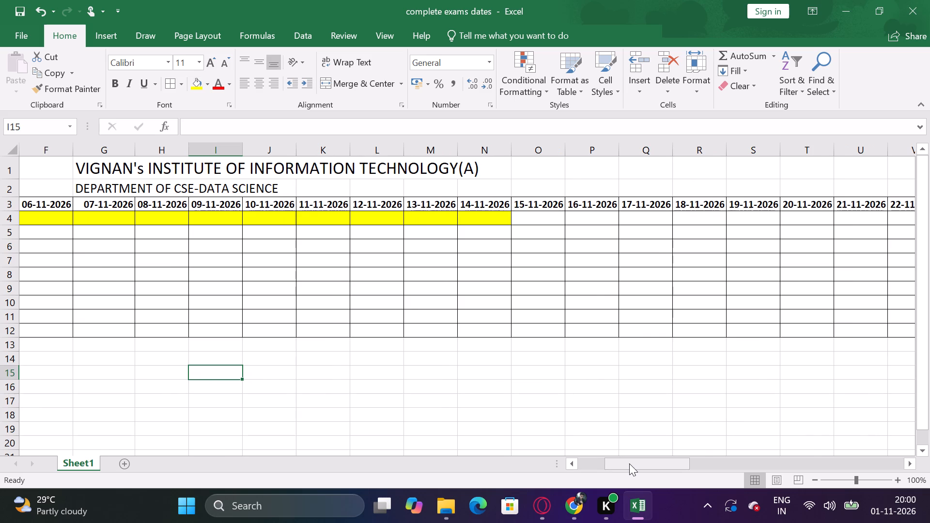
left_click(642, 233)
left_click_drag(642, 233, 927, 241)
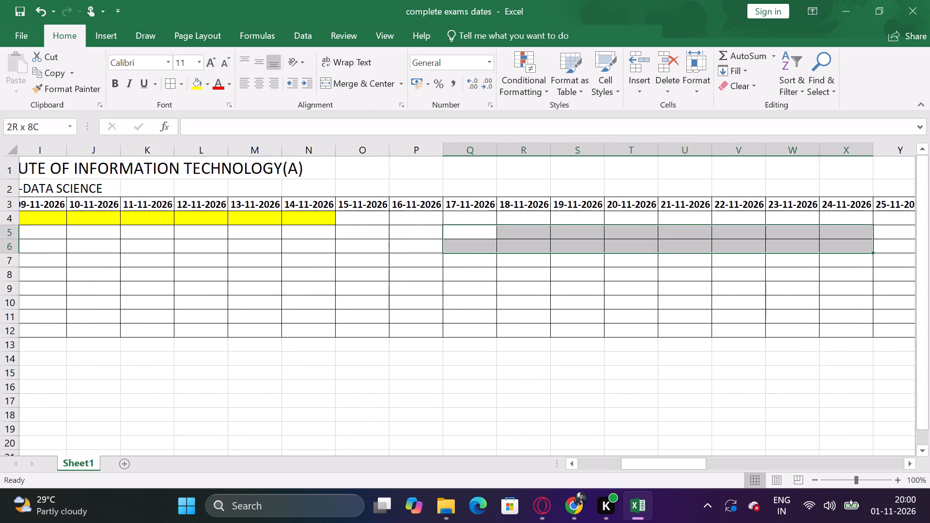
left_click_drag(927, 241, 814, 230)
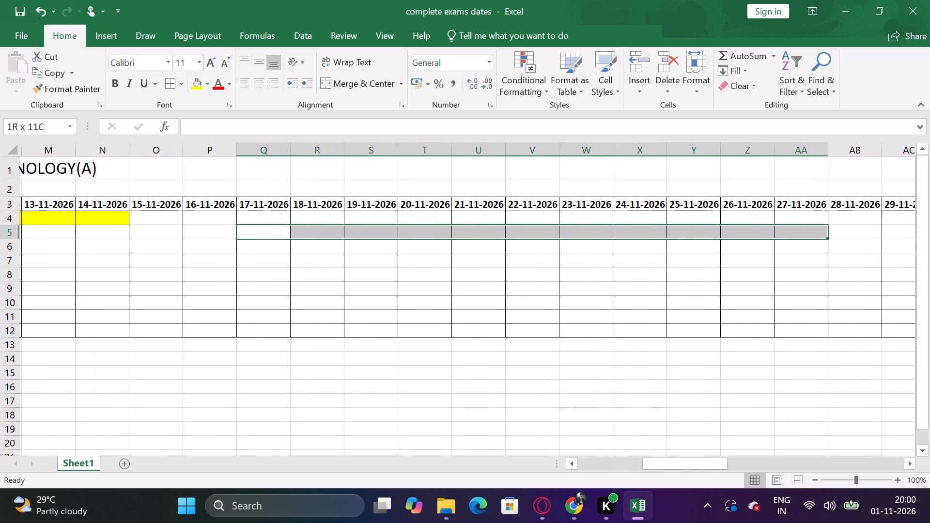
left_click_drag(814, 230, 700, 235)
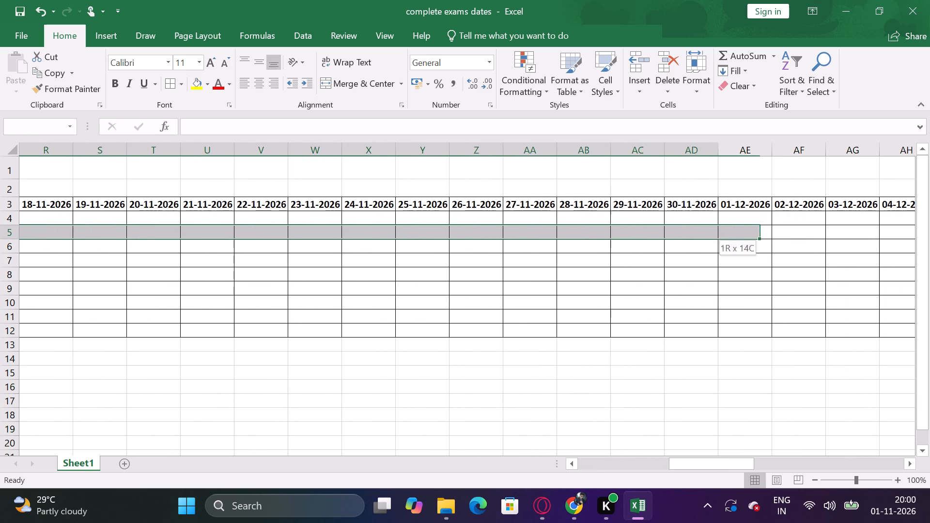
left_click_drag(700, 235, 703, 234)
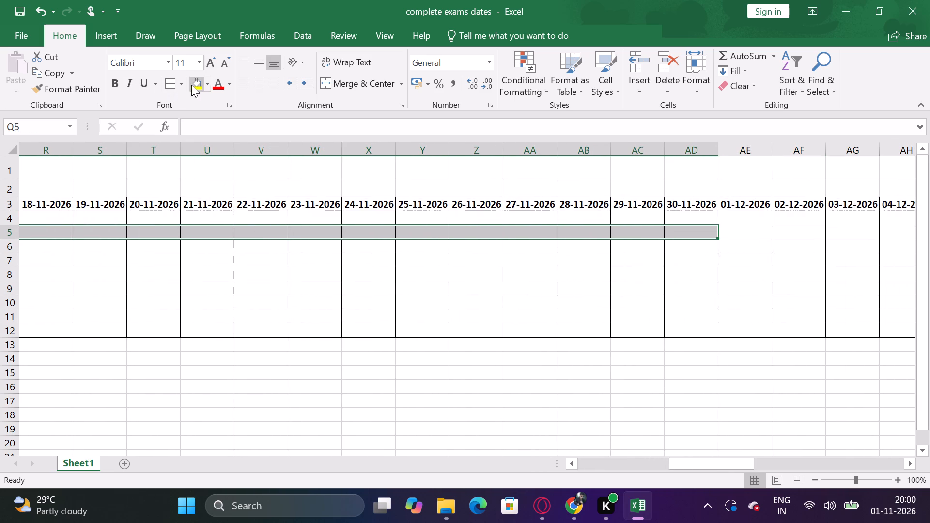
left_click(191, 85)
left_click(587, 365)
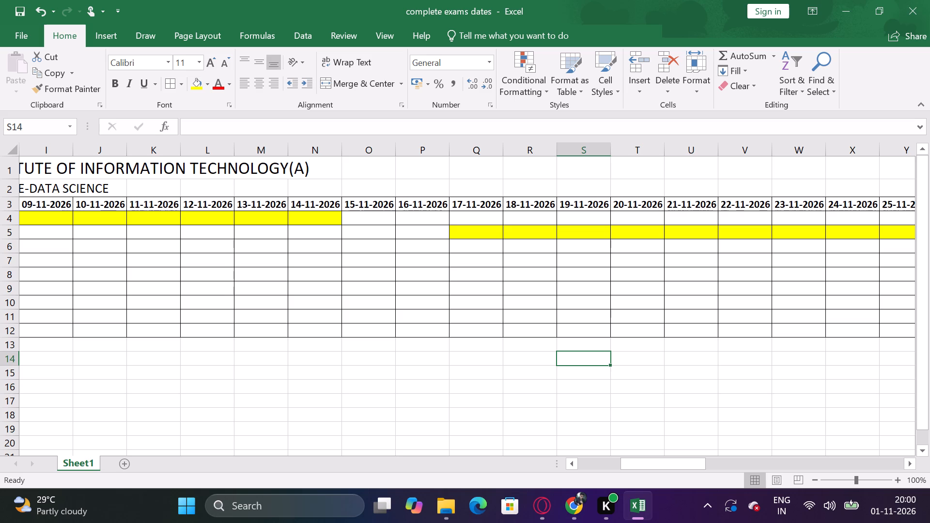
Copy the year/semester III-I from B5 down into B6 for the third exam.
left_click_drag(651, 468, 596, 468)
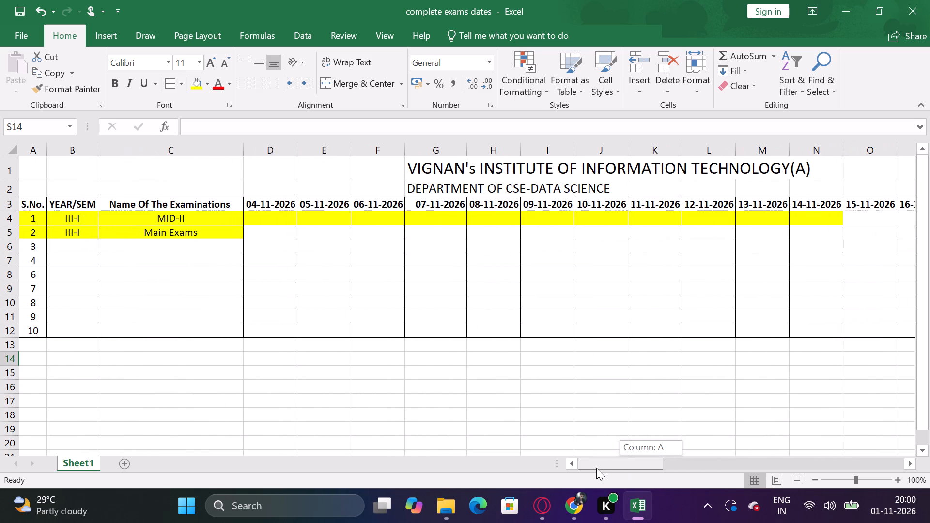
left_click_drag(596, 468, 591, 468)
left_click_drag(626, 464, 629, 464)
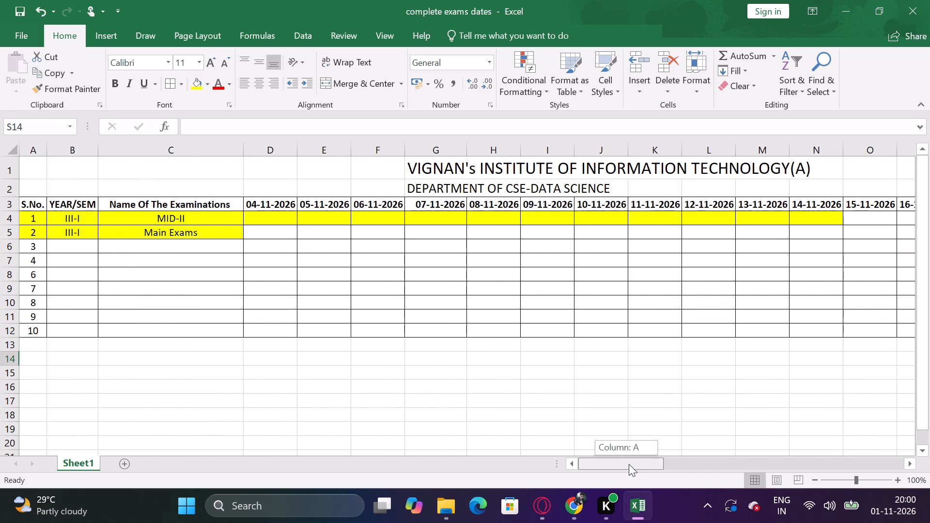
left_click_drag(629, 464, 674, 470)
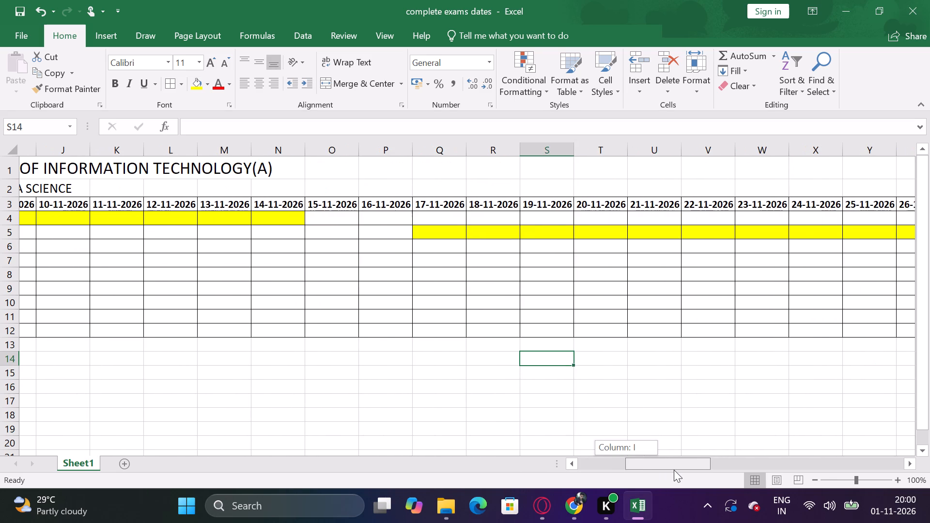
left_click_drag(674, 470, 724, 471)
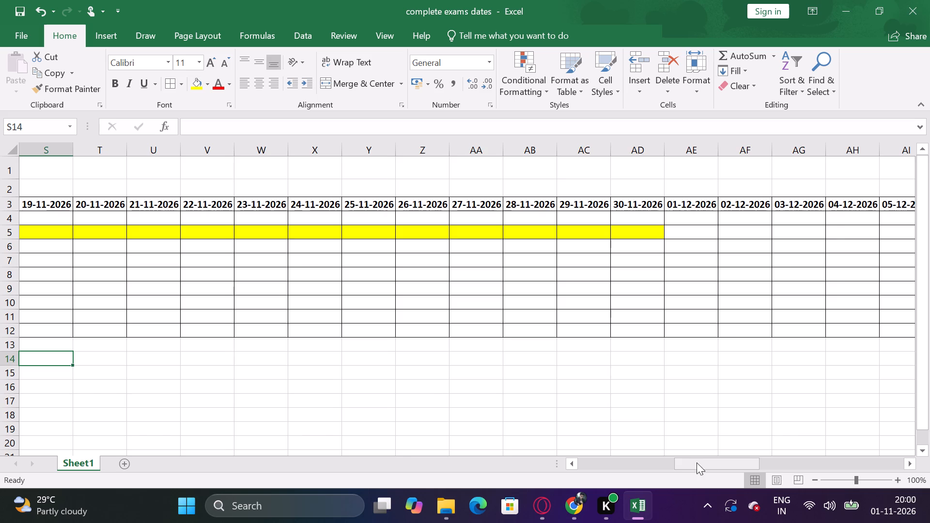
left_click_drag(697, 460, 493, 462)
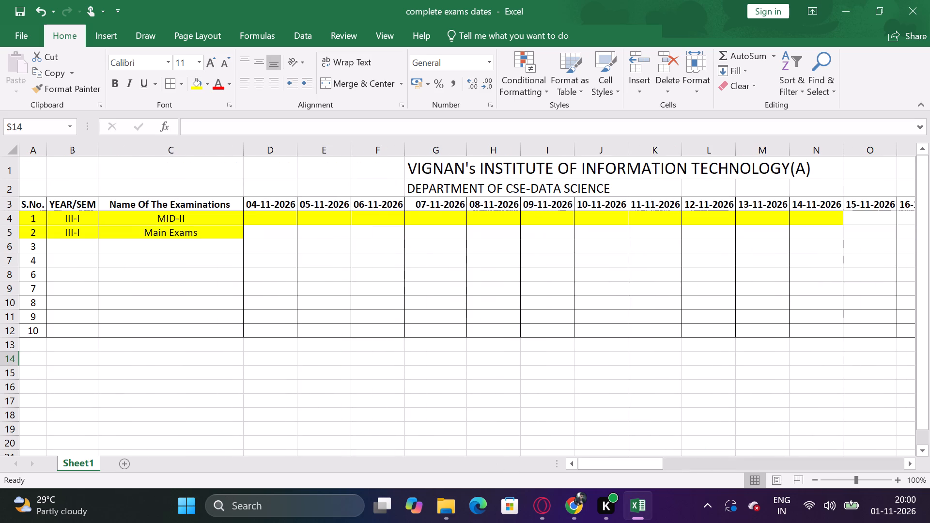
left_click(73, 234)
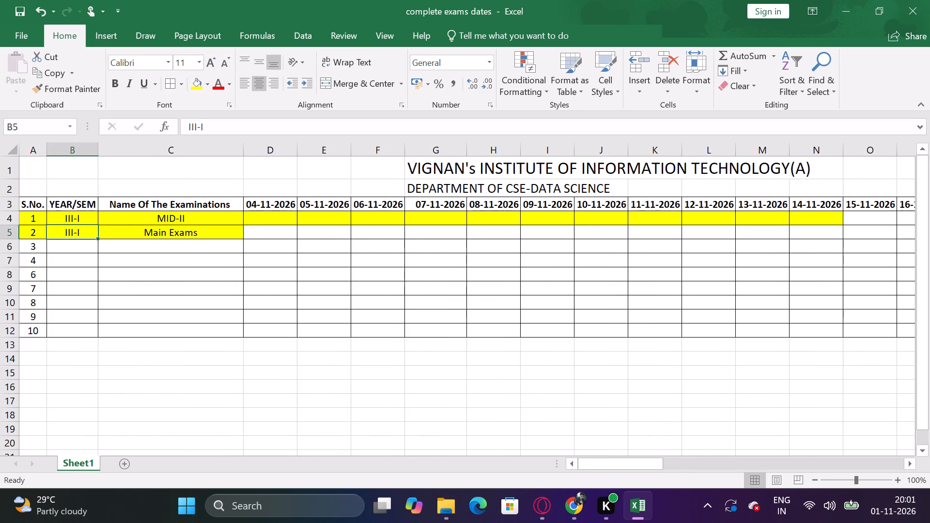
left_click_drag(97, 239, 95, 250)
left_click(74, 336)
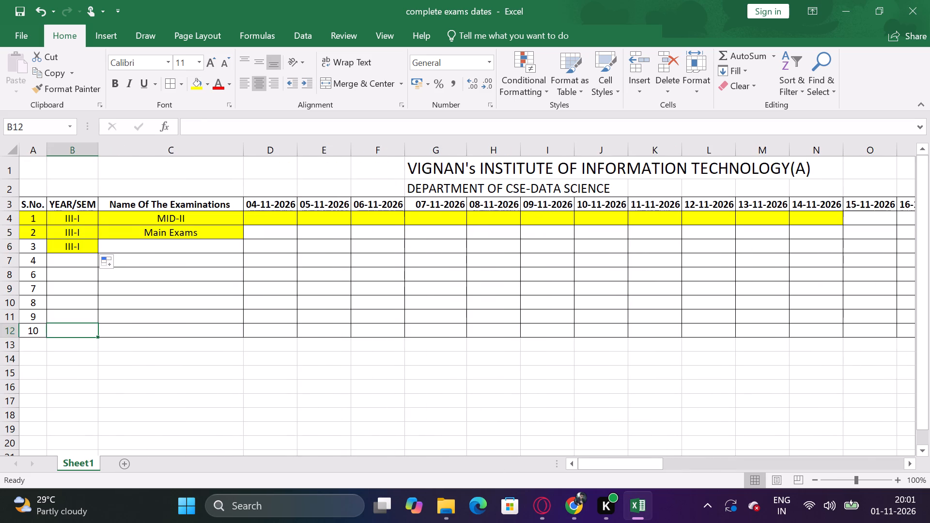
Enter the third examination's name in C6 as Lab Exaternal Exams.
left_click(177, 252)
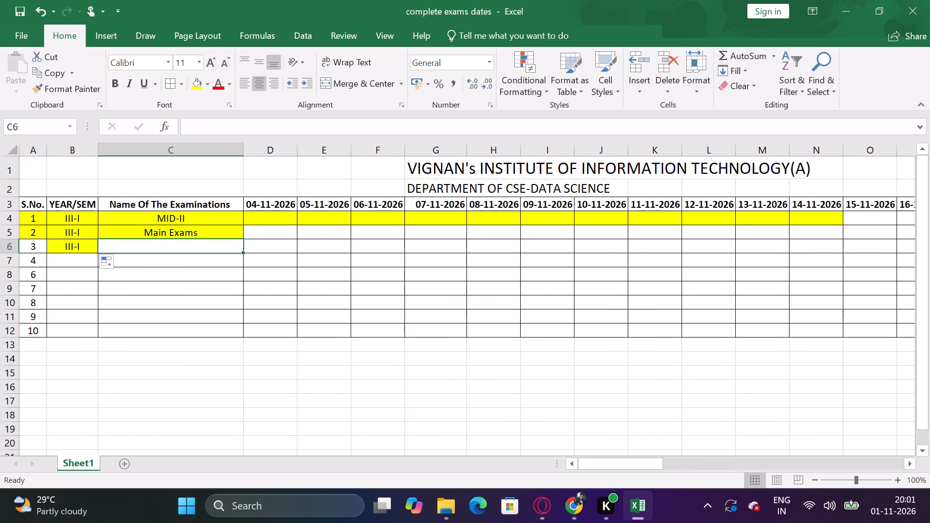
key("shift+l")
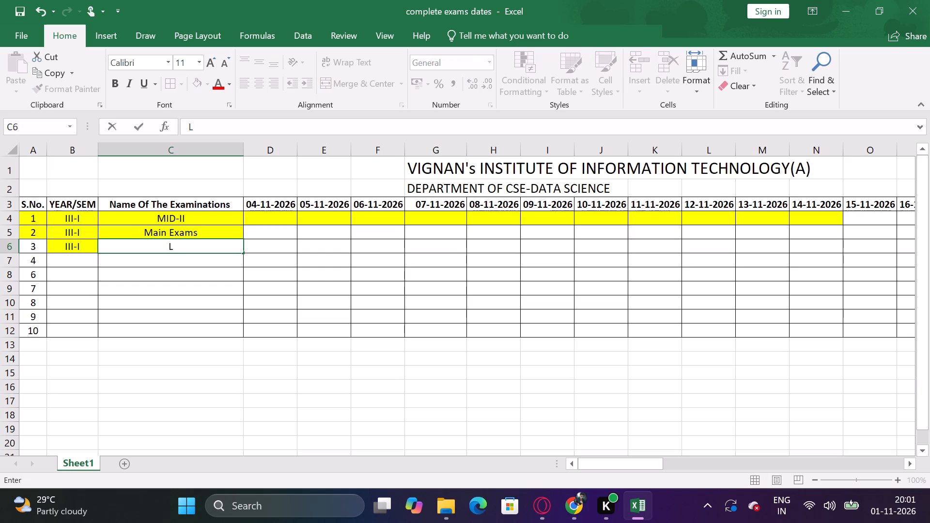
type("ab")
key("space")
type("Exater")
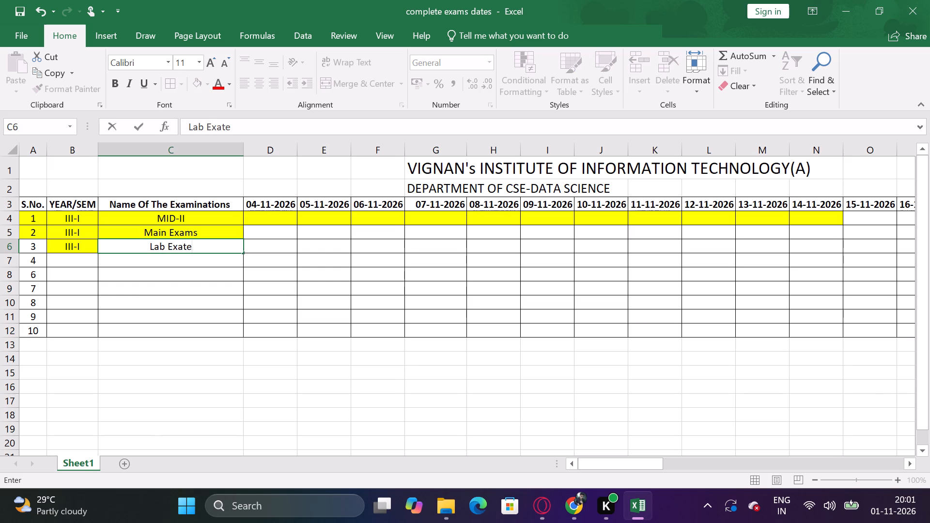
type("nals")
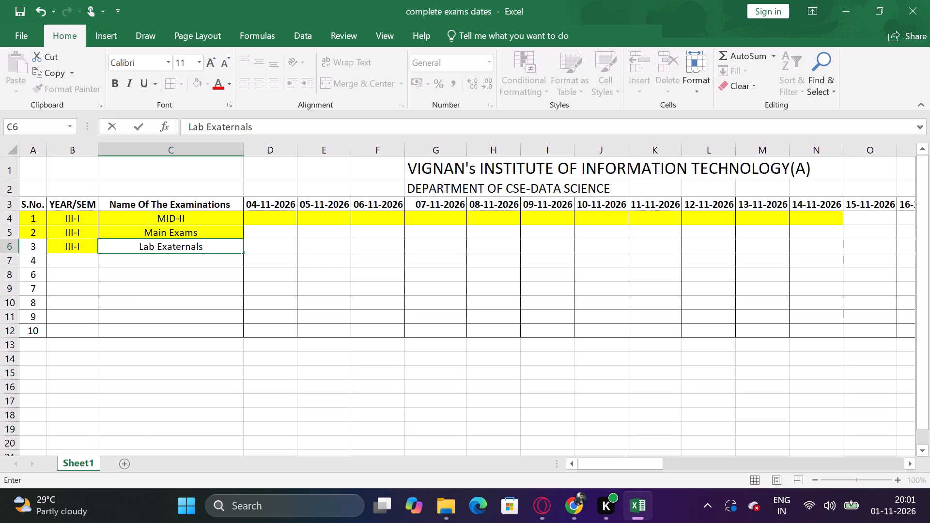
key("space")
key("BackSpace")
key("BackSpace")
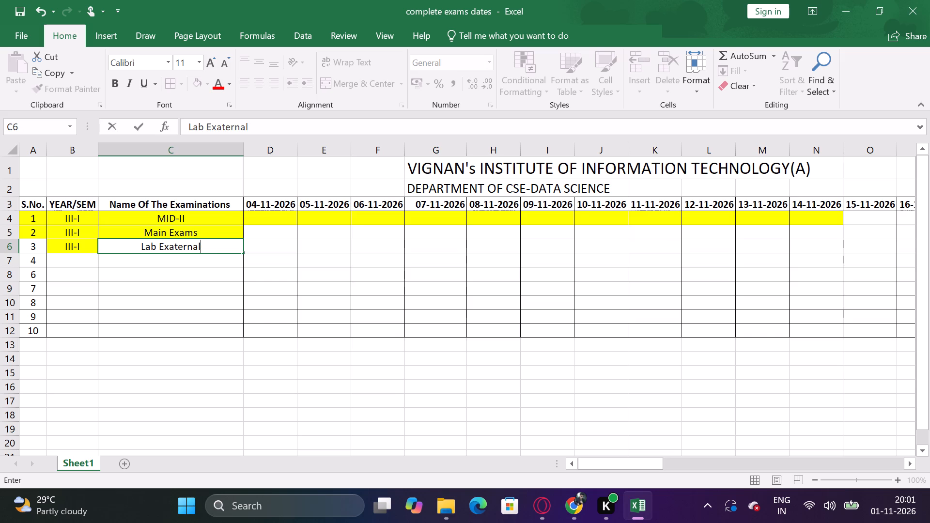
key("space")
type("Exam")
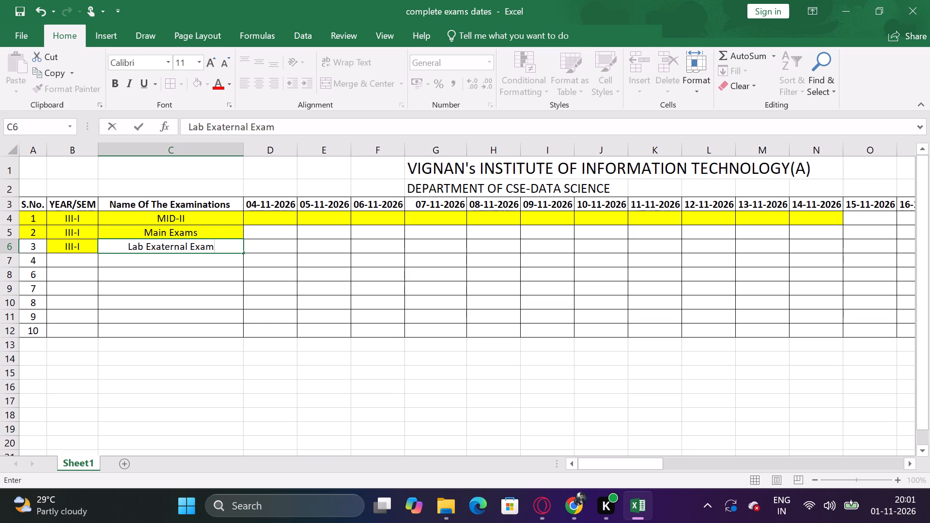
key("s")
left_click(279, 304)
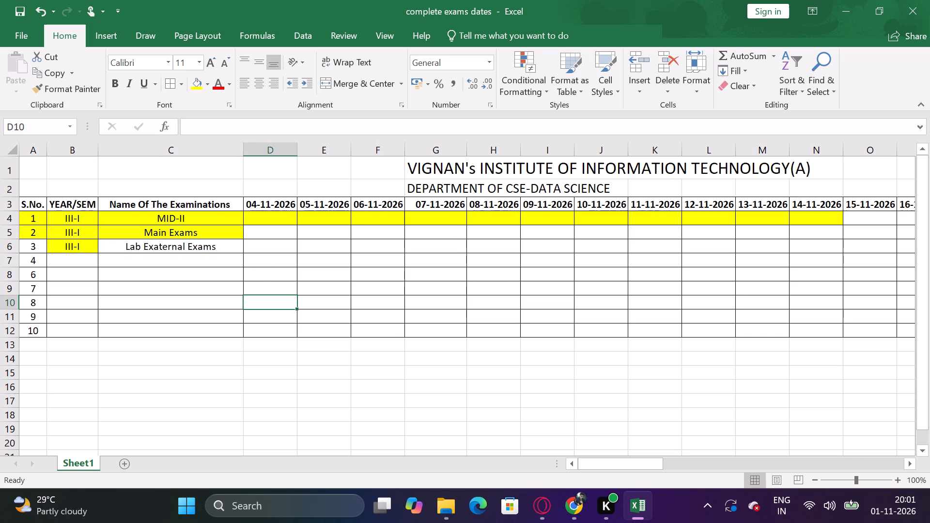
Fill the third exam's serial number, year/semester and name cells (A6:C6) with yellow.
left_click_drag(27, 245, 141, 246)
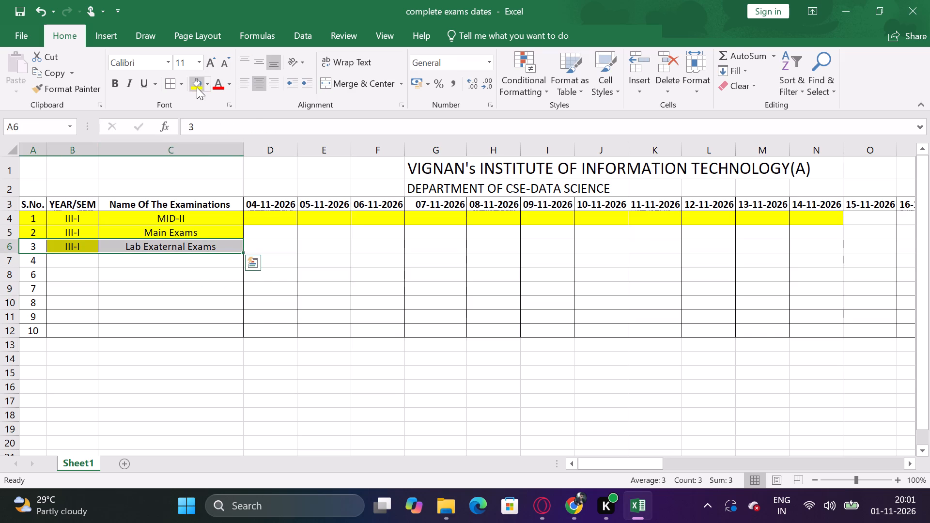
left_click(197, 87)
left_click(344, 337)
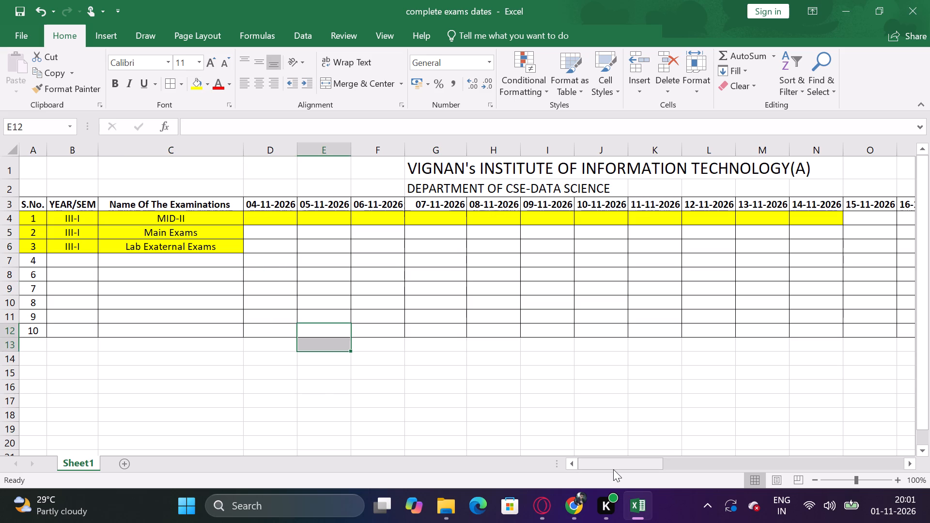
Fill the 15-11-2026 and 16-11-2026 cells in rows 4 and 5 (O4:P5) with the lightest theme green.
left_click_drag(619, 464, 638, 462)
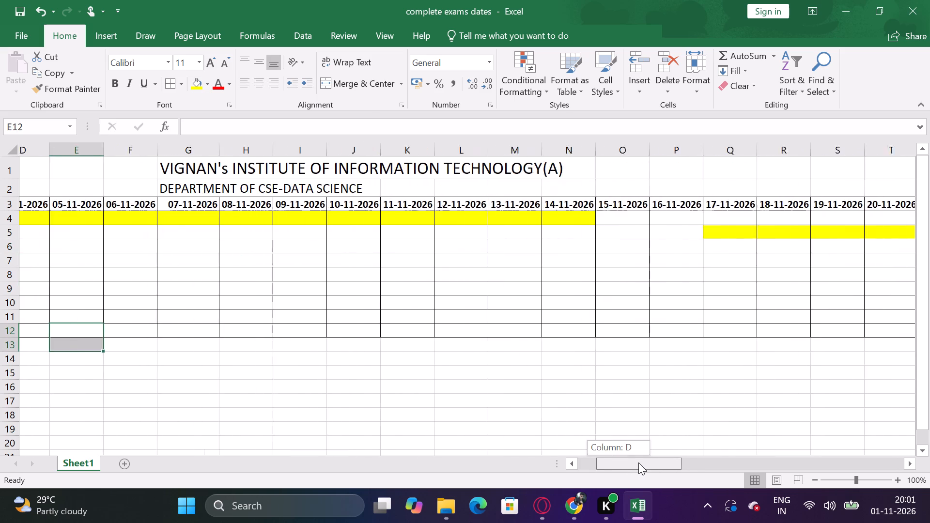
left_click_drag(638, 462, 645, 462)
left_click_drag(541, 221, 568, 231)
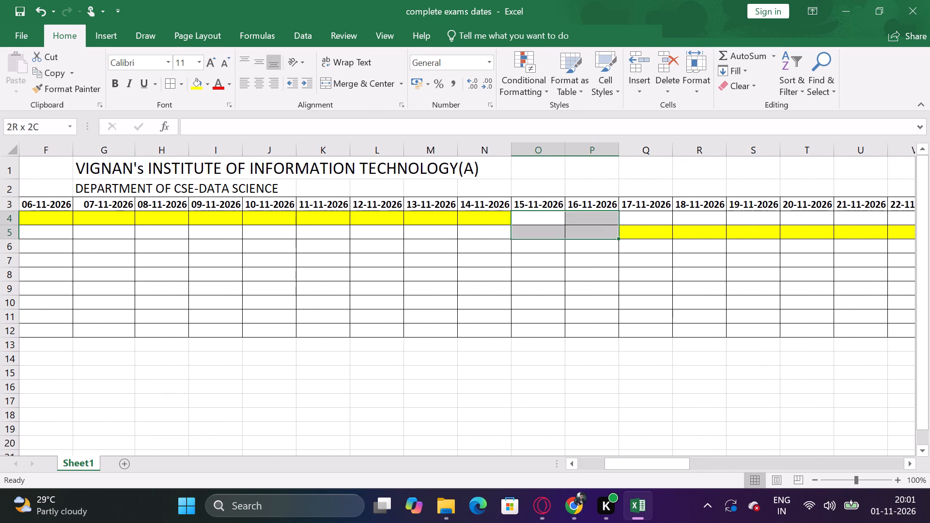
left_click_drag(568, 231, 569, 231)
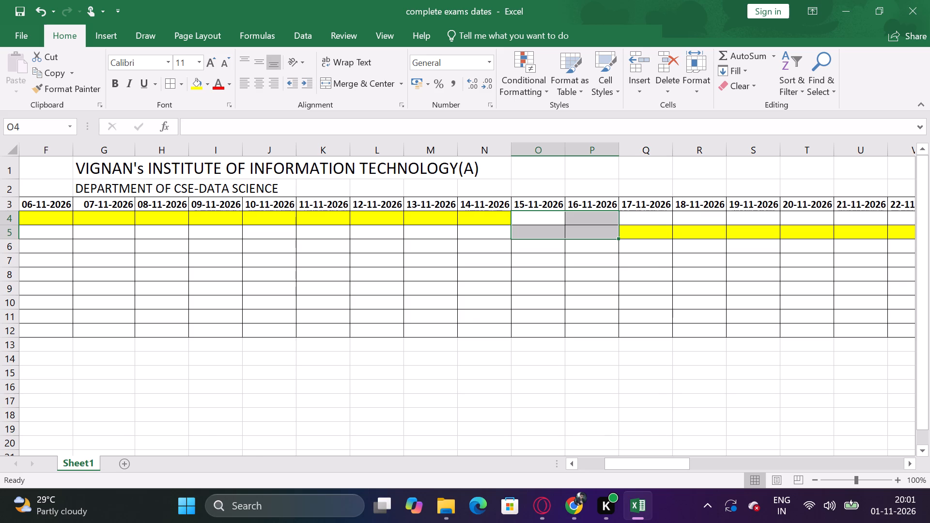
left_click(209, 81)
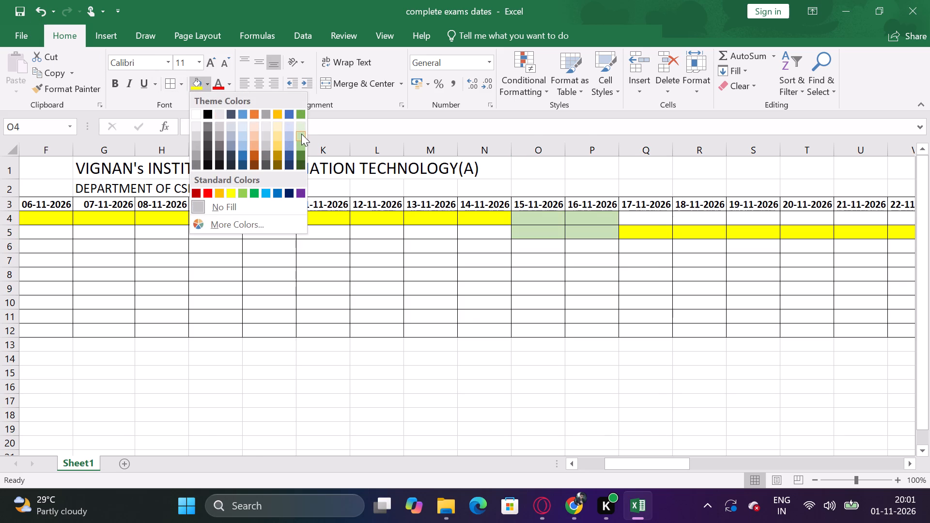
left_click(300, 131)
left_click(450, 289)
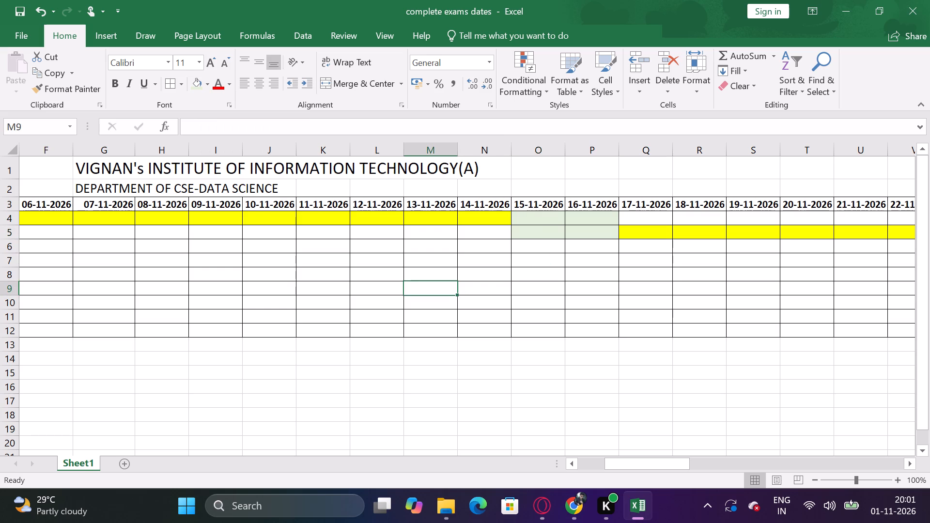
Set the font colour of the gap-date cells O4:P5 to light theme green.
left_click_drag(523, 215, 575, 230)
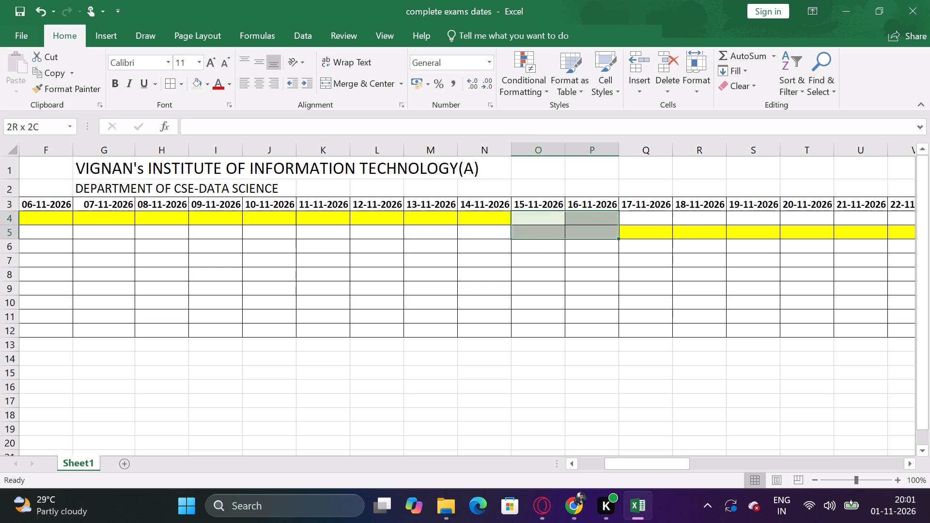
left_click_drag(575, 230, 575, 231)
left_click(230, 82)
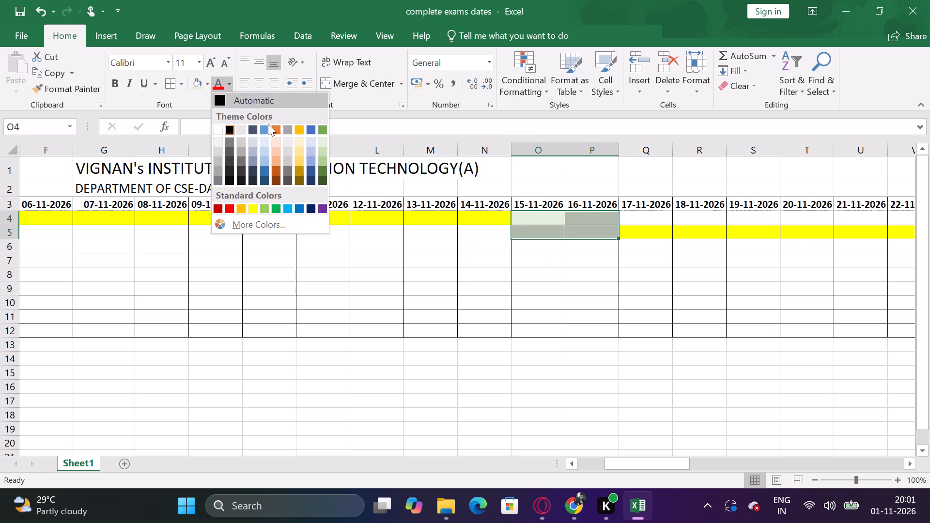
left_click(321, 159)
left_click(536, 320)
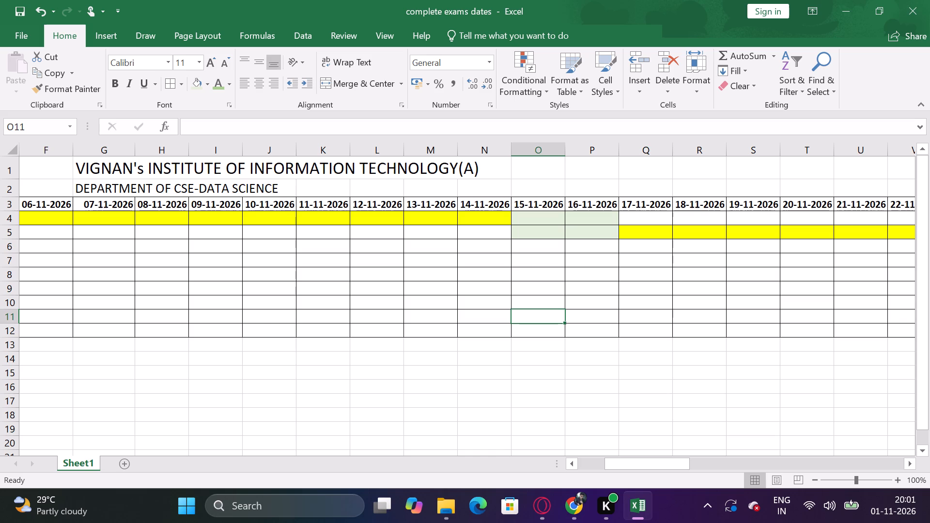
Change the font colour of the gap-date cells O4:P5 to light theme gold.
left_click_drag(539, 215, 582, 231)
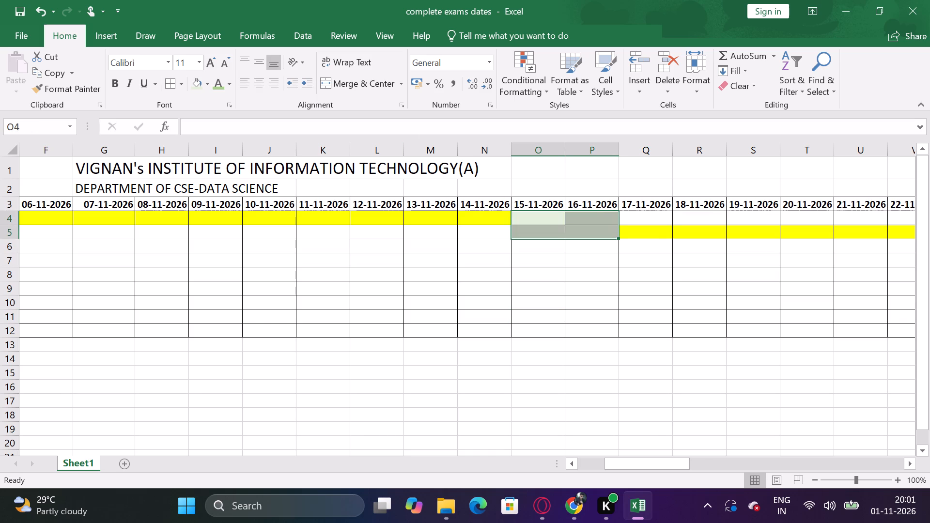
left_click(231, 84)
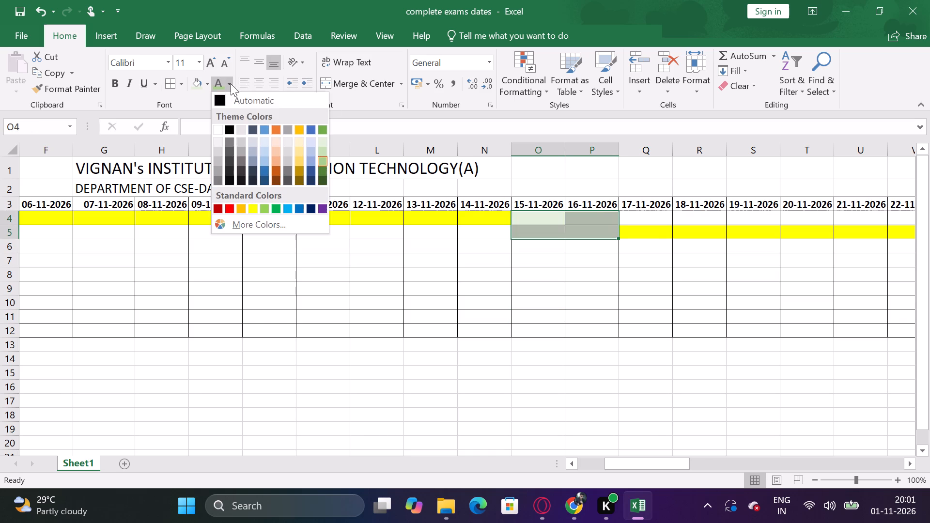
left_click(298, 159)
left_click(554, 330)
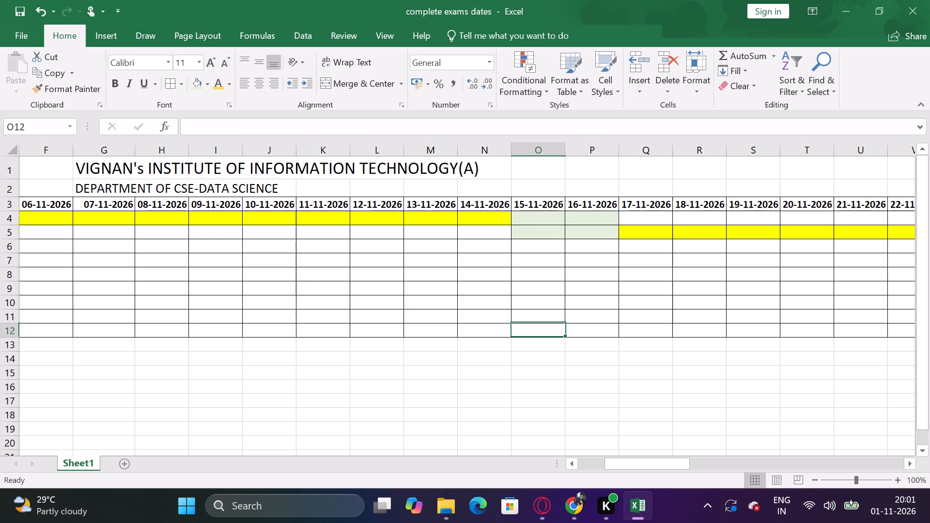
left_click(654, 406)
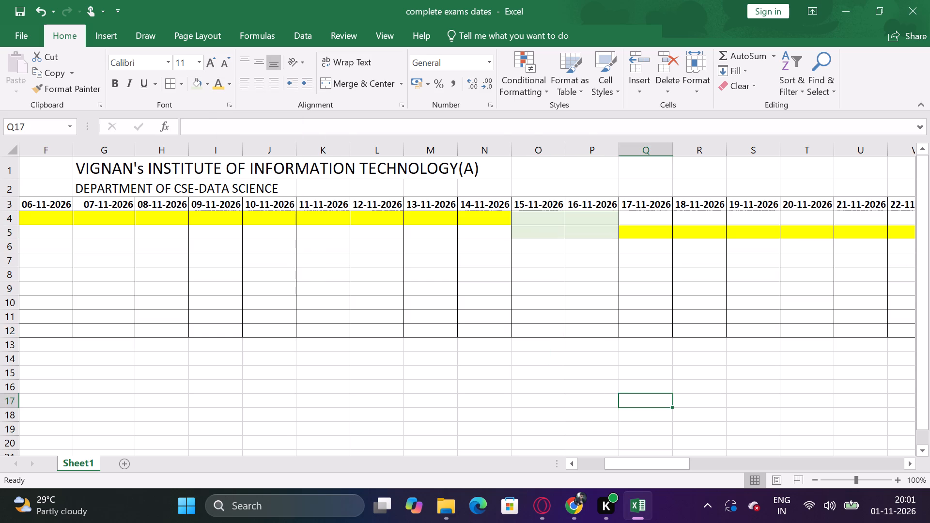
Set the font colour of the gap-date cells O4:P5 to dark theme gold.
left_click_drag(527, 214, 582, 232)
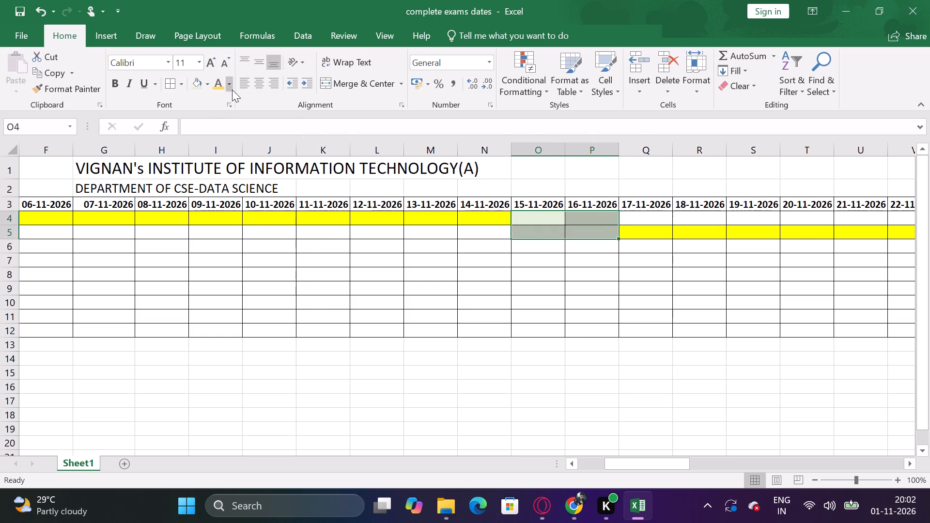
left_click(230, 83)
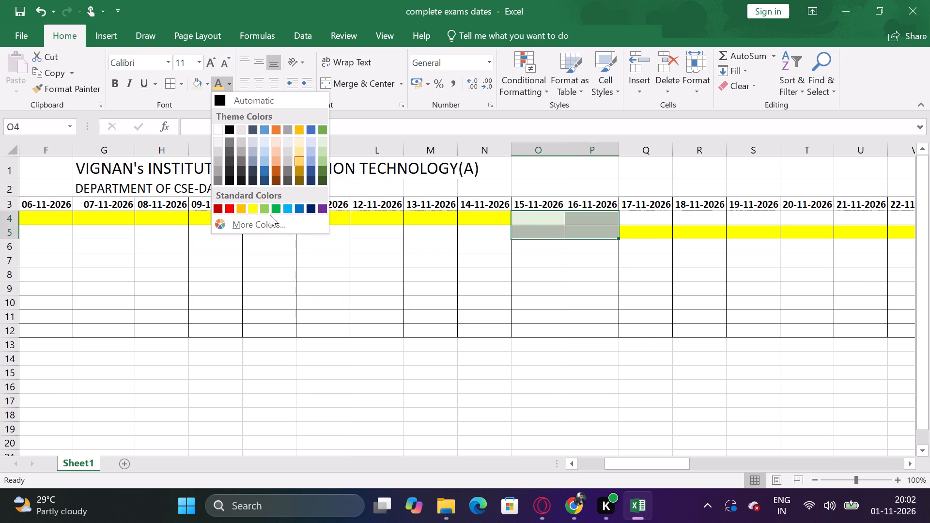
left_click(301, 171)
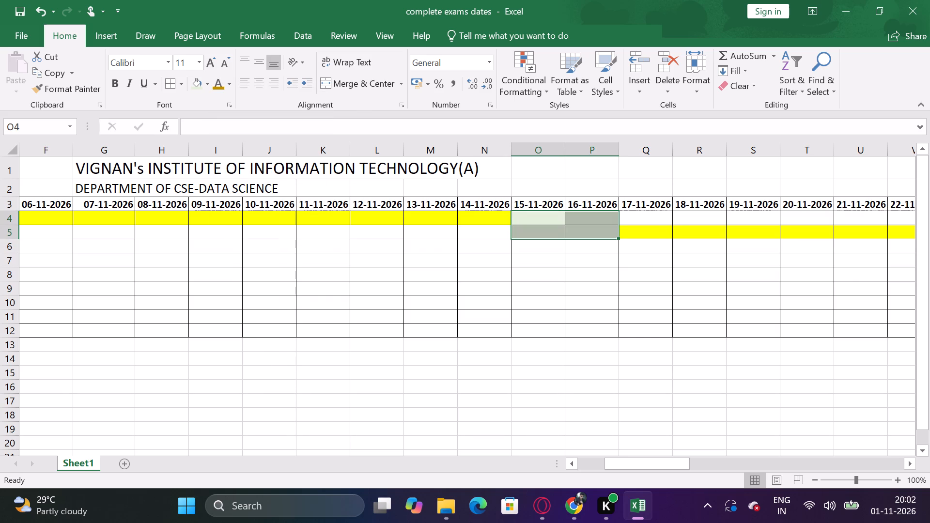
Fill the gap-date cells for 15-11-2026 and 16-11-2026 in rows 4 and 5 (O4:P5) with light theme orange.
left_click(230, 87)
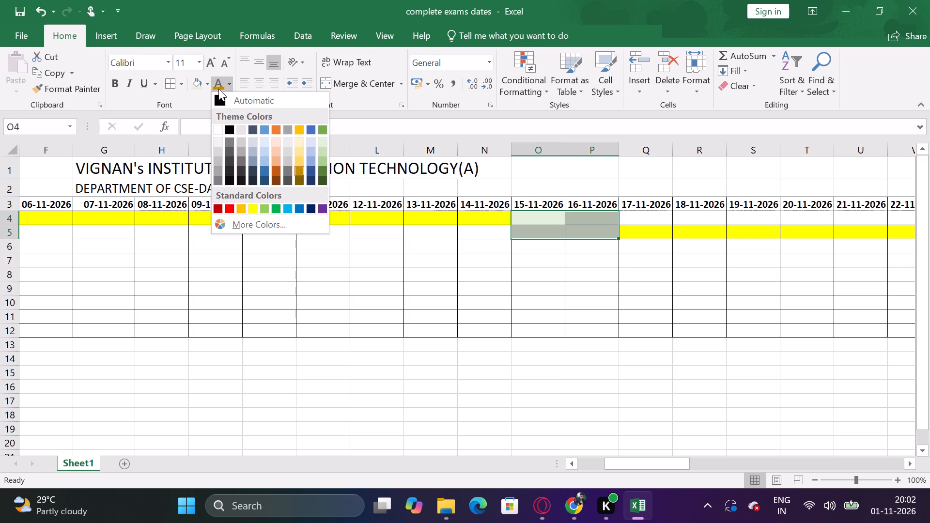
left_click(204, 82)
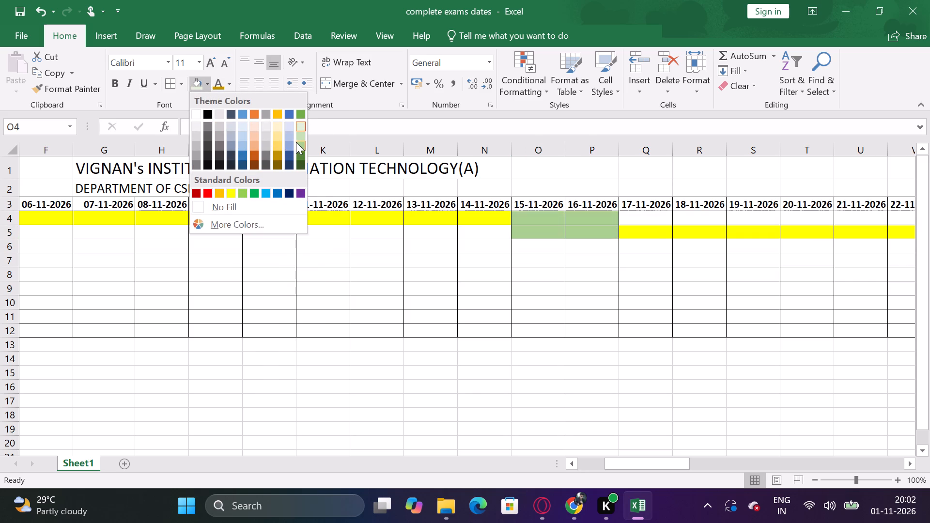
left_click(255, 137)
left_click(512, 303)
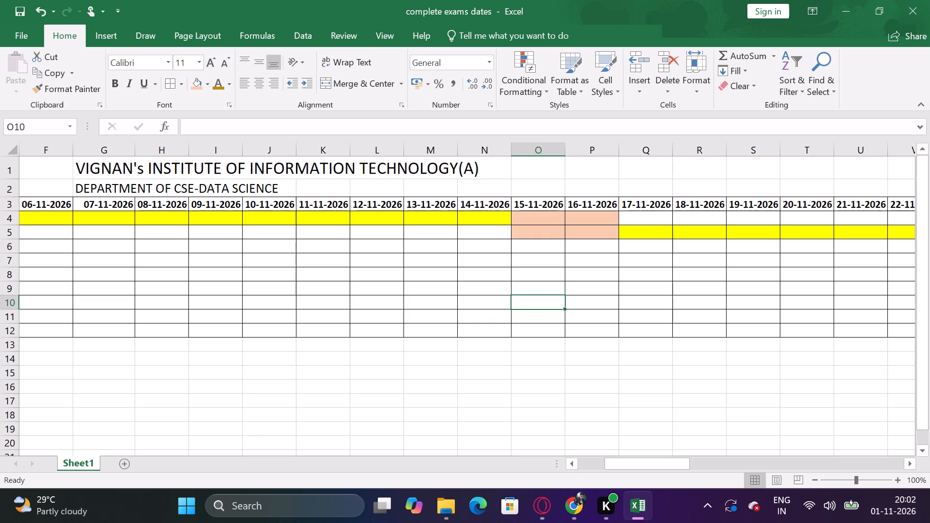
Fill the Lab Exaternal Exams period in row 6 with yellow, from 01-12-2026 to 05-12-2026 (AE6:AI6).
left_click_drag(642, 461, 725, 464)
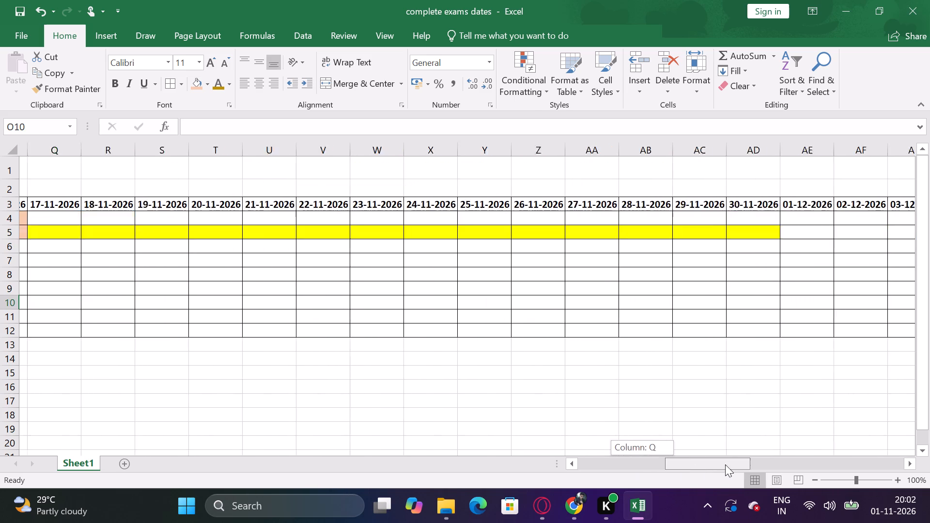
left_click_drag(725, 464, 604, 459)
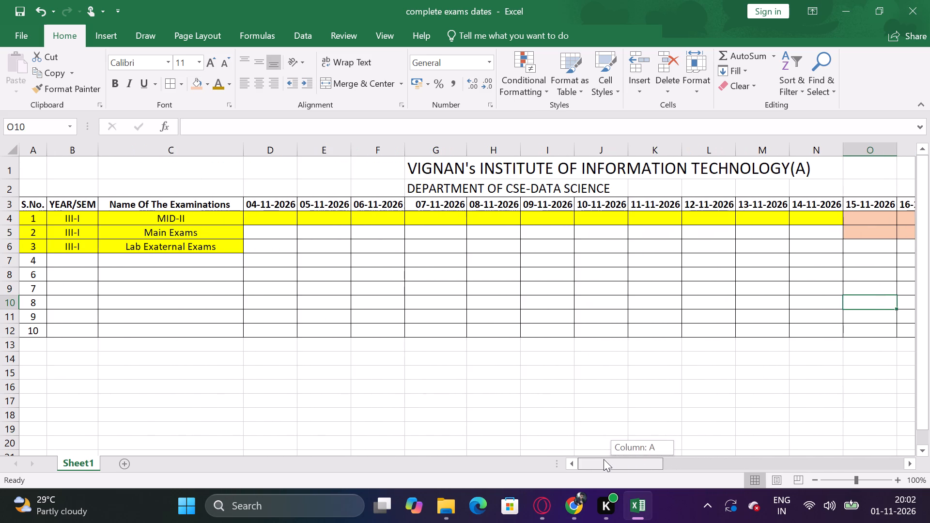
left_click_drag(604, 459, 600, 459)
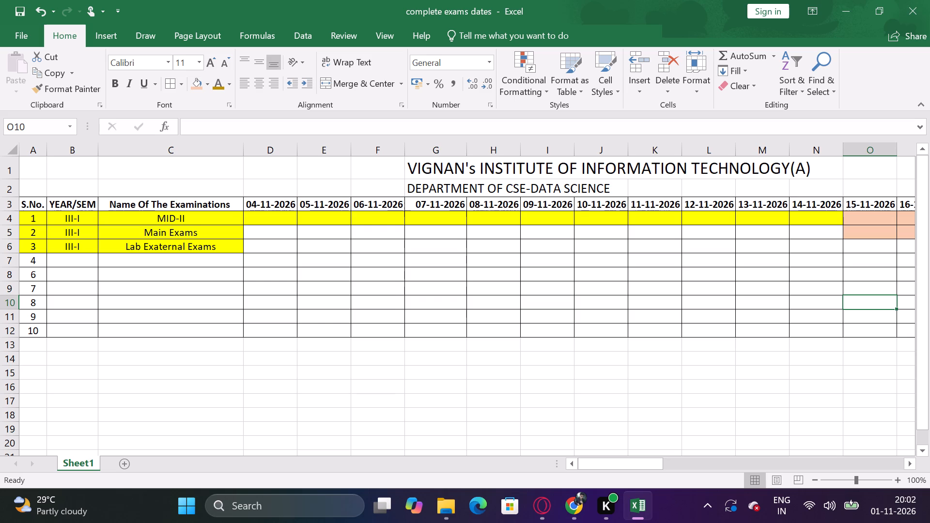
left_click_drag(643, 462, 651, 462)
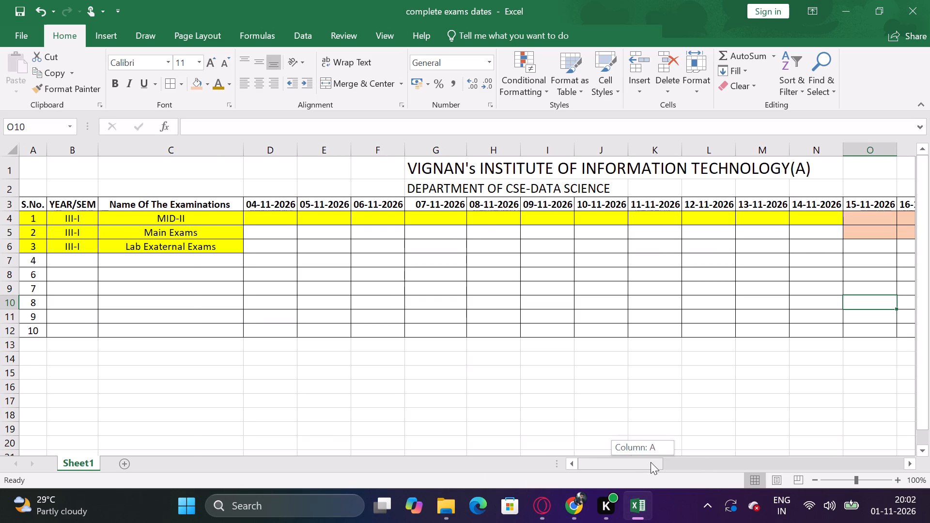
left_click_drag(651, 462, 721, 457)
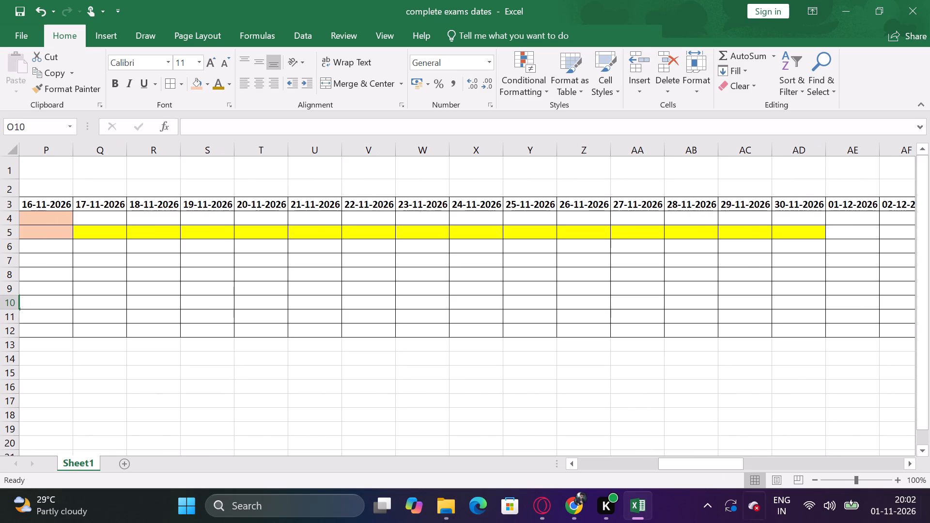
left_click_drag(717, 465, 750, 465)
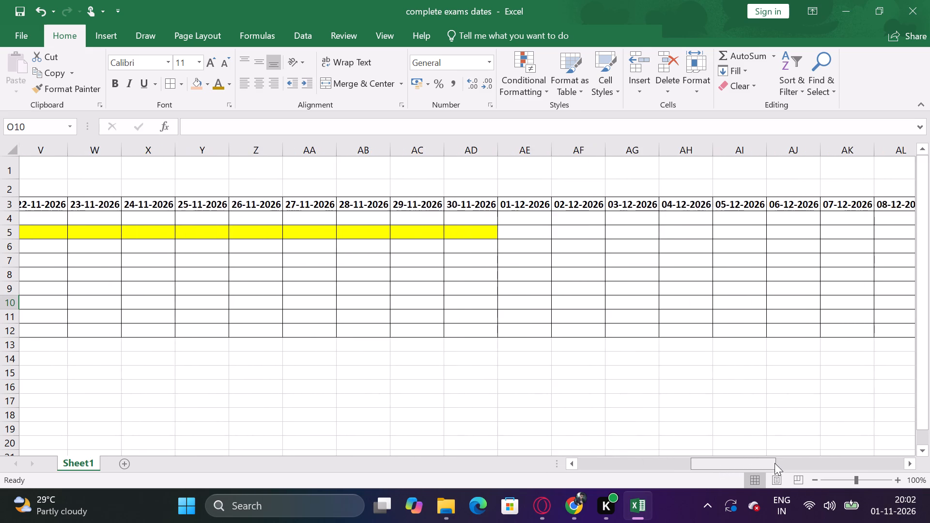
left_click(781, 462)
left_click_drag(804, 465, 791, 466)
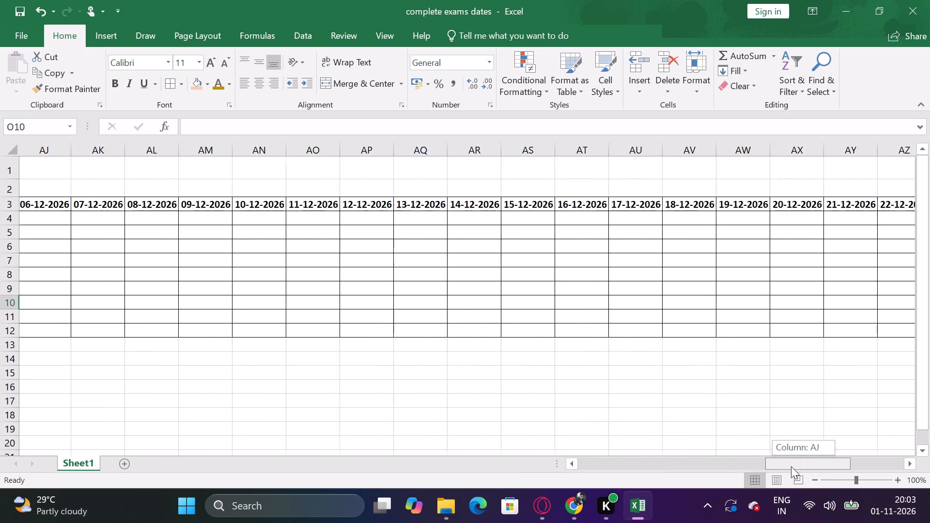
left_click_drag(791, 466, 723, 474)
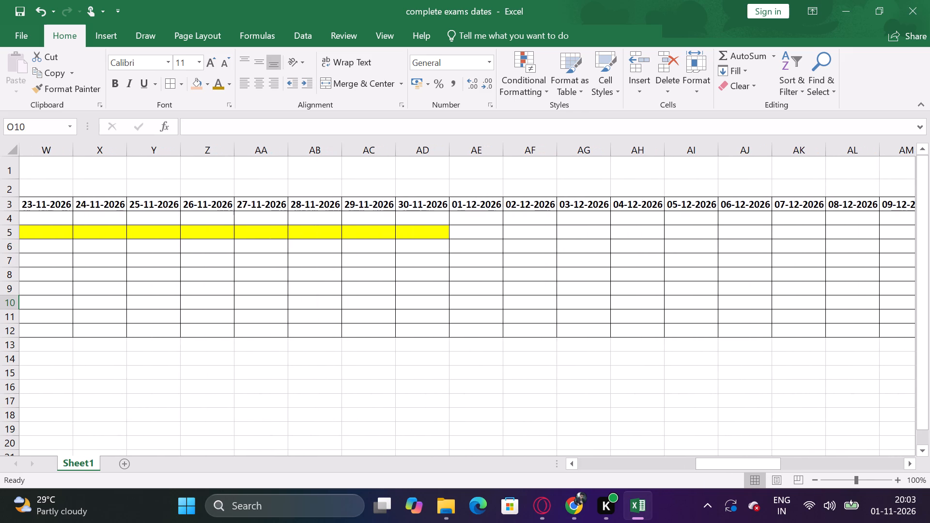
left_click(481, 234)
left_click(479, 244)
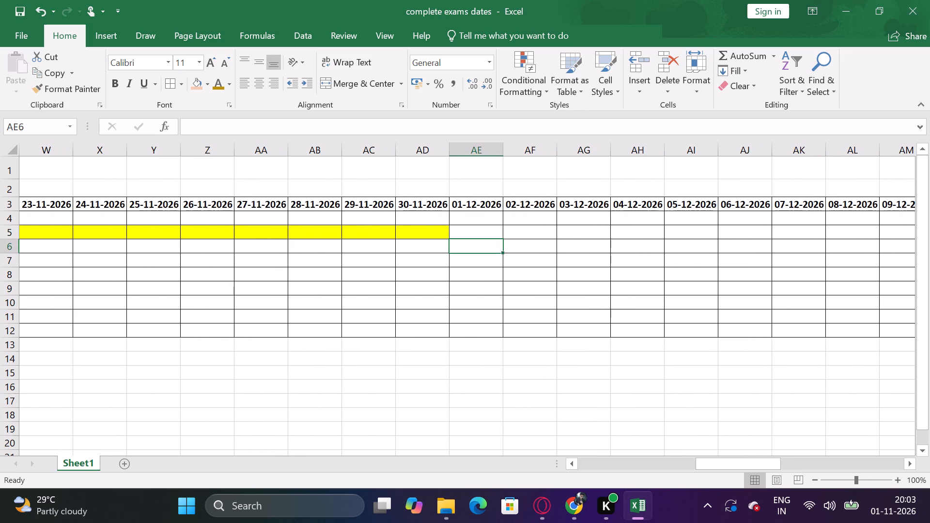
left_click_drag(479, 245, 547, 246)
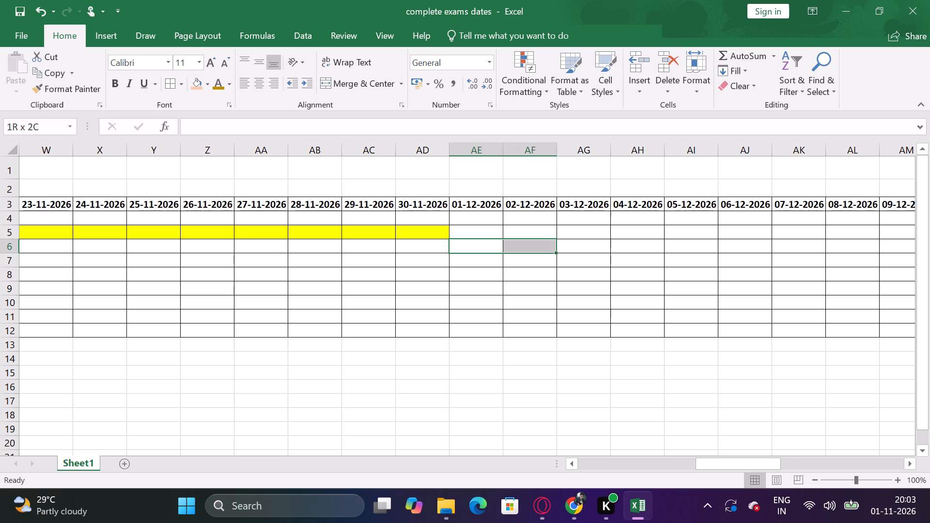
left_click_drag(547, 246, 683, 246)
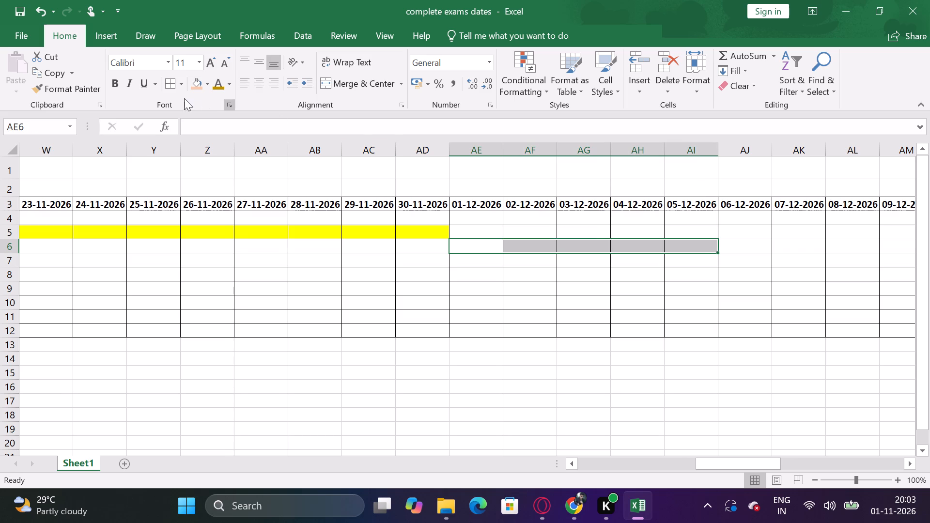
left_click(206, 84)
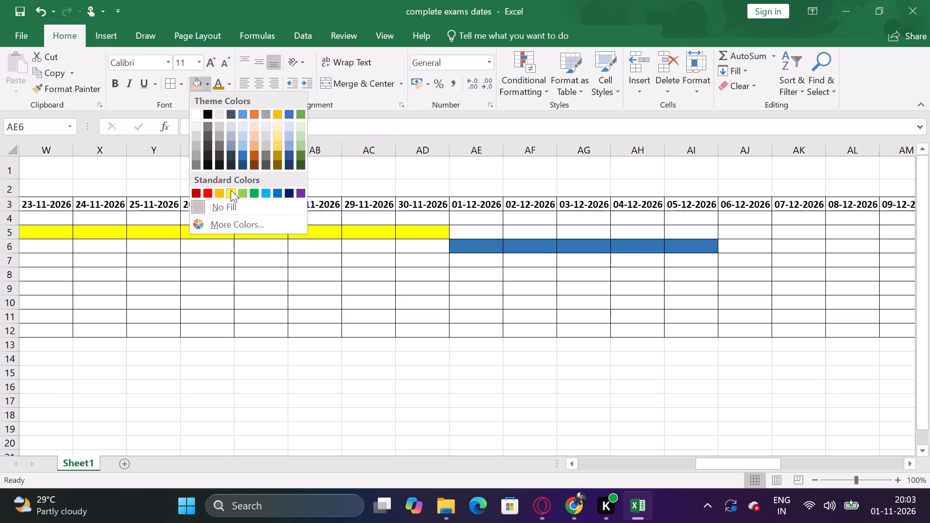
left_click(232, 192)
left_click(620, 369)
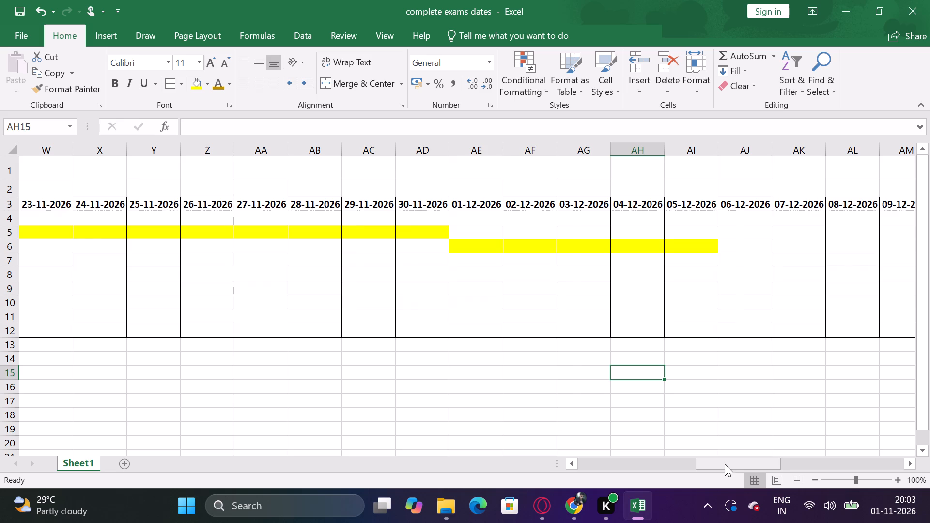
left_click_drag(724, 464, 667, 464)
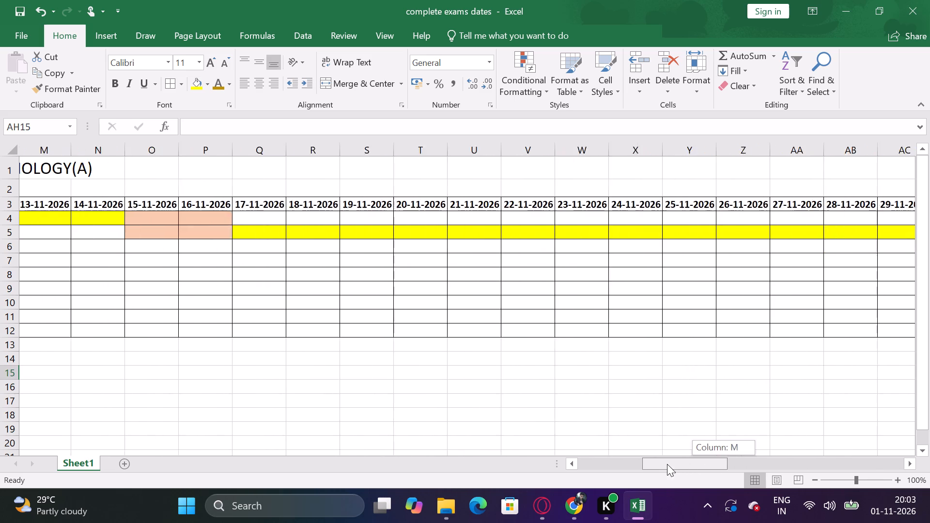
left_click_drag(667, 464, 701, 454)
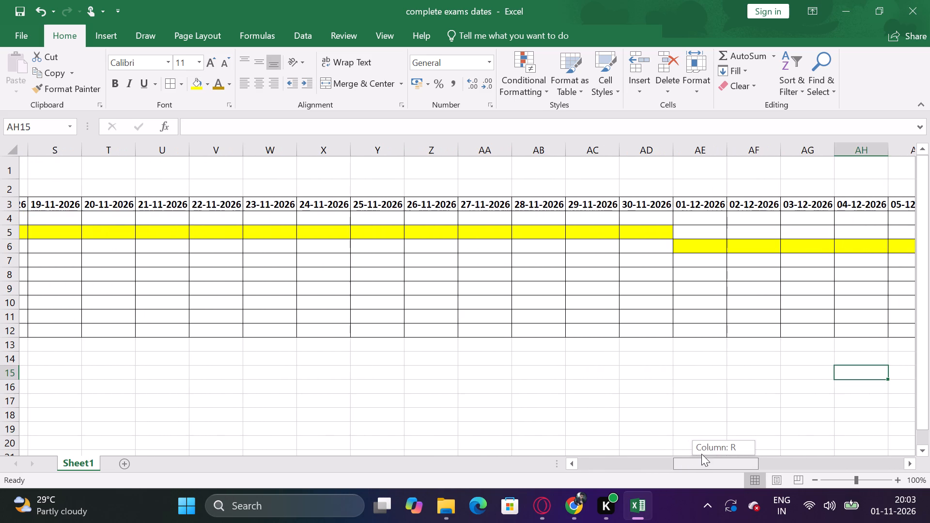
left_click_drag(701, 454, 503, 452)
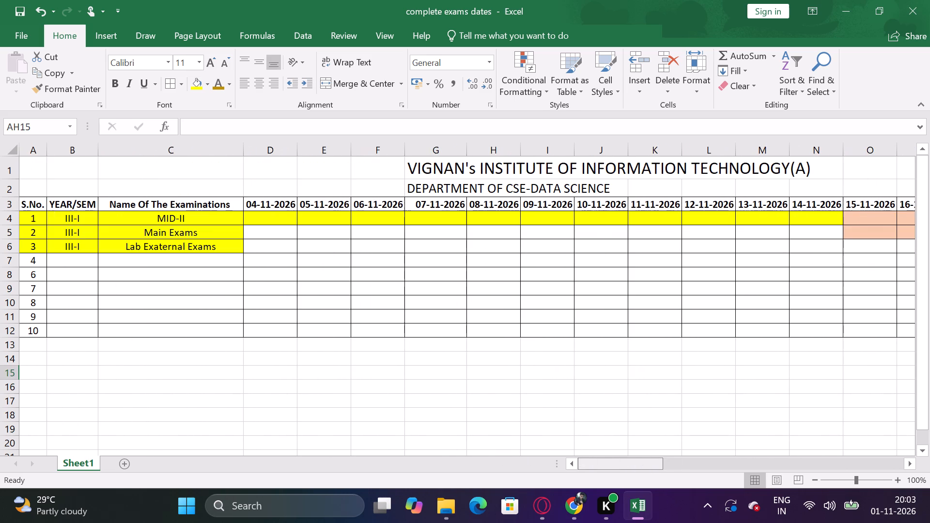
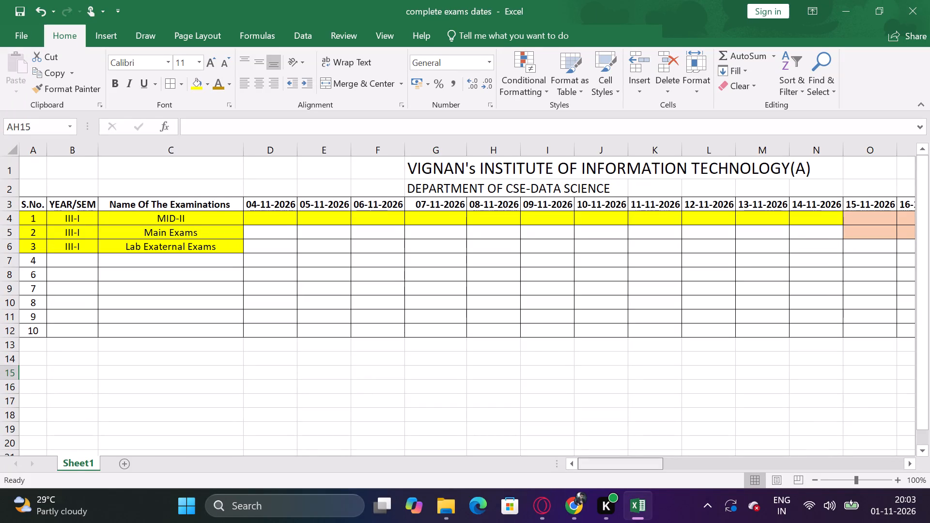
Fill rows 5 and 6 from 04-11-2026 to 14-11-2026 (D5:N6) with theme orange, one shade darker than the gap-date cells.
left_click_drag(274, 232, 274, 232)
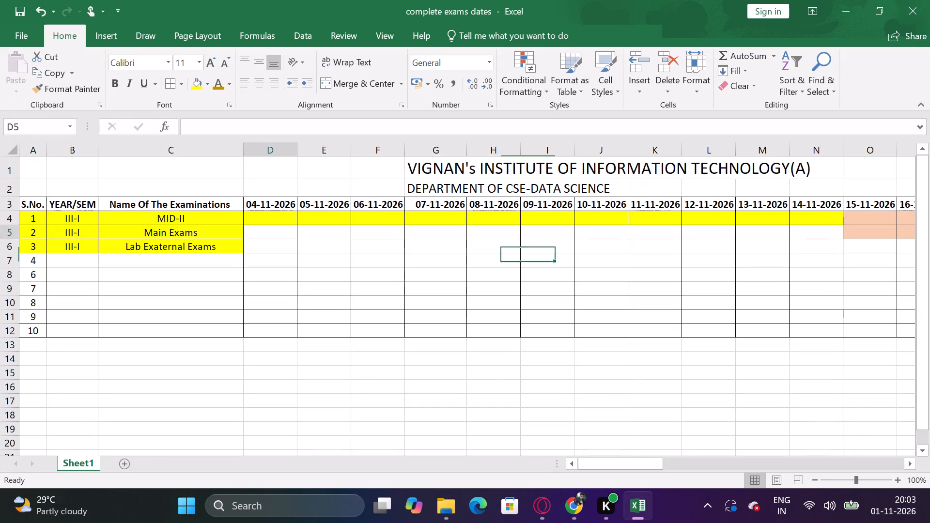
left_click_drag(274, 232, 813, 259)
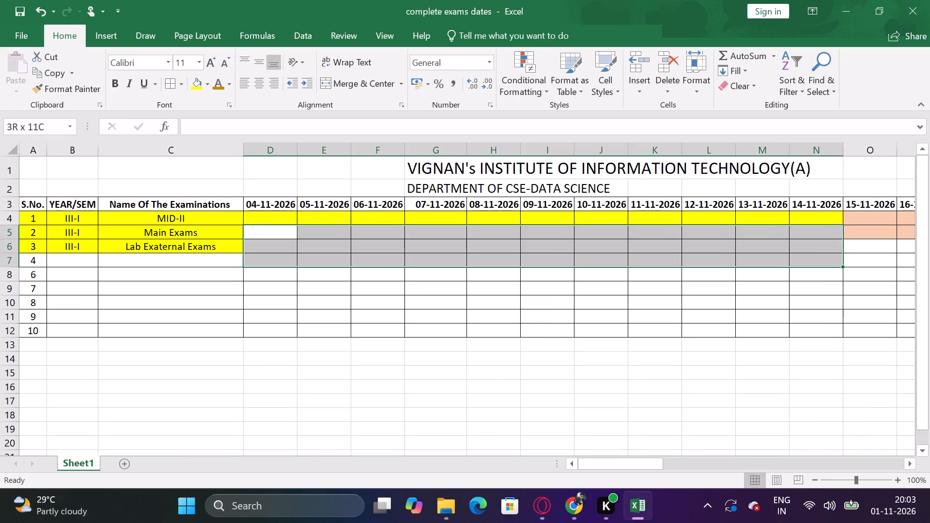
left_click_drag(813, 259, 813, 250)
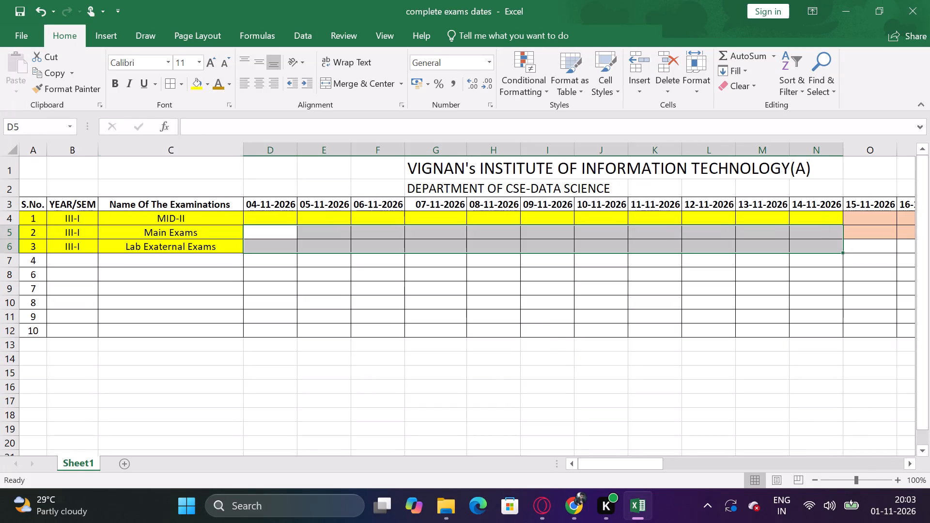
left_click(205, 85)
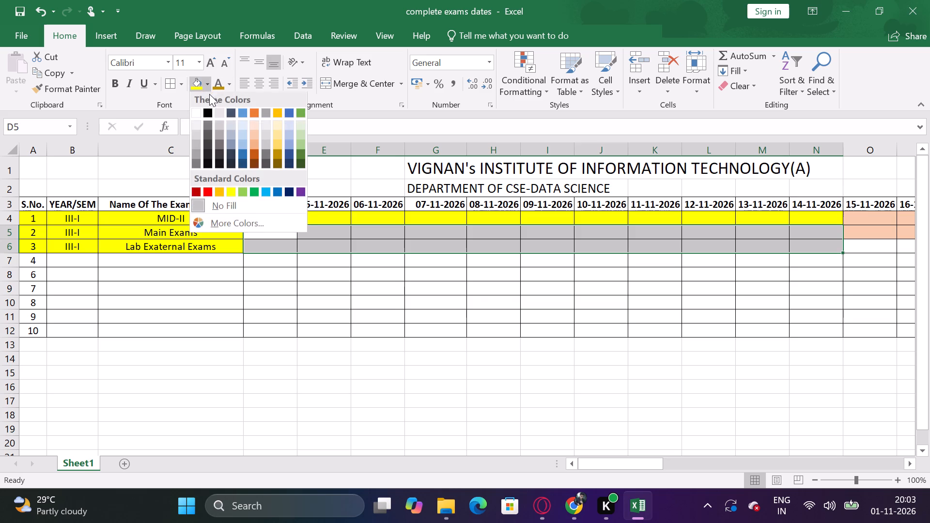
left_click(254, 145)
left_click(606, 383)
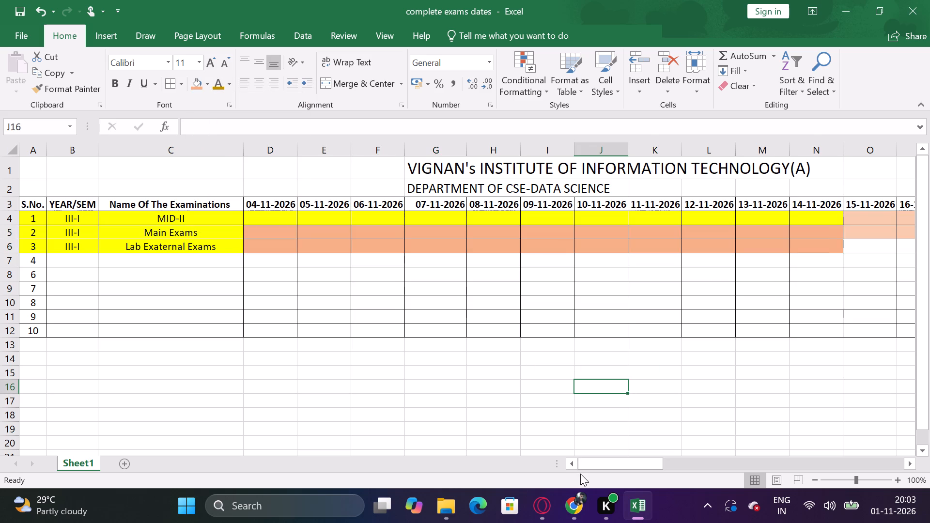
Fill the Lab Exaternal Exams row from 15-11-2026 to 30-11-2026 (O6:AD6) with the same darker theme orange.
left_click_drag(596, 461, 654, 456)
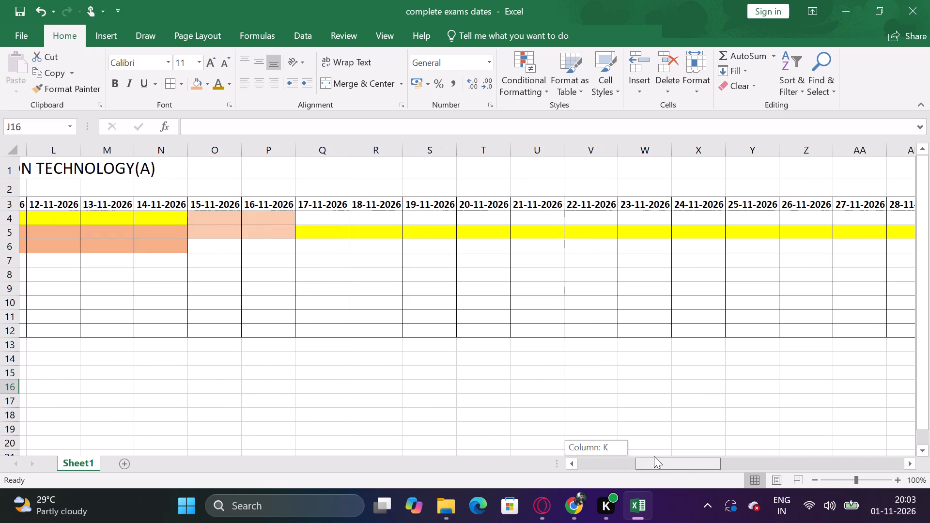
left_click_drag(654, 456, 669, 454)
left_click_drag(42, 247, 326, 255)
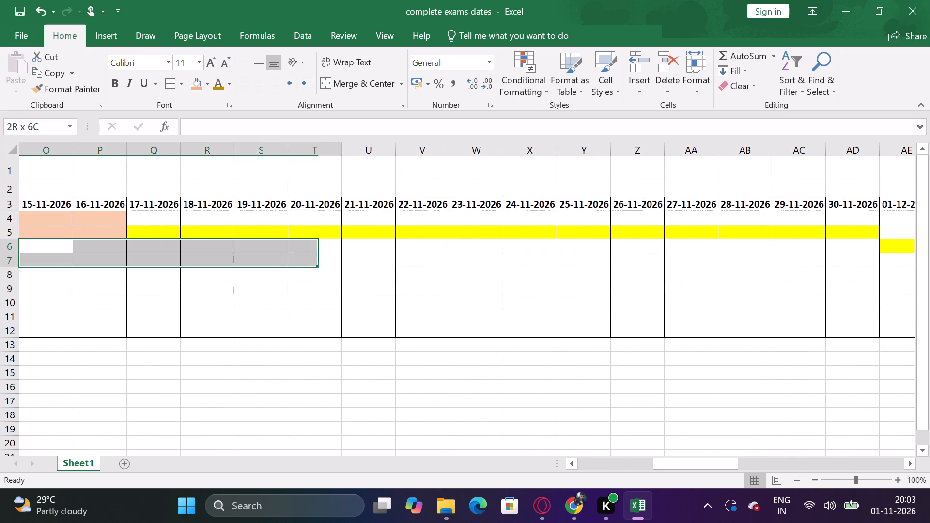
left_click_drag(326, 255, 847, 248)
left_click(194, 83)
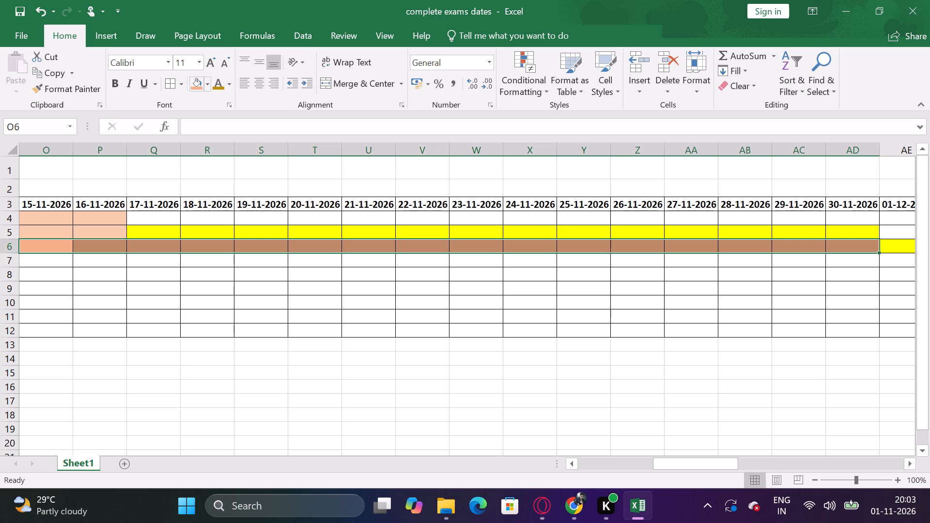
left_click(458, 340)
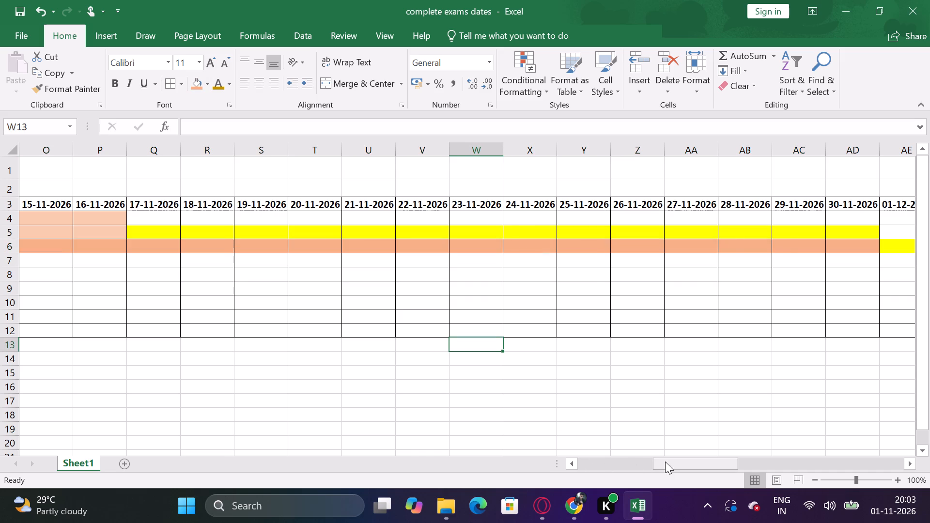
Refill the gap-date cells for 15-11-2026 and 16-11-2026 in rows 4 and 5 (O4:P5) with the same darker theme orange.
left_click_drag(669, 463, 728, 462)
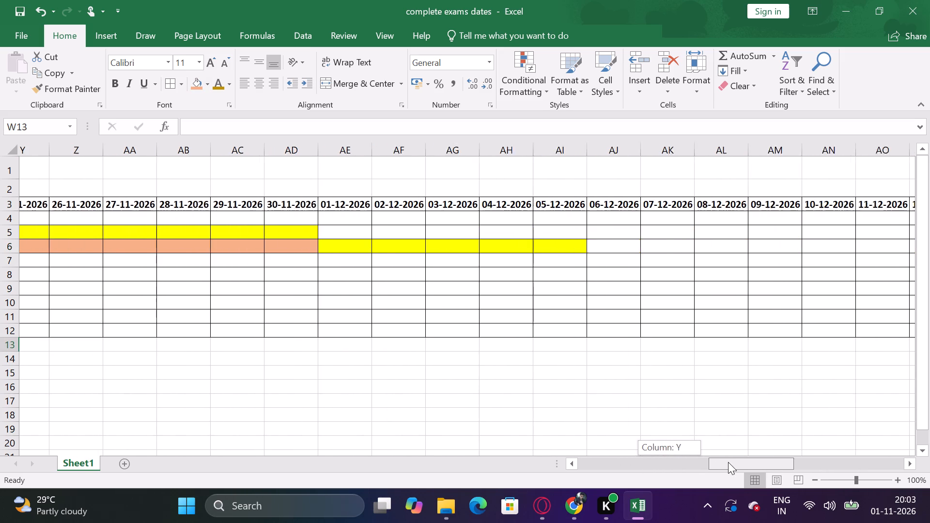
left_click_drag(728, 462, 745, 462)
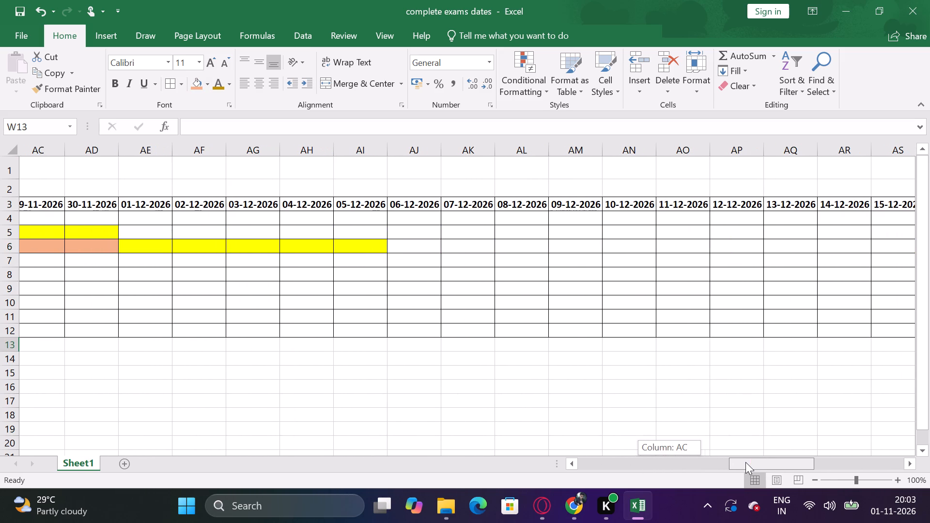
left_click_drag(745, 462, 627, 463)
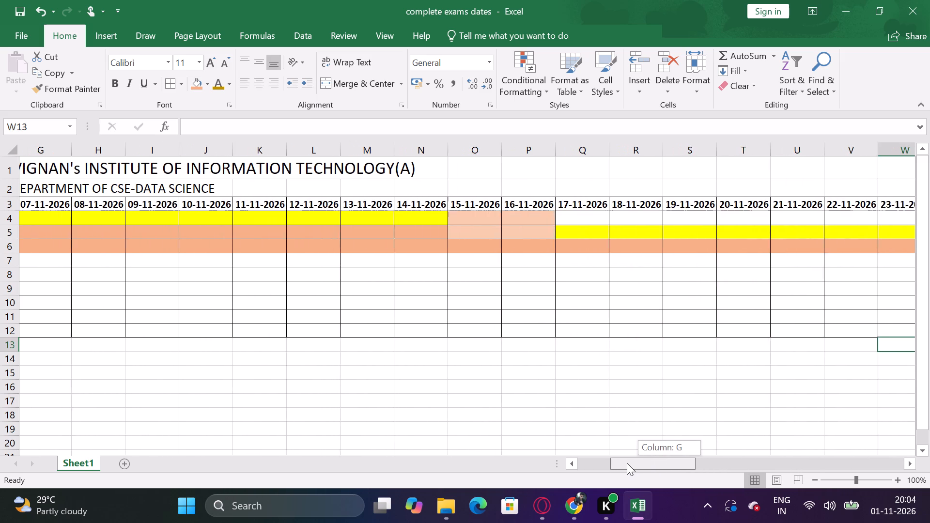
left_click_drag(627, 463, 613, 463)
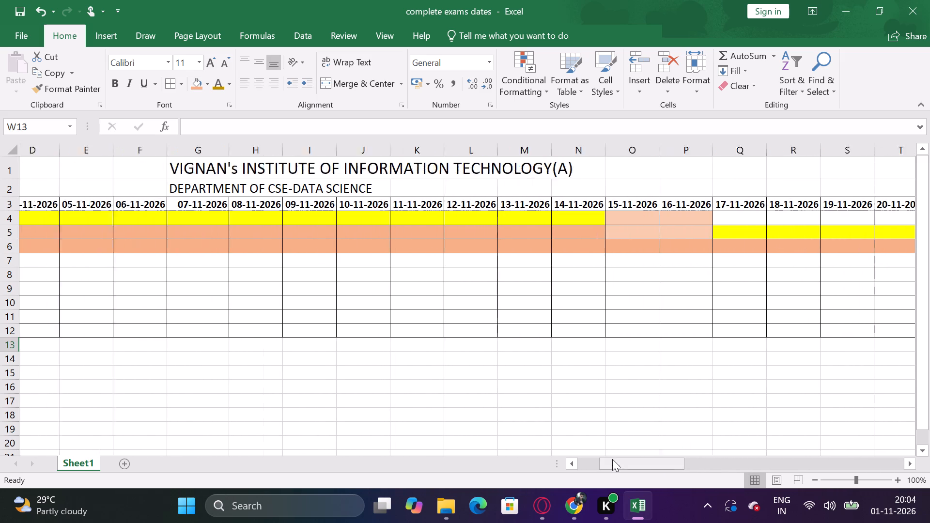
left_click_drag(589, 219, 635, 233)
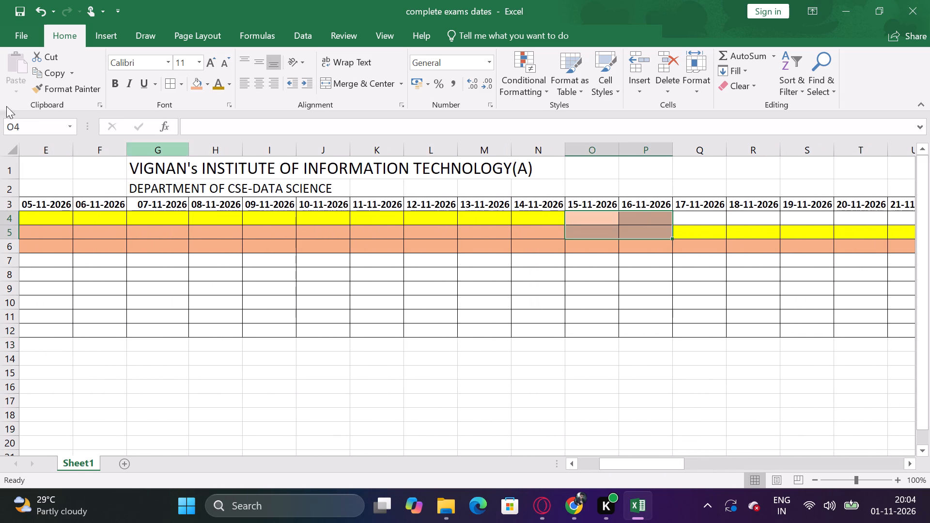
left_click(196, 81)
left_click(603, 432)
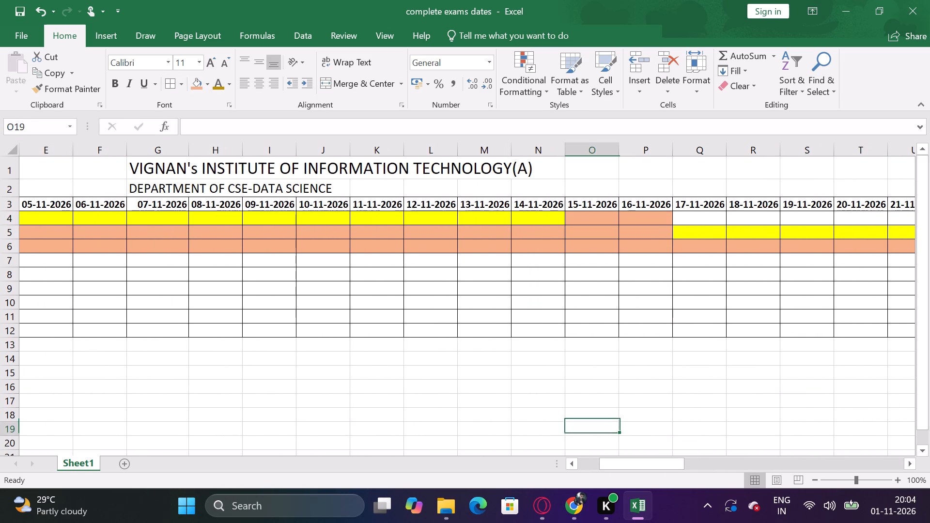
Fill the MID-II row from 17-11-2026 to 30-11-2026 (Q4:AD4) with the same theme orange.
left_click_drag(656, 471, 672, 469)
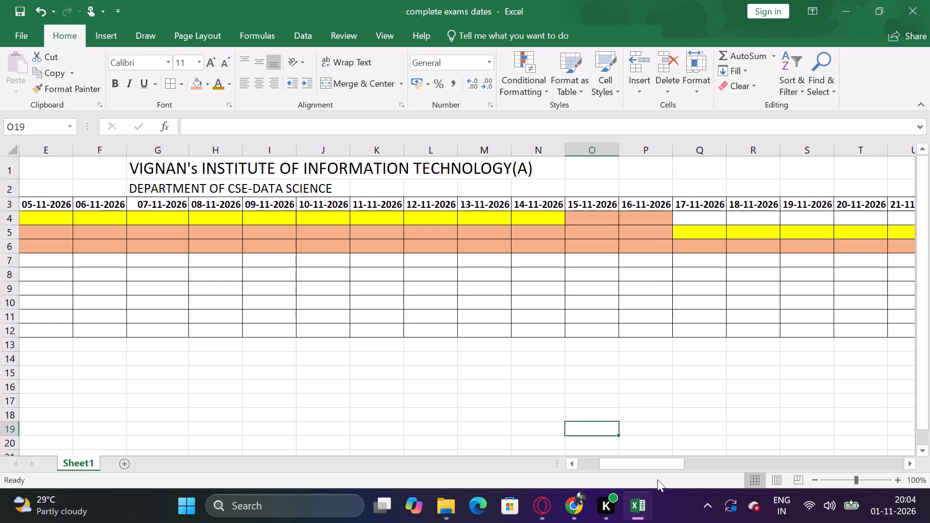
left_click_drag(649, 468, 684, 467)
left_click_drag(729, 467, 740, 466)
left_click_drag(750, 463, 715, 467)
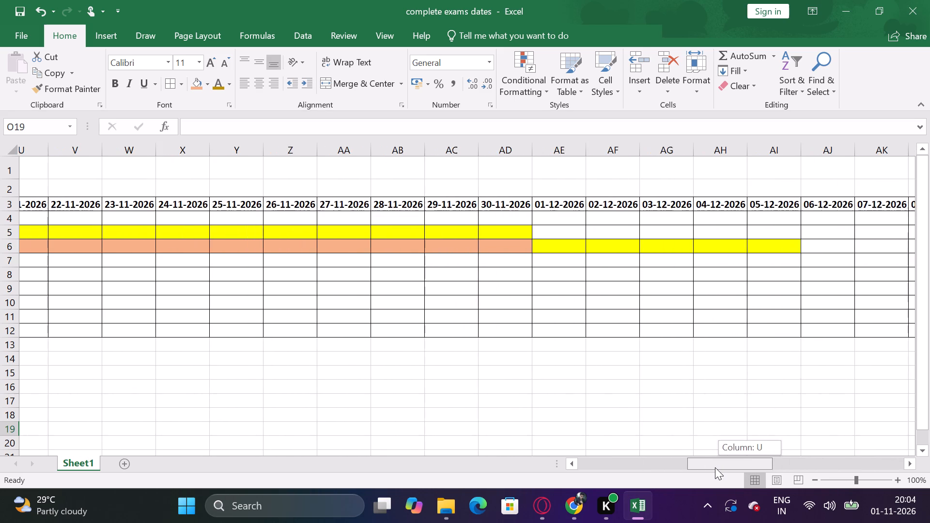
left_click_drag(715, 467, 652, 467)
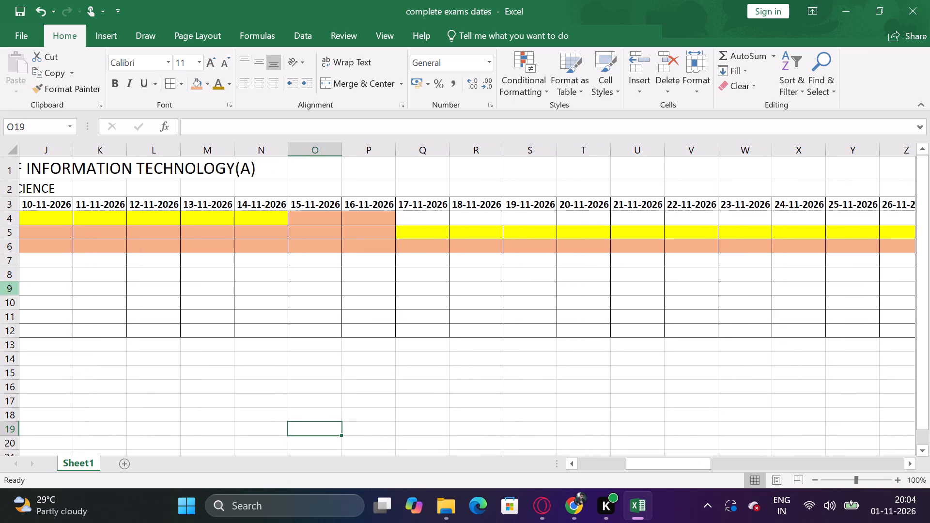
left_click_drag(416, 218, 476, 216)
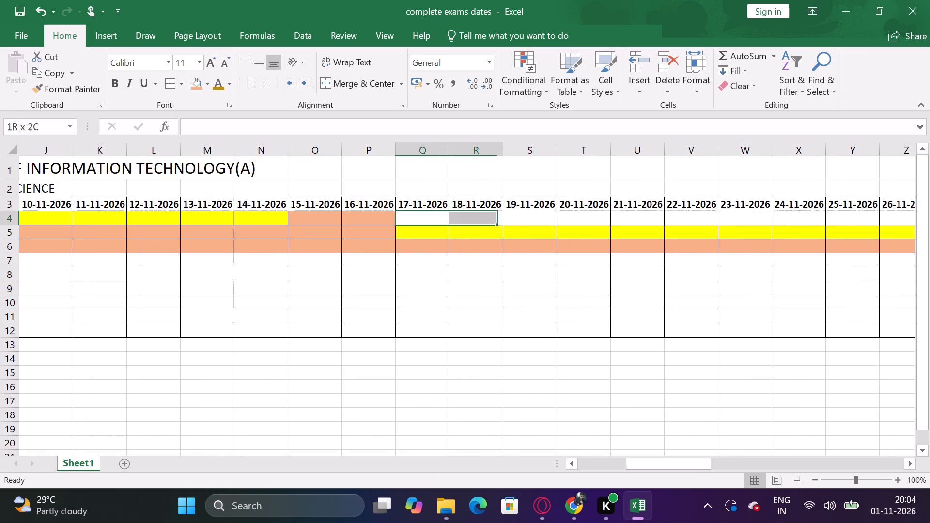
left_click_drag(476, 216, 929, 222)
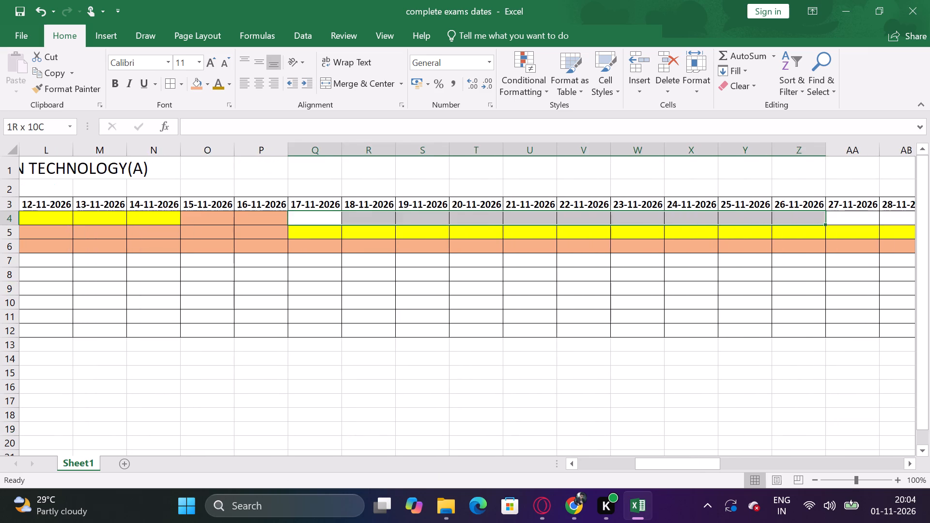
left_click_drag(929, 222, 709, 230)
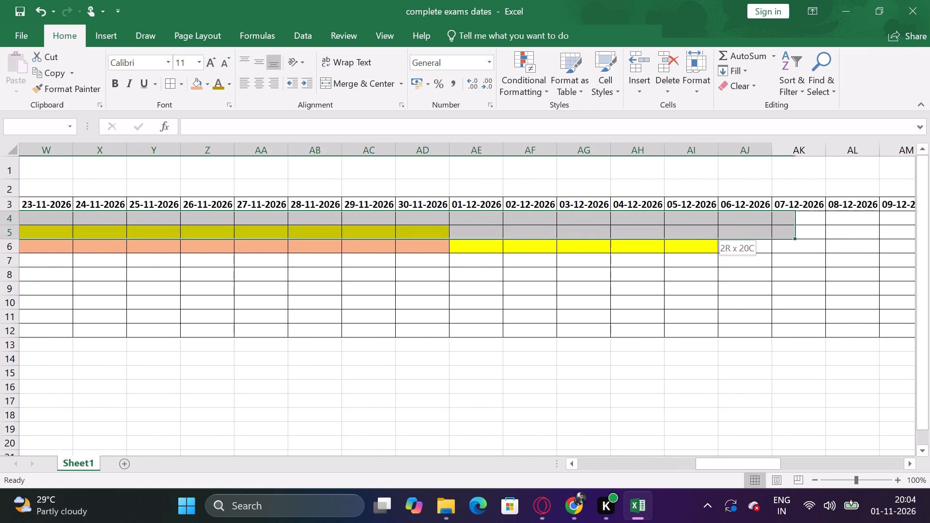
left_click_drag(709, 230, 411, 215)
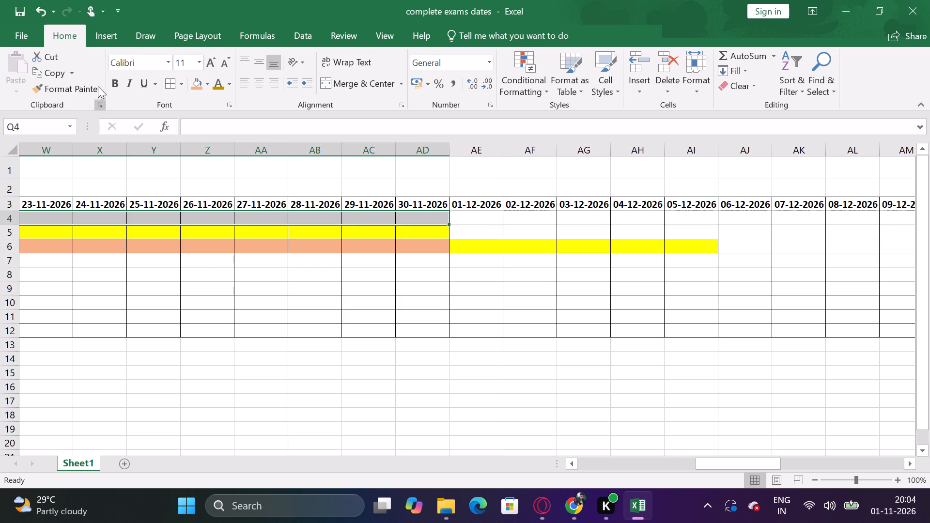
left_click(198, 81)
left_click(694, 348)
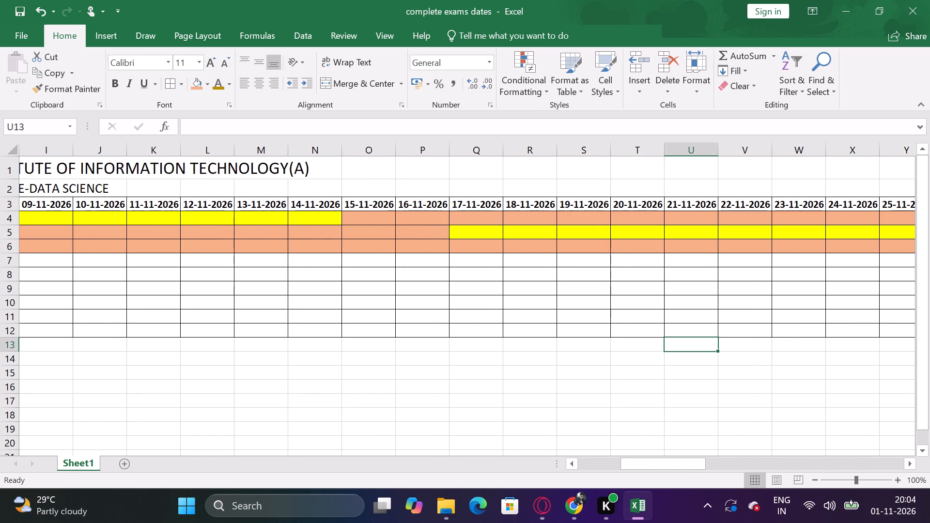
Fill the MID-II and Main Exams rows from 01-12-2026 to 05-12-2026 (AE4:AI5) with the same theme orange.
left_click_drag(685, 464, 721, 460)
left_click_drag(755, 455, 785, 454)
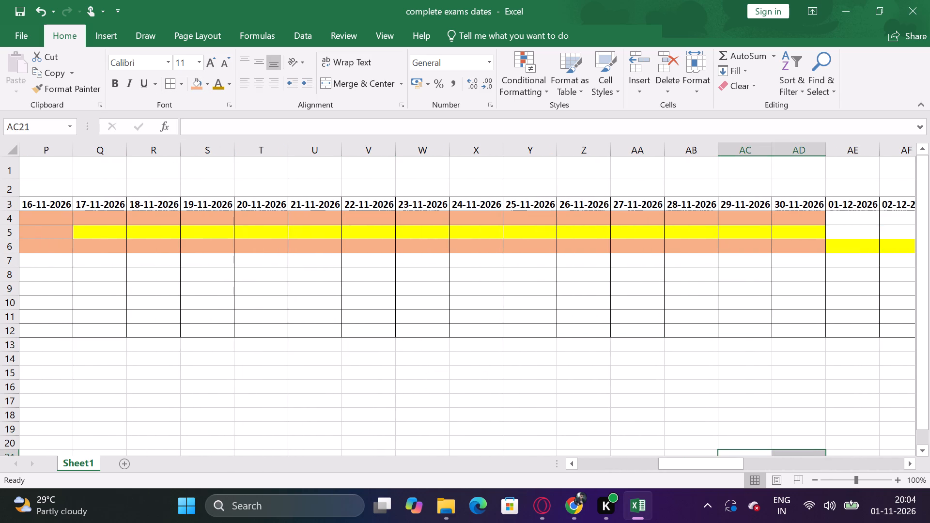
left_click_drag(728, 468, 756, 463)
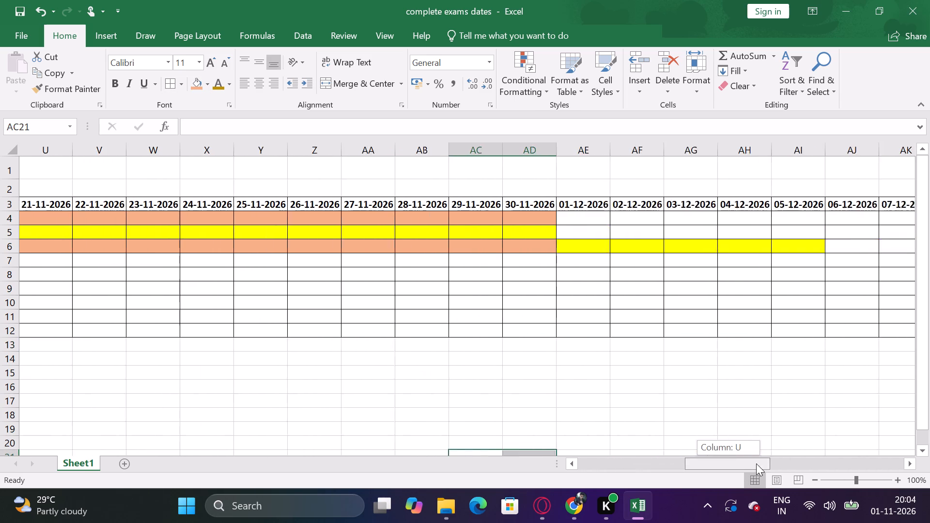
left_click_drag(756, 463, 779, 460)
left_click_drag(359, 220, 487, 233)
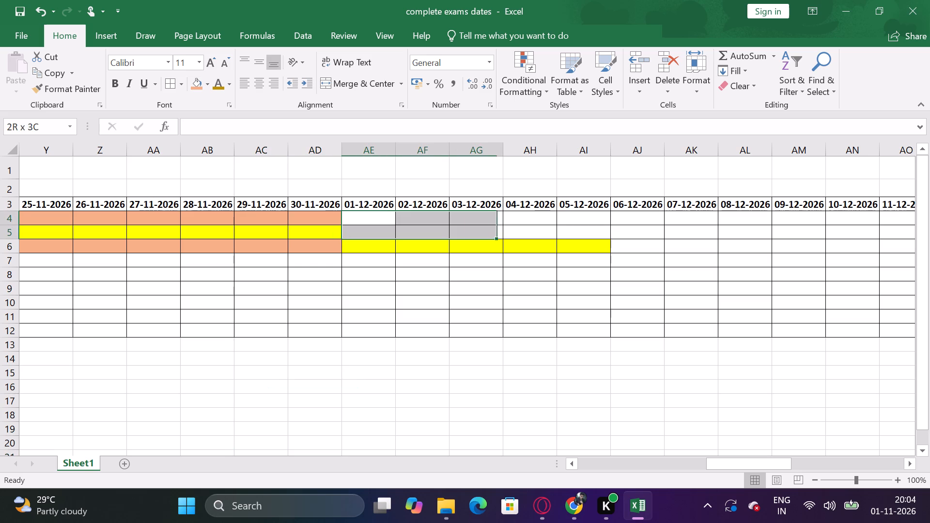
left_click_drag(487, 233, 572, 230)
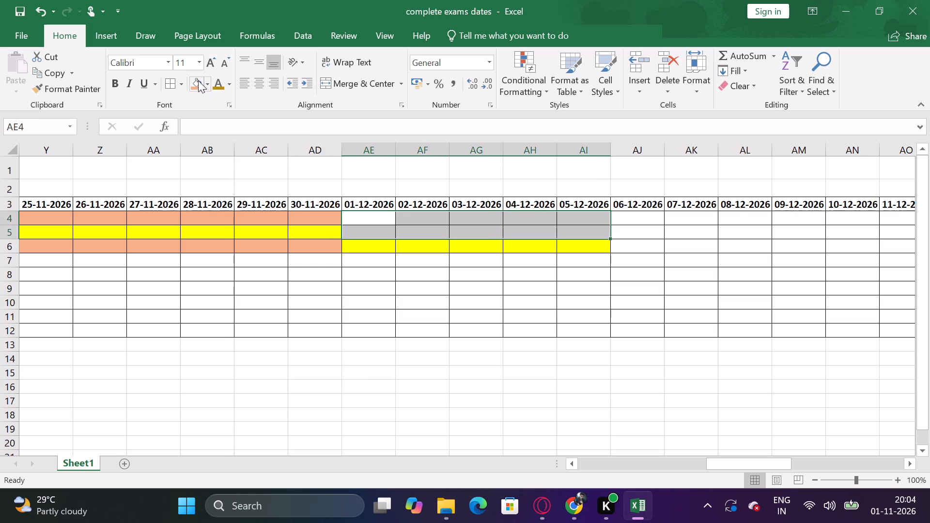
left_click(197, 79)
left_click(483, 307)
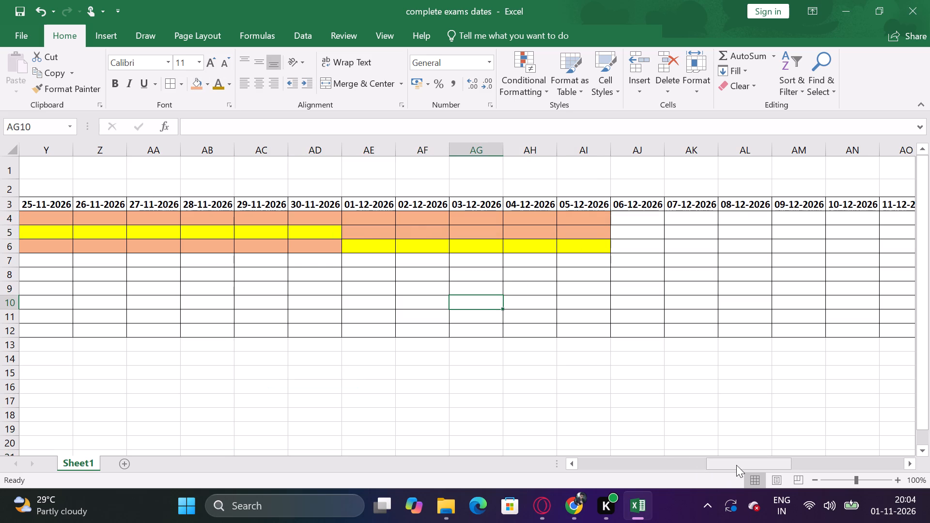
Save the workbook.
left_click_drag(738, 464, 666, 465)
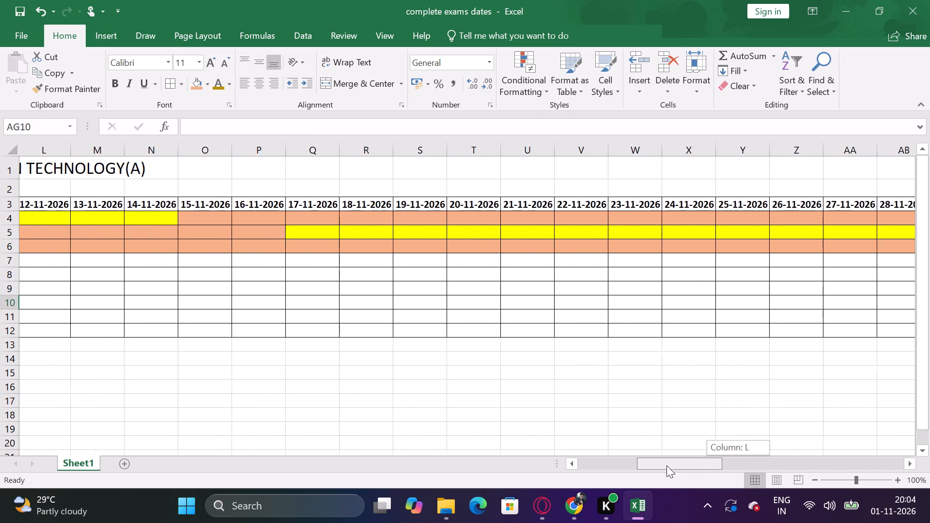
left_click_drag(666, 465, 618, 466)
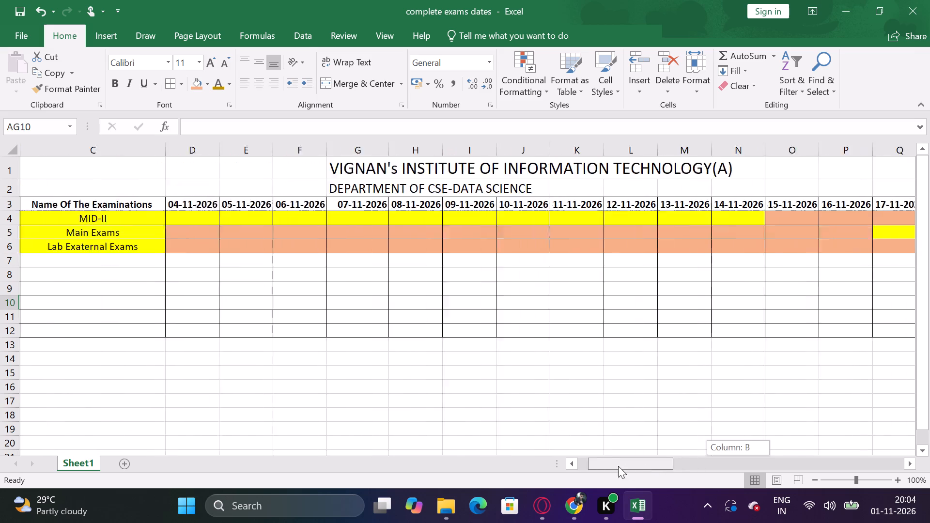
left_click_drag(618, 466, 588, 466)
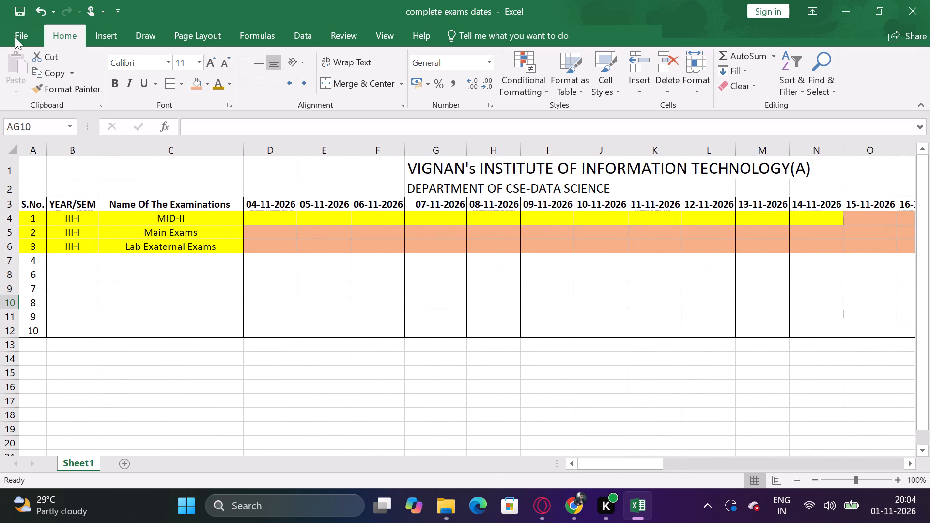
left_click(15, 37)
left_click(16, 131)
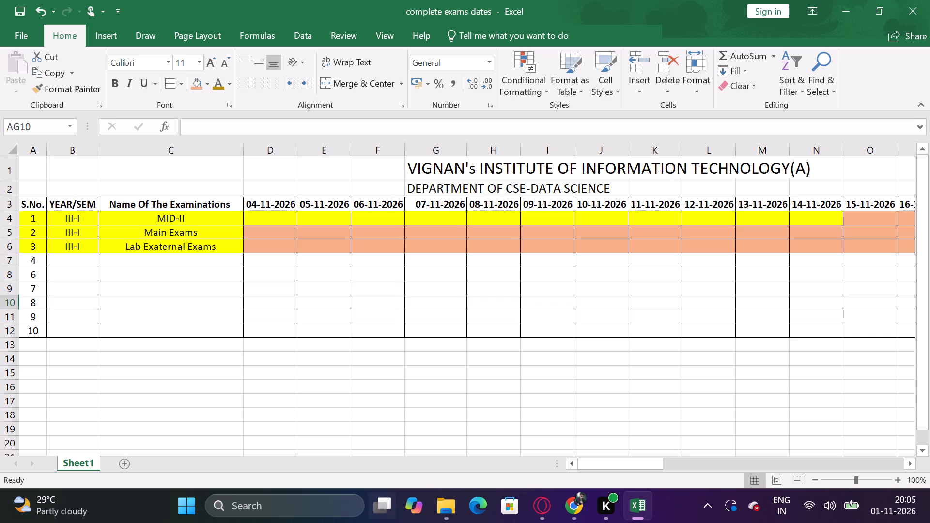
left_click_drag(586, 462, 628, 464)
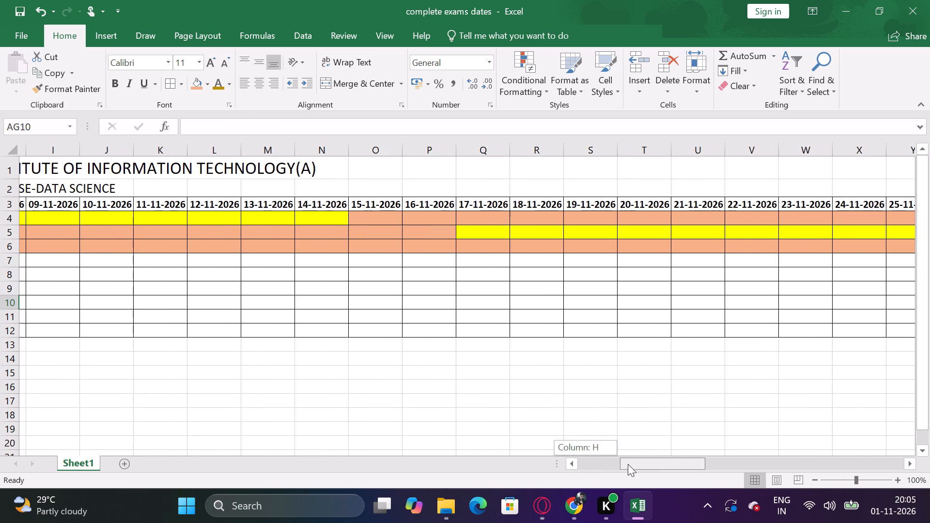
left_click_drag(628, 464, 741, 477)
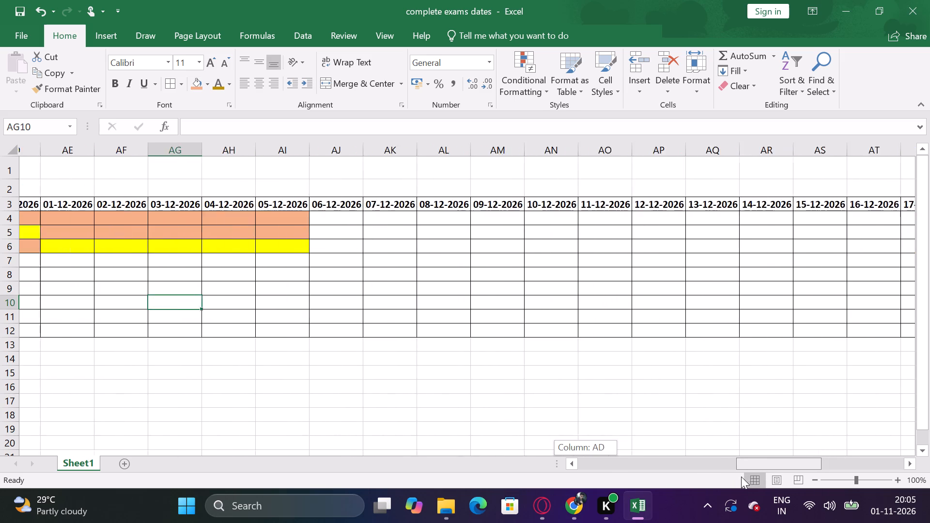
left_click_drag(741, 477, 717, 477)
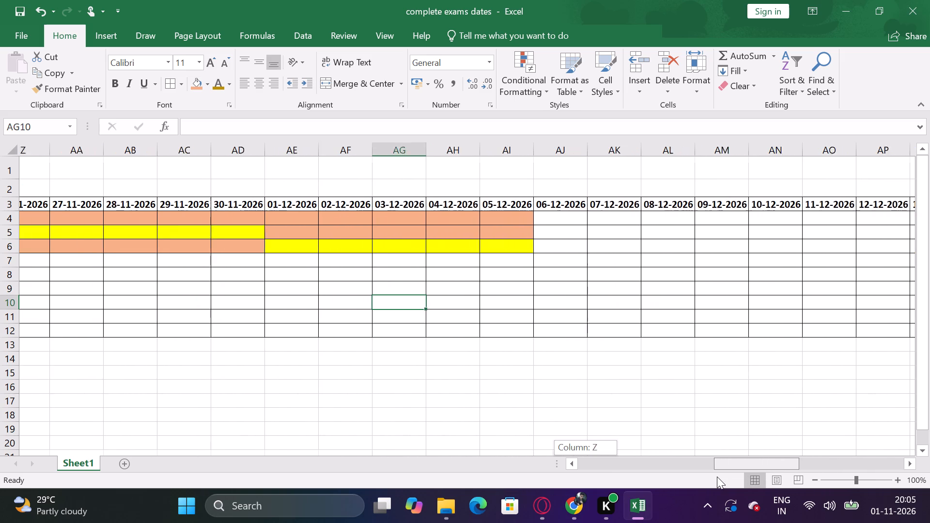
Enter IV-I as the year/semester in rows 7 to 9 (B7:B9).
left_click_drag(717, 477, 577, 474)
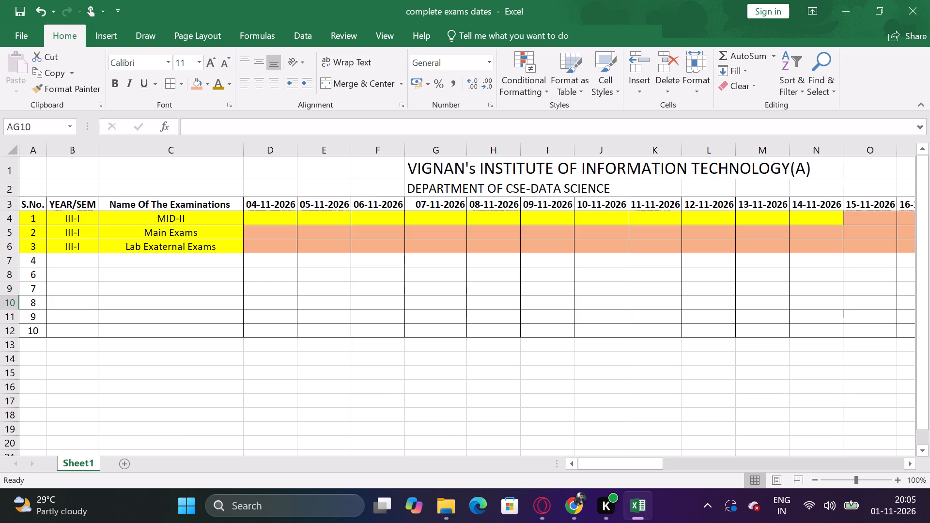
left_click(73, 260)
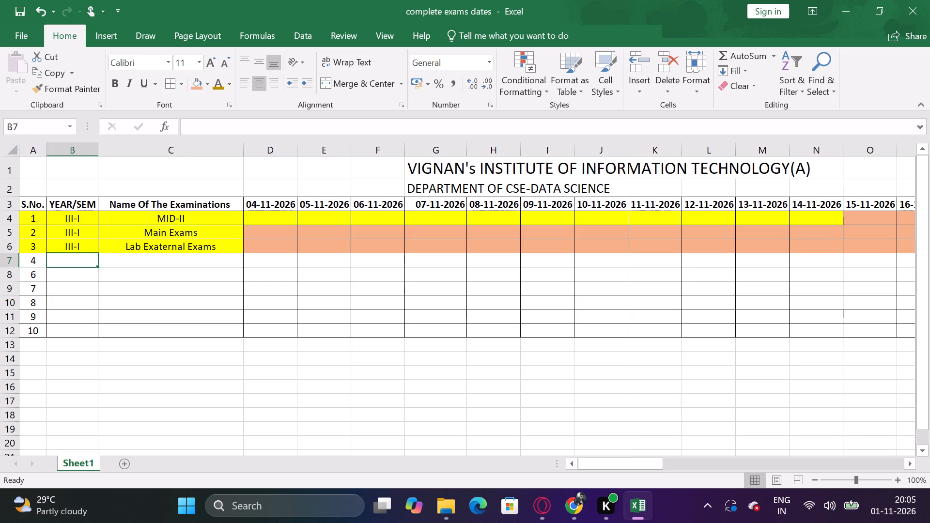
type("IV")
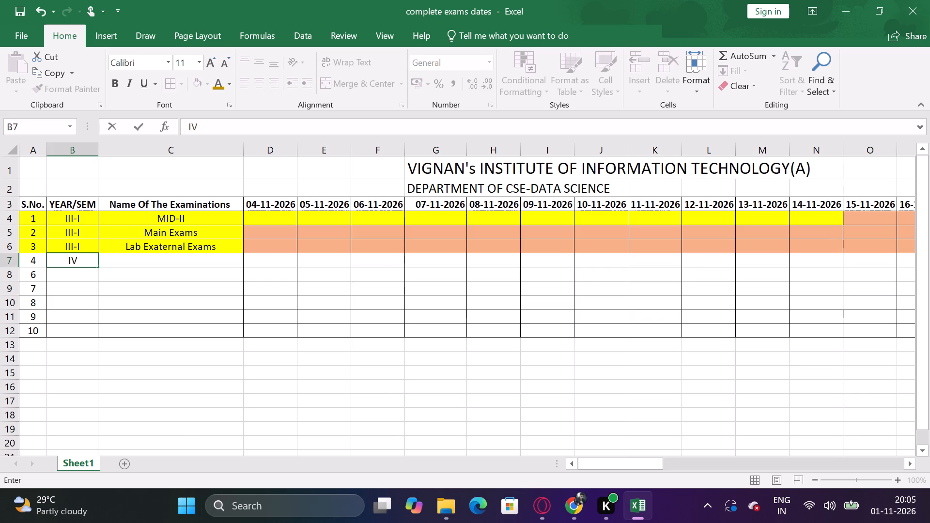
key("minus")
key("shift+i")
left_click(164, 328)
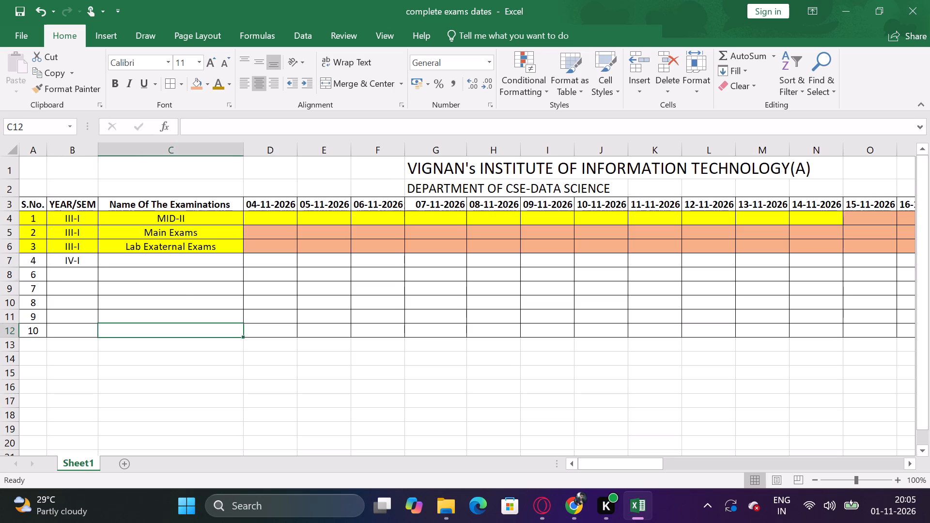
left_click(68, 274)
type("IV-I")
left_click(67, 294)
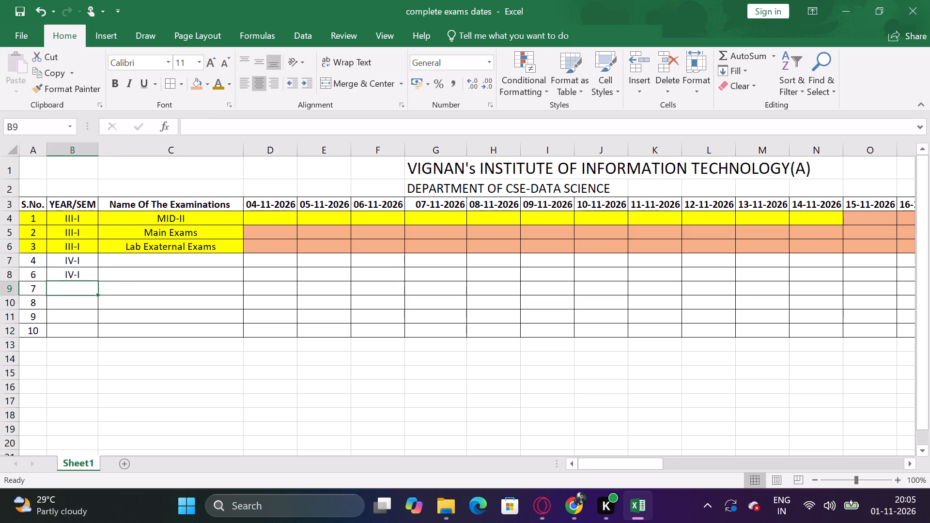
type("IV")
key("minus")
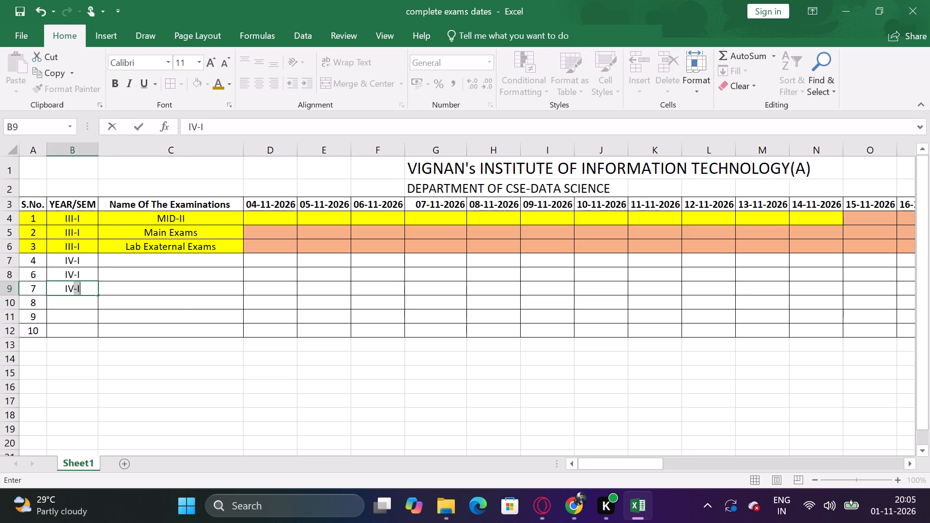
key("shift+i")
left_click(120, 364)
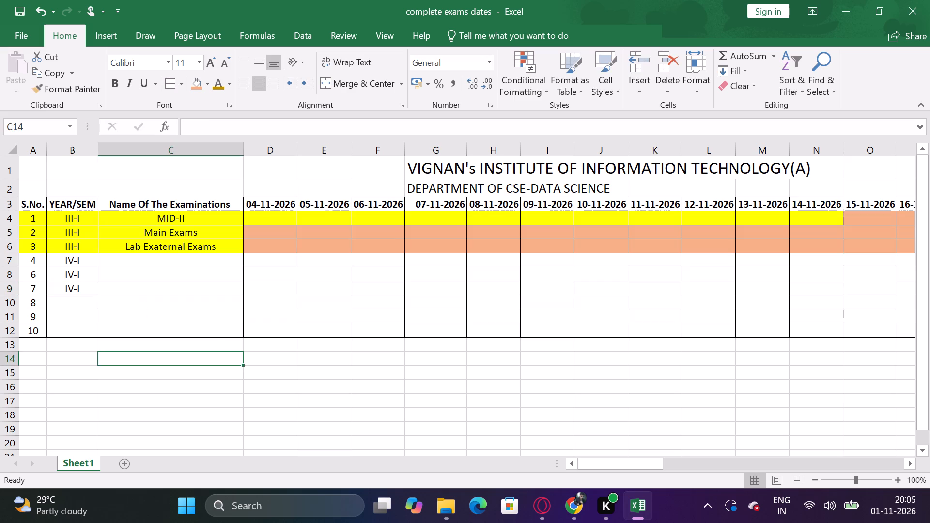
Extend the S.No. column with the numbers 11, 12, 13 and 14 in cells A13 to A16.
left_click(33, 344)
key("1")
key("1")
left_click(35, 364)
key("1")
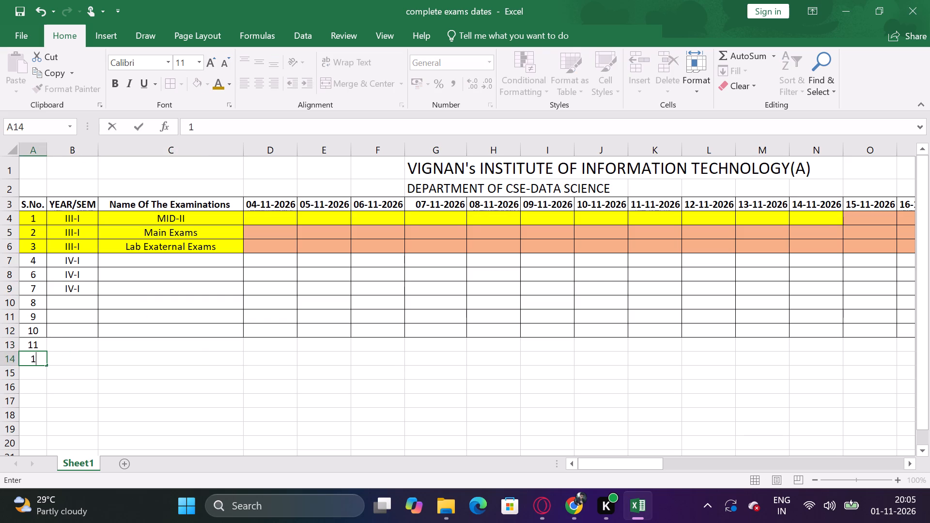
key("2")
left_click(36, 375)
key("1")
key("3")
left_click(143, 420)
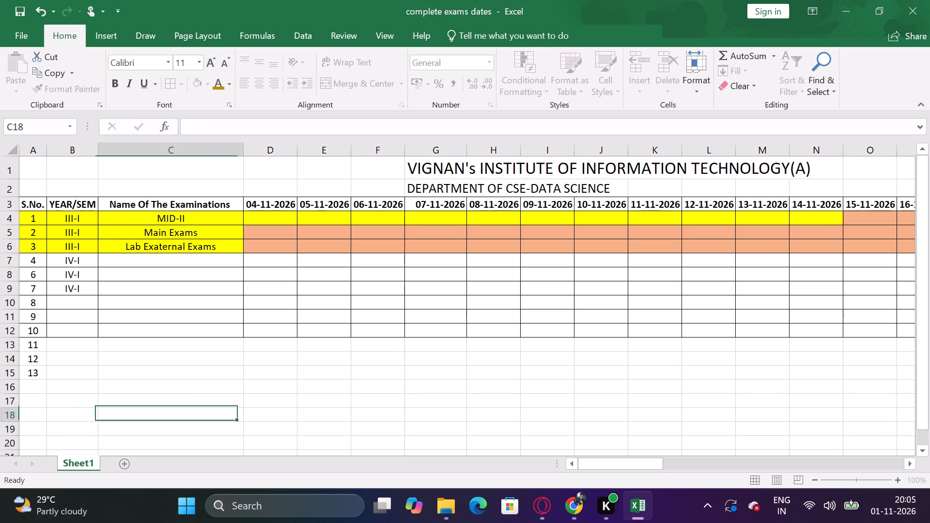
left_click(36, 385)
key("1")
key("4")
left_click(118, 407)
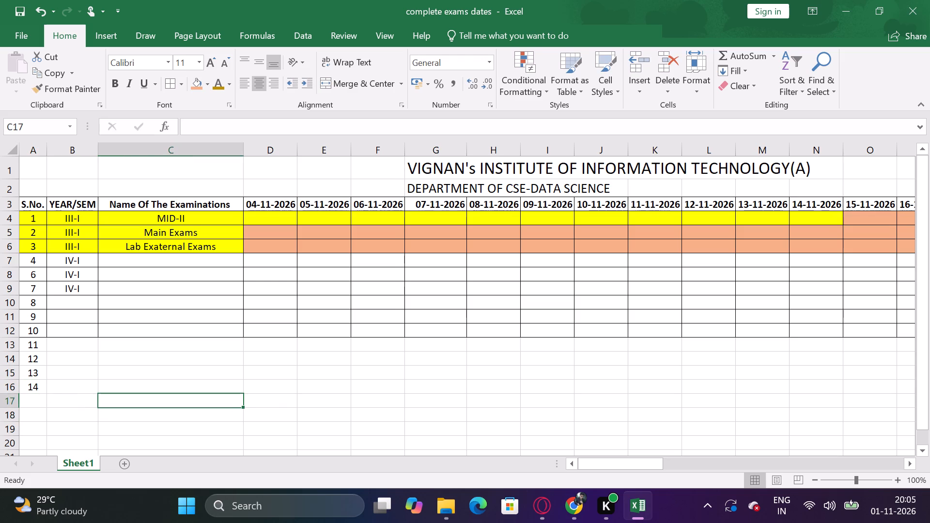
Apply all borders to rows 12 to 16, from serial number 10 to 14, across the full row width.
left_click(34, 334)
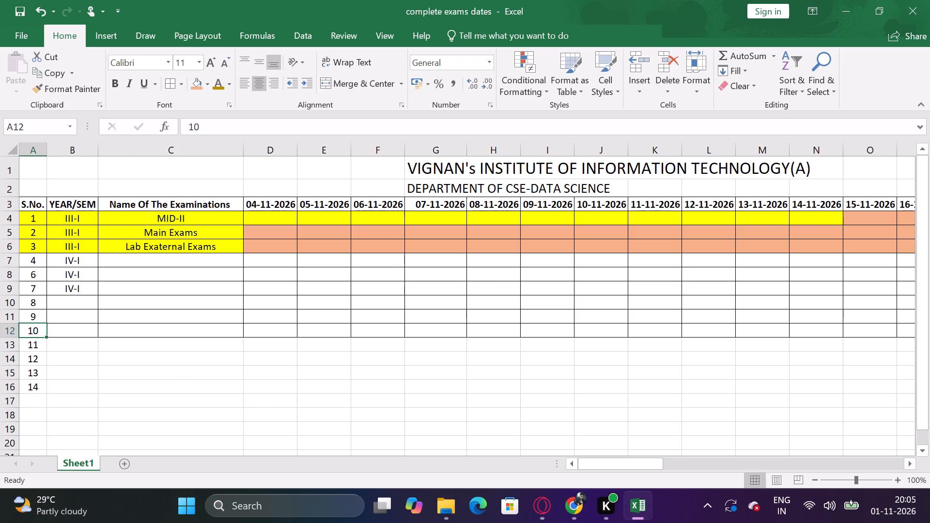
key("ctrl+shift+Down")
key("ctrl+shift+Right")
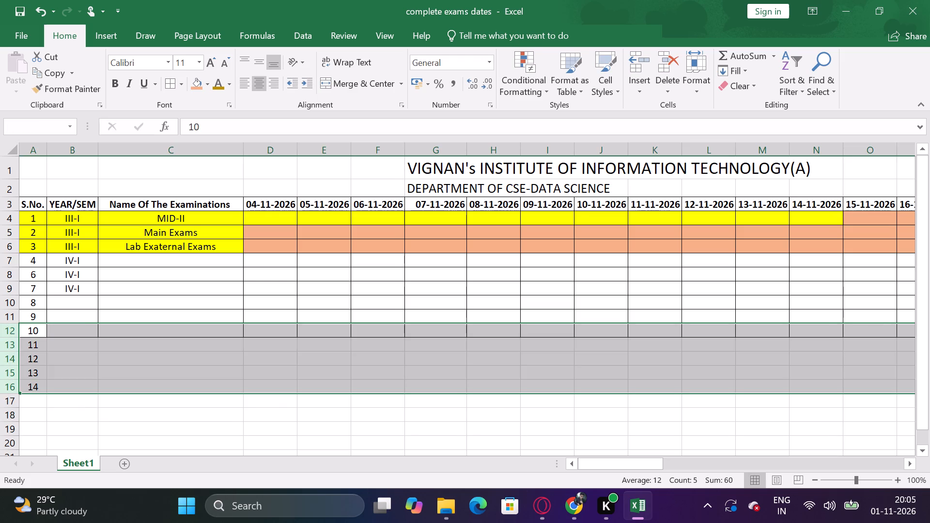
left_click(171, 86)
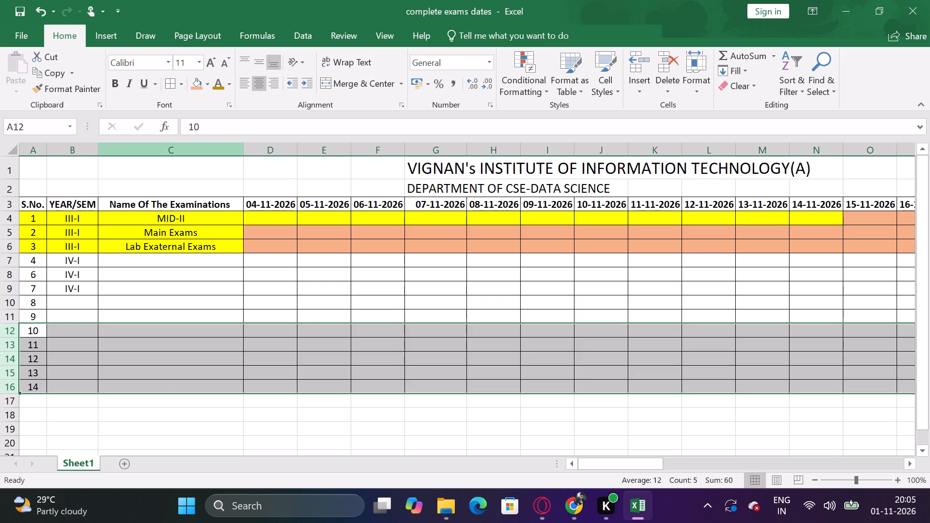
left_click(404, 383)
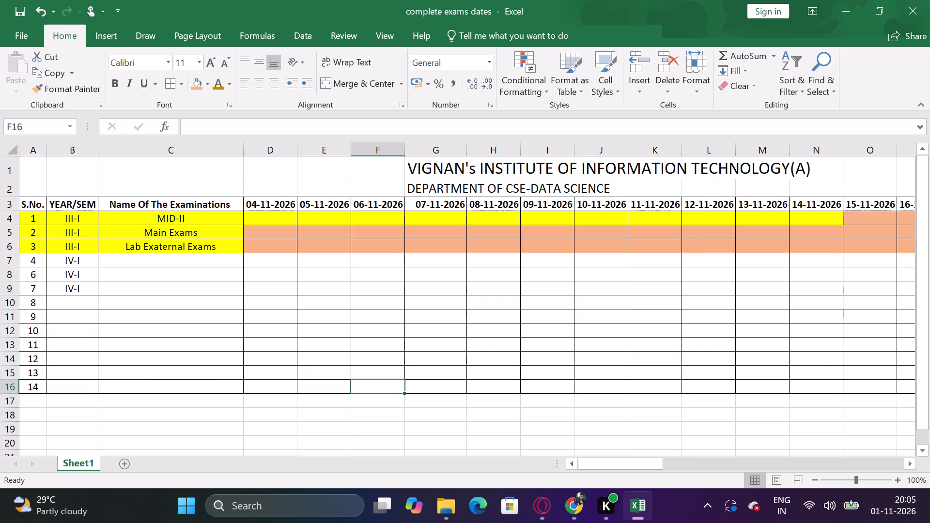
Save the workbook.
left_click(18, 38)
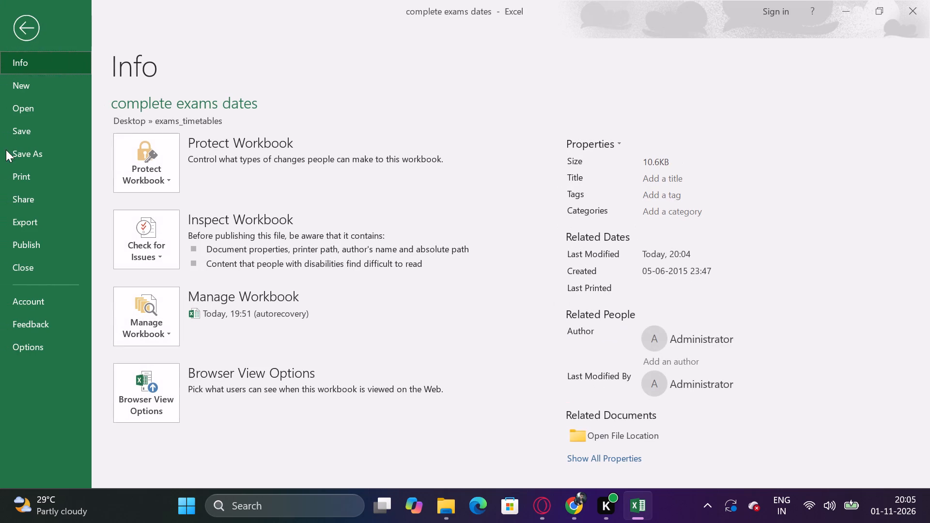
left_click(22, 134)
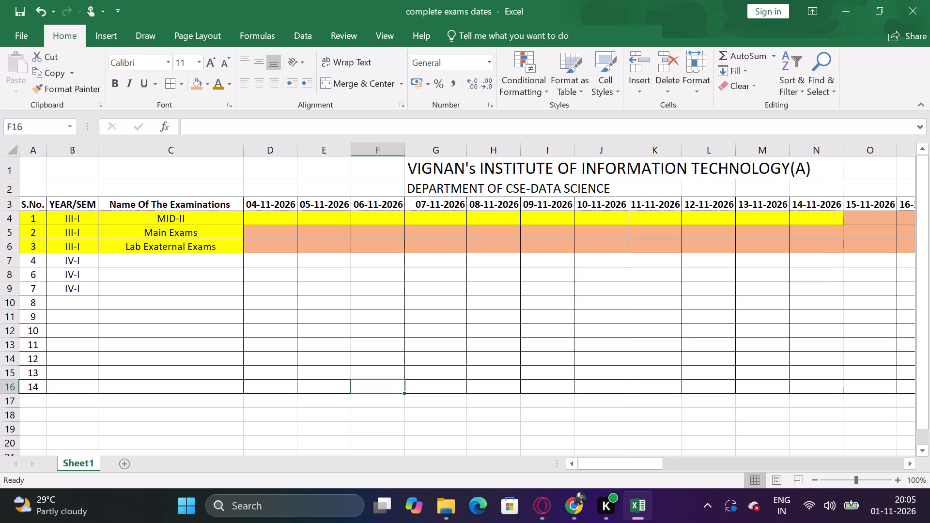
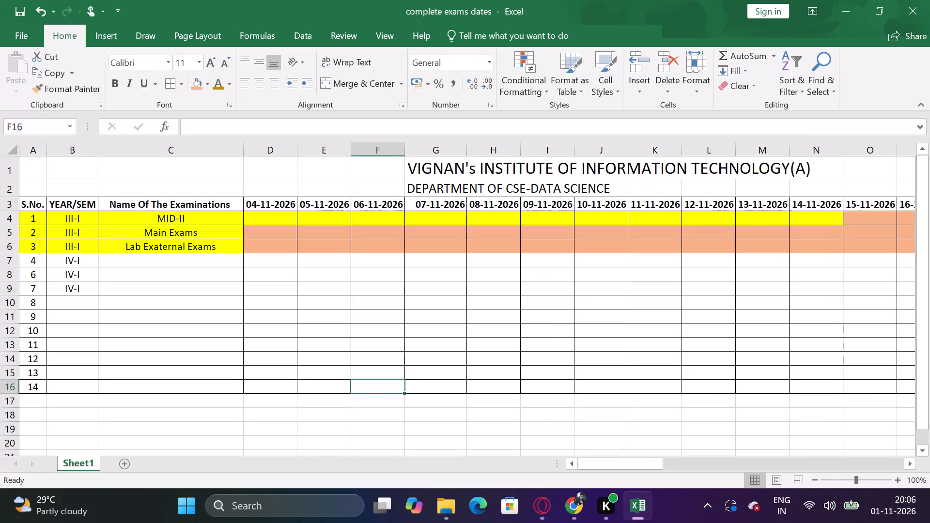
Copy the exam names MID-II, Main Exams and Lab Exaternal Exams from C4:C6 into the IV-I rows at C7:C9.
left_click_drag(160, 218, 159, 242)
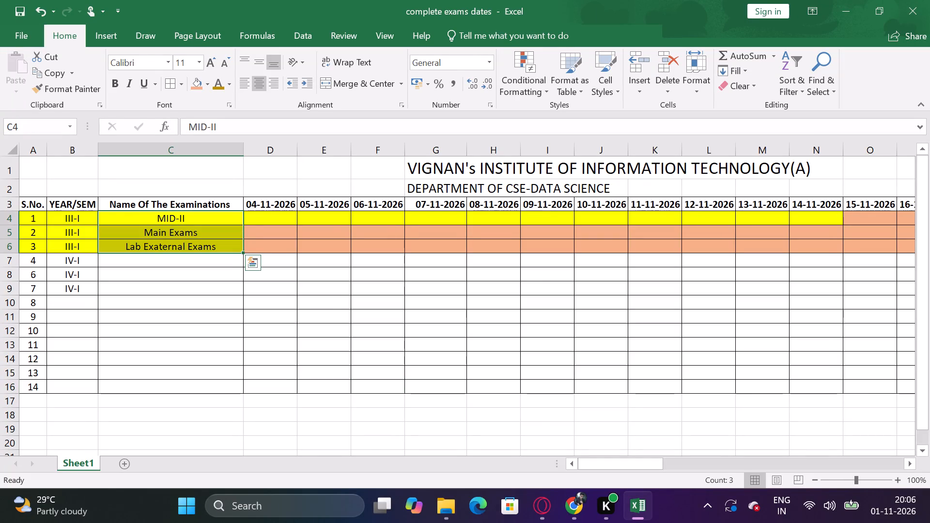
key("ctrl+c")
left_click_drag(156, 257, 152, 283)
key("ctrl+v")
left_click(248, 384)
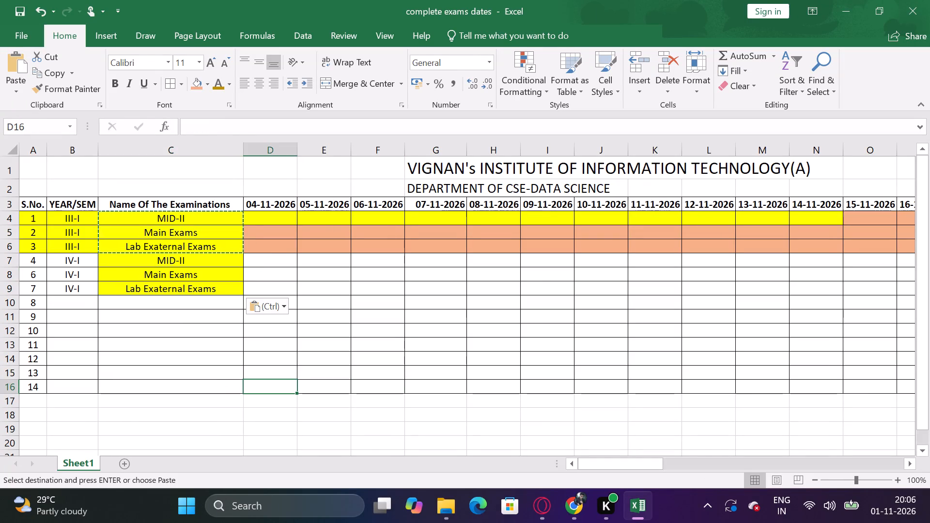
Fill the serial number, year/semester and exam name cells of the IV-I rows (A7:C9) with light blue.
left_click_drag(31, 258, 167, 284)
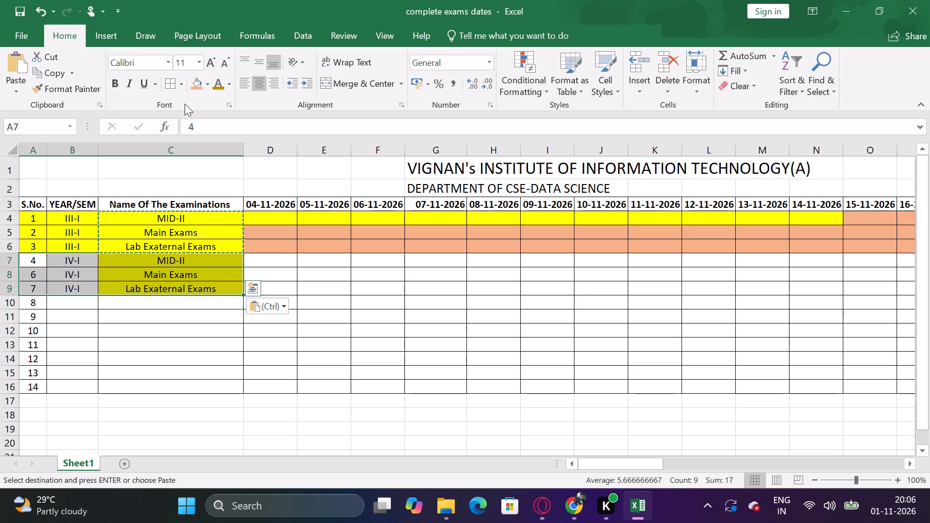
left_click(210, 80)
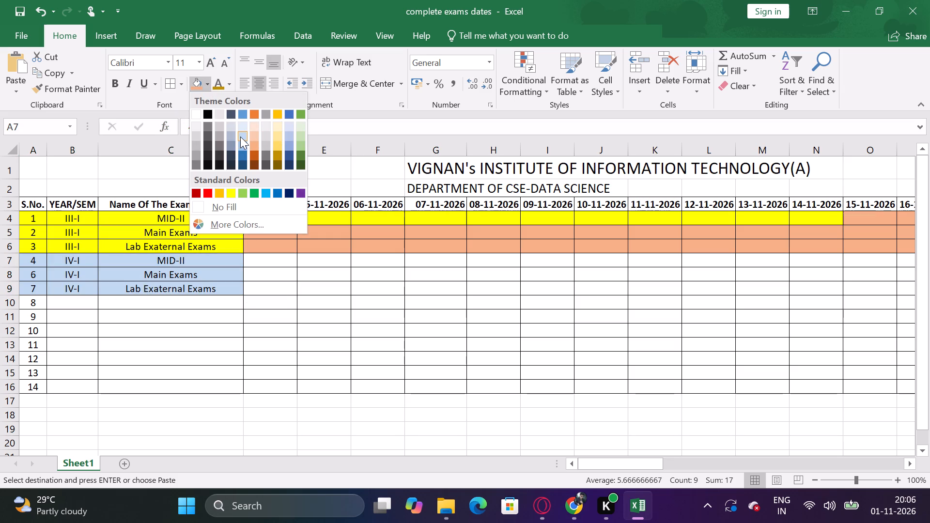
left_click(240, 137)
left_click(330, 365)
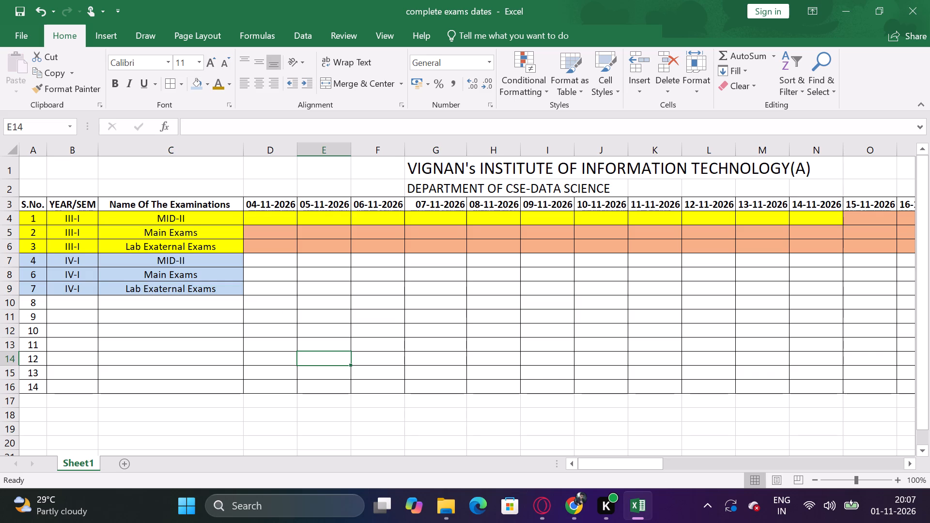
Enter Completed for the IV-I MID-II exam under 04-11-2026 in cell D7.
left_click(265, 260)
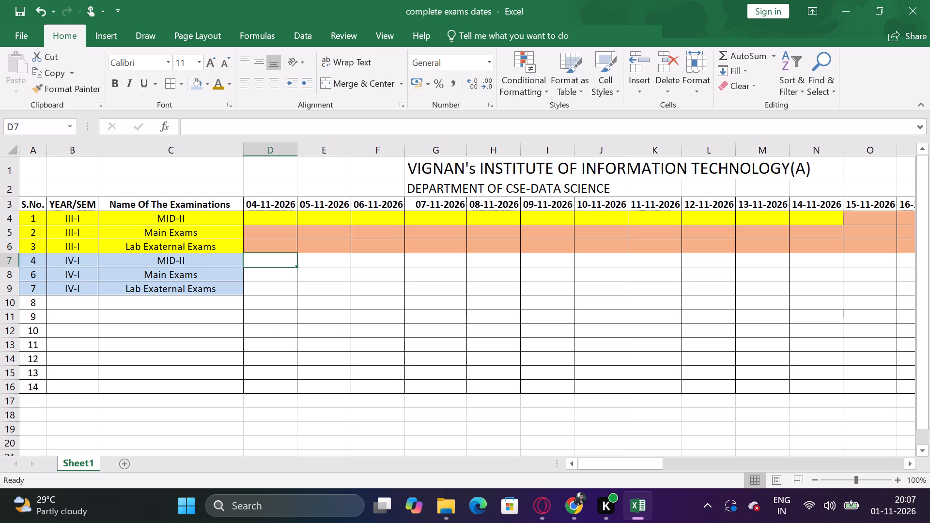
key("shift+c")
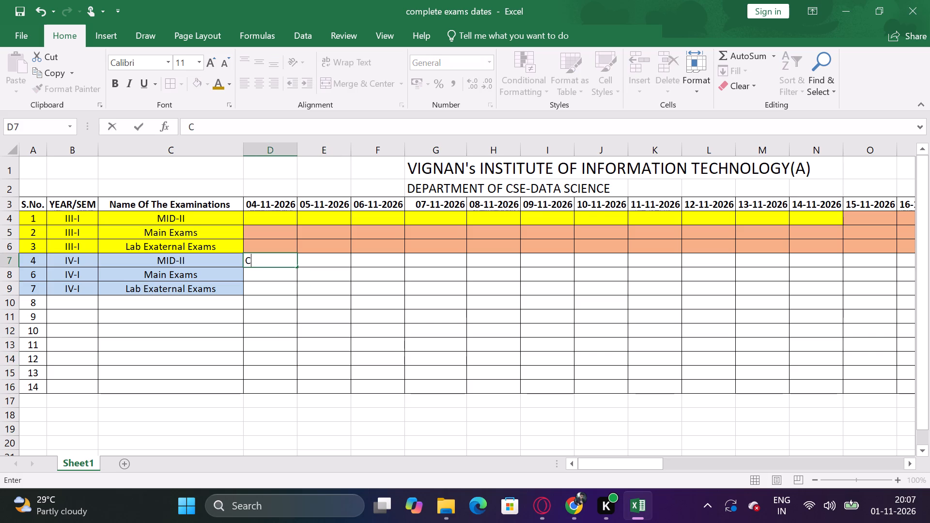
type("ompleted")
left_click(378, 339)
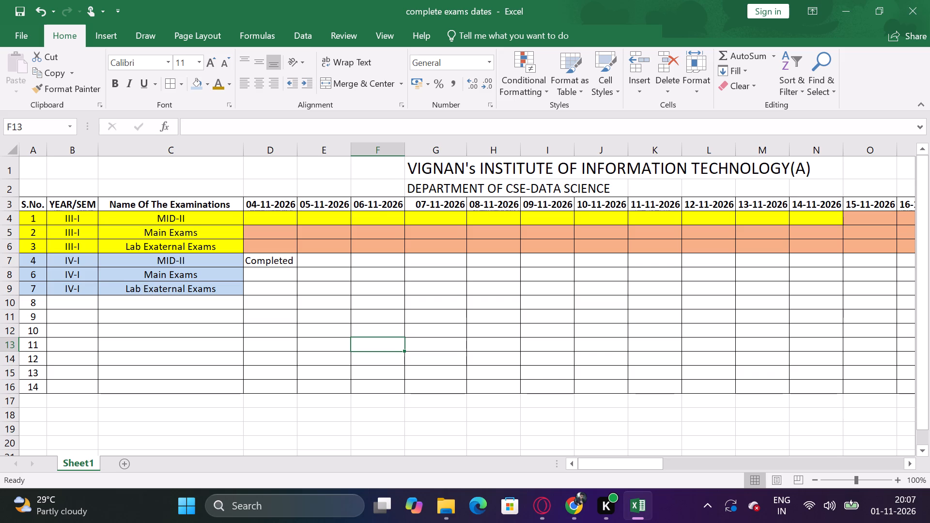
Fill the Completed cell D7 with the same light blue.
left_click(256, 262)
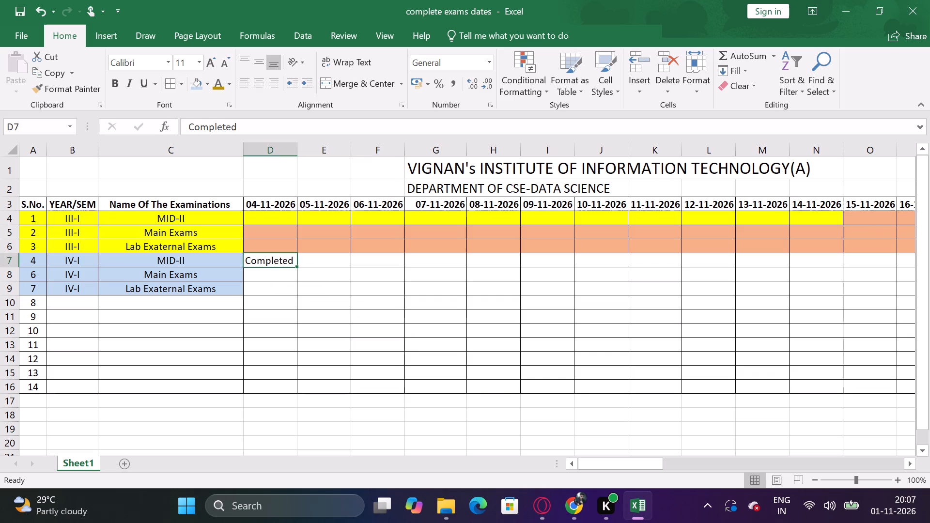
left_click(197, 81)
left_click(425, 344)
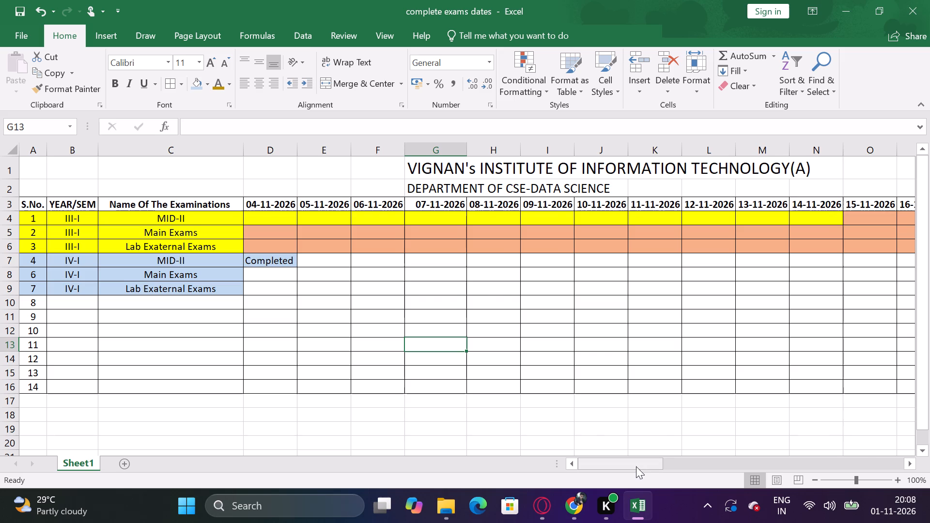
Fill the IV-I Main Exams row with light blue from 07-11-2026 to 18-11-2026 (G8:R8).
left_click_drag(636, 466, 655, 465)
left_click(670, 465)
left_click_drag(670, 465, 690, 465)
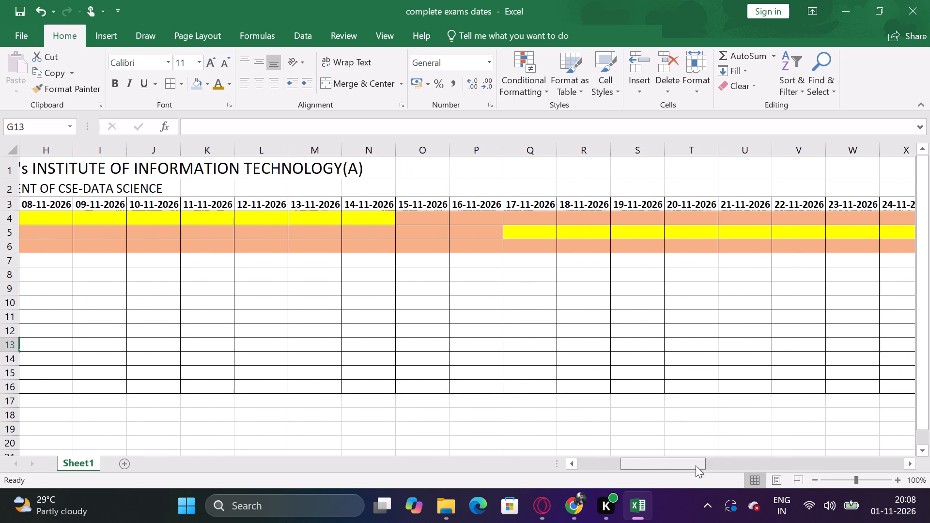
left_click(696, 465)
left_click(479, 261)
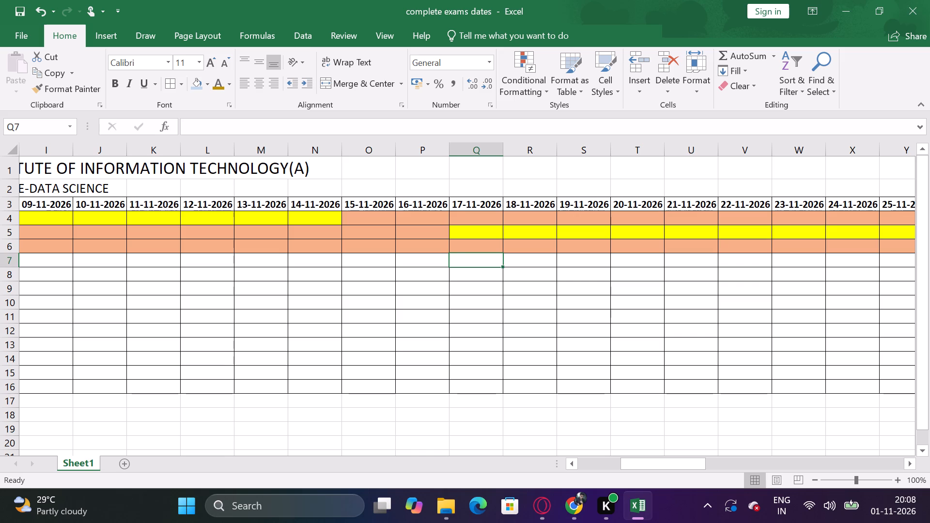
left_click(449, 350)
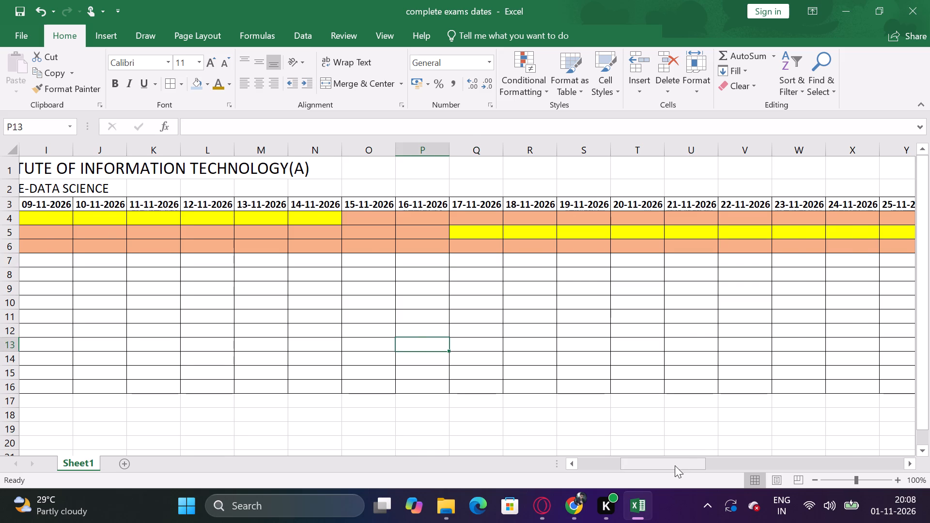
left_click_drag(675, 465, 659, 466)
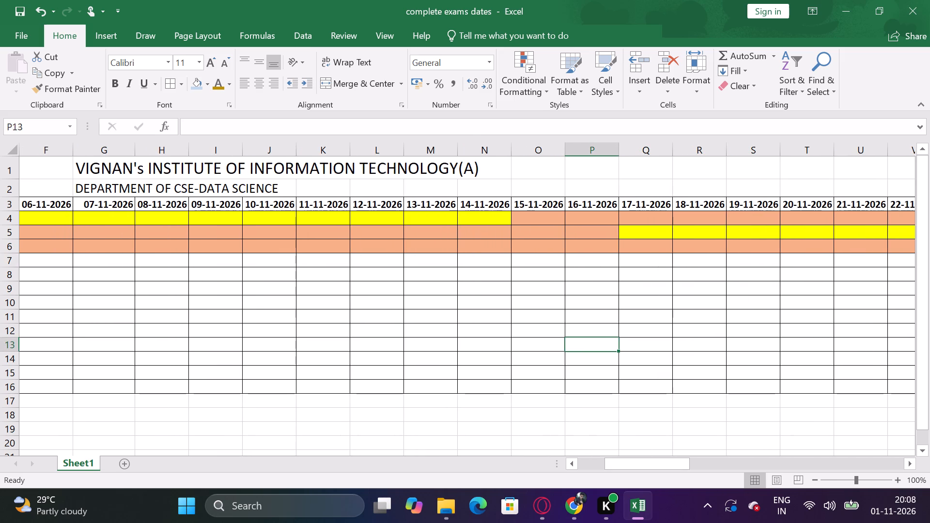
left_click_drag(637, 462, 610, 462)
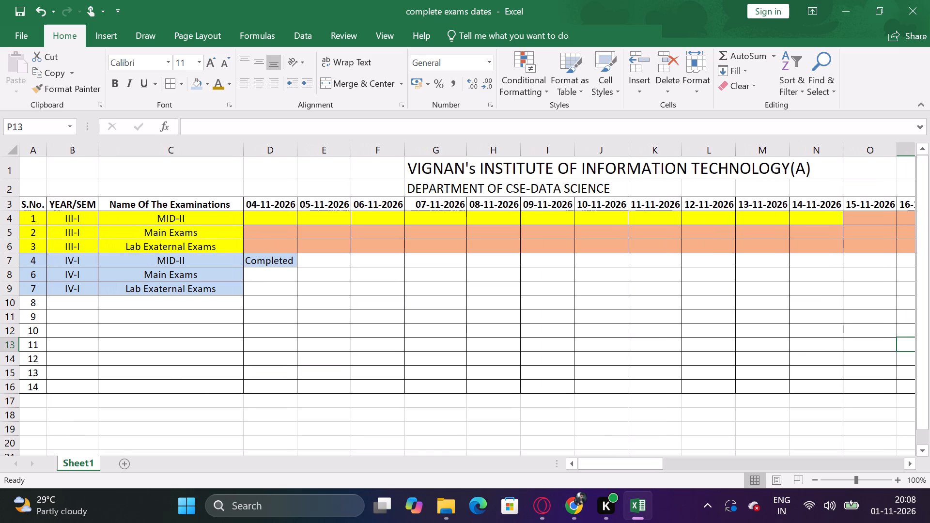
left_click(434, 273)
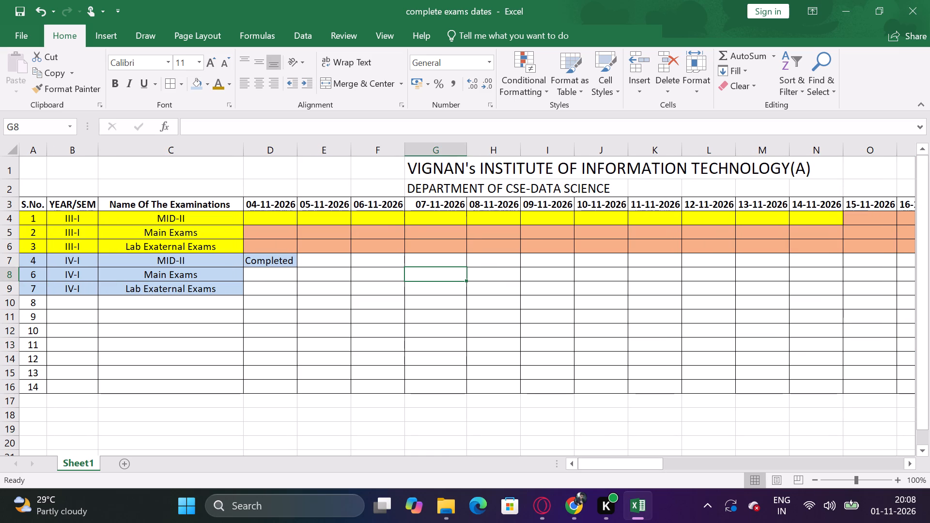
left_click_drag(438, 275, 767, 284)
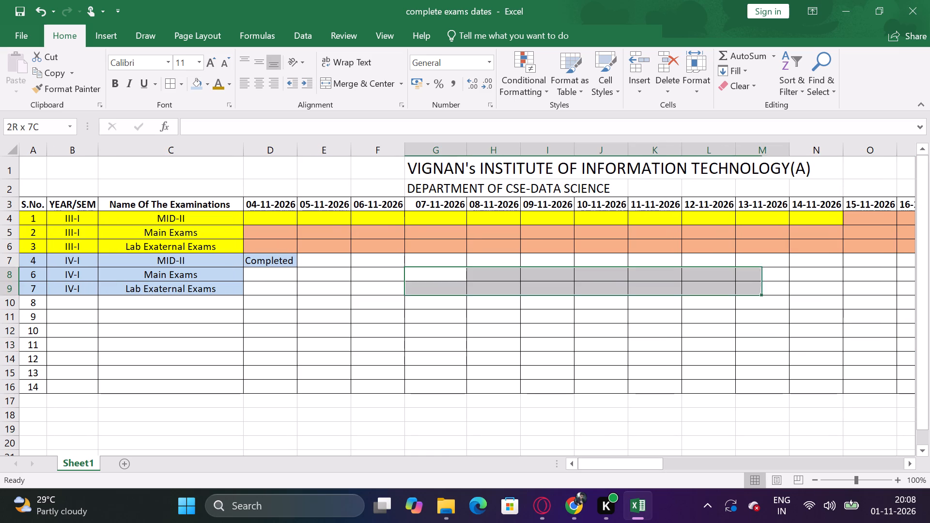
left_click_drag(767, 284, 914, 269)
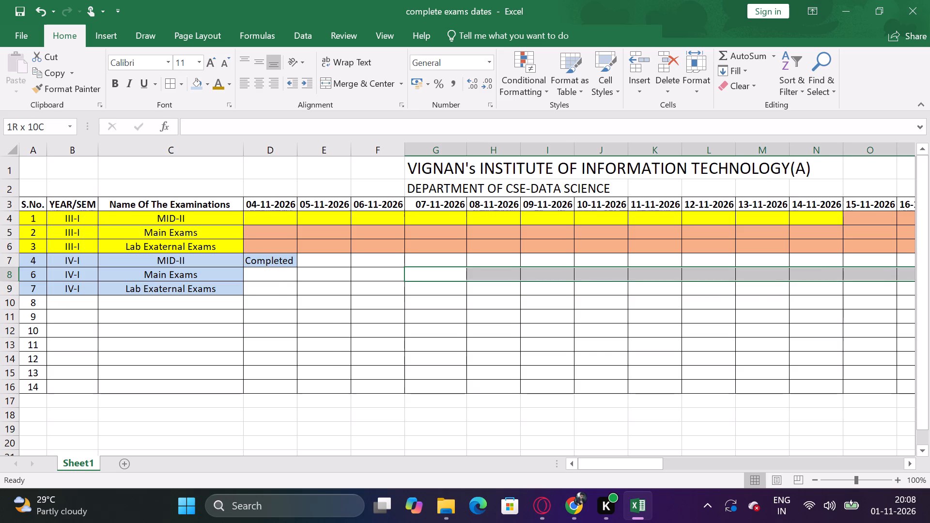
left_click_drag(914, 269, 686, 273)
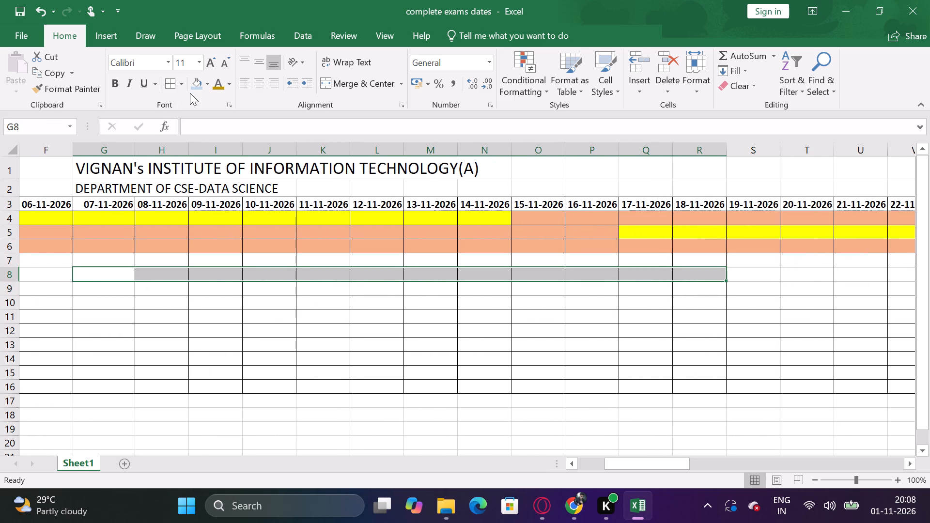
left_click(196, 85)
left_click(457, 350)
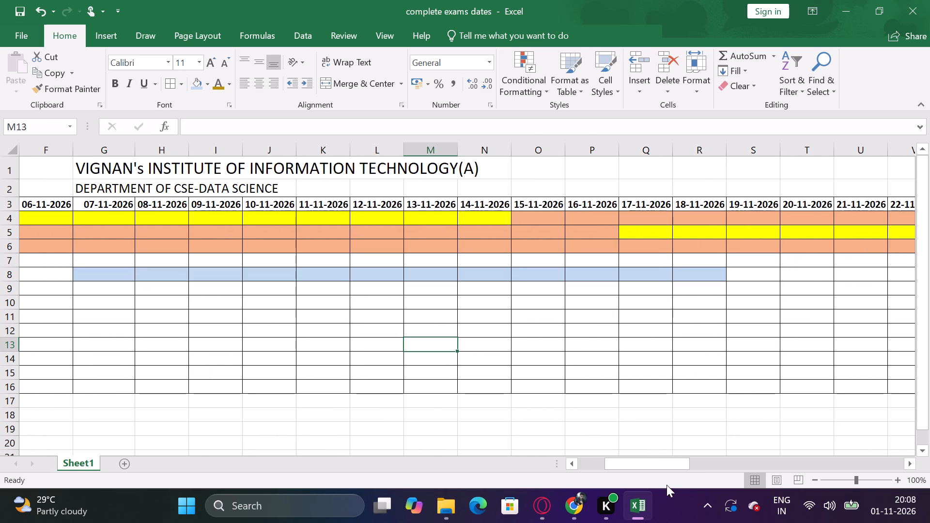
Fill the IV-I Main Exams row with light orange from 04-11-2026 to 06-11-2026 (D8:F8).
left_click_drag(665, 466, 640, 465)
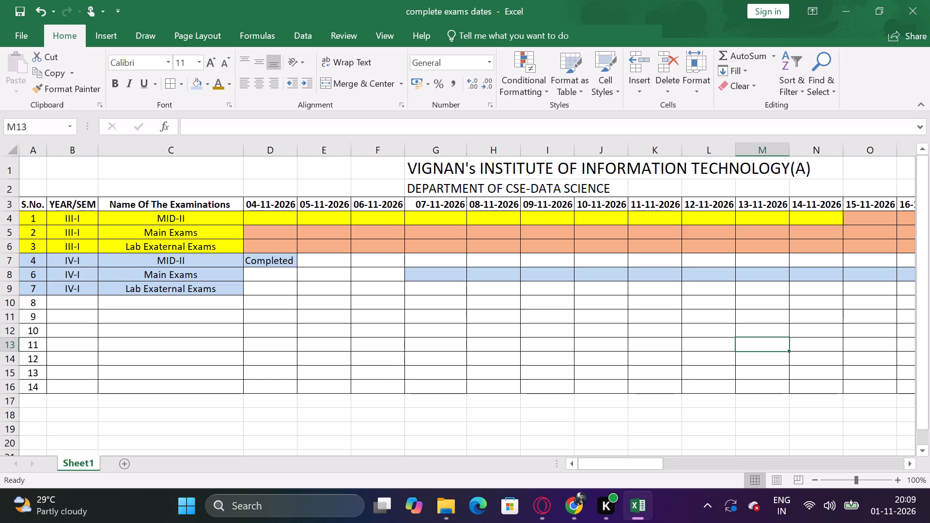
left_click_drag(278, 275, 356, 270)
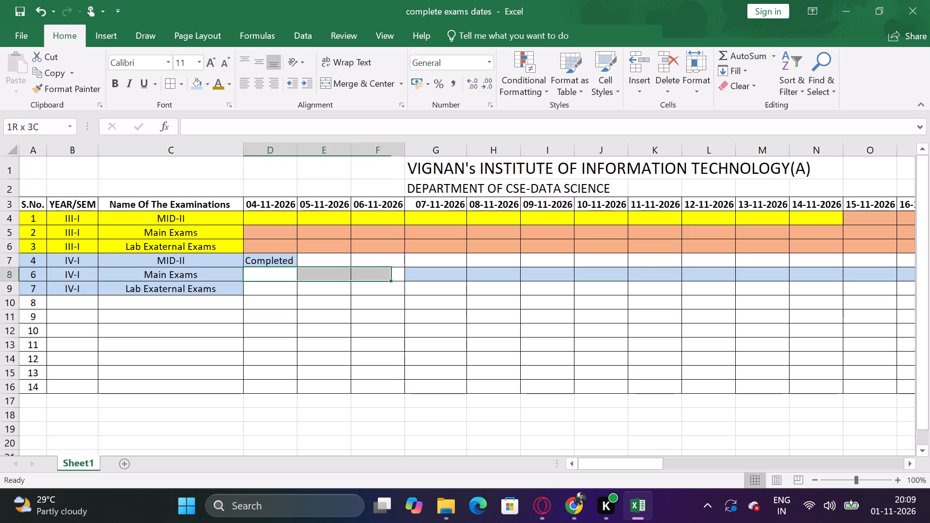
left_click_drag(356, 270, 365, 270)
left_click(207, 84)
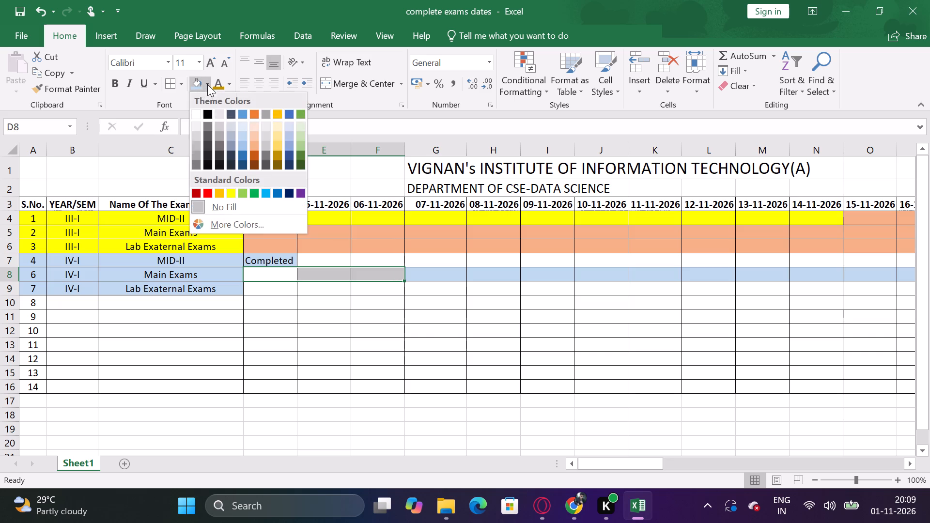
left_click(253, 149)
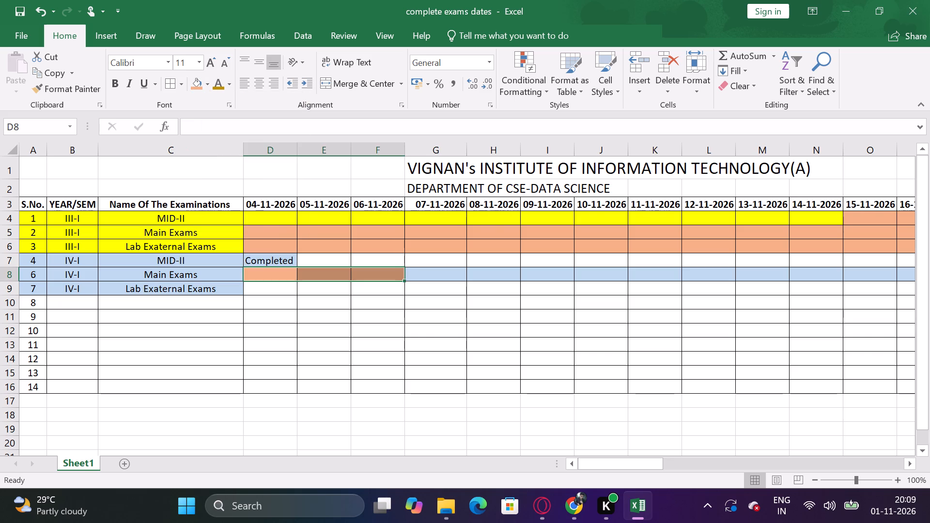
left_click(500, 398)
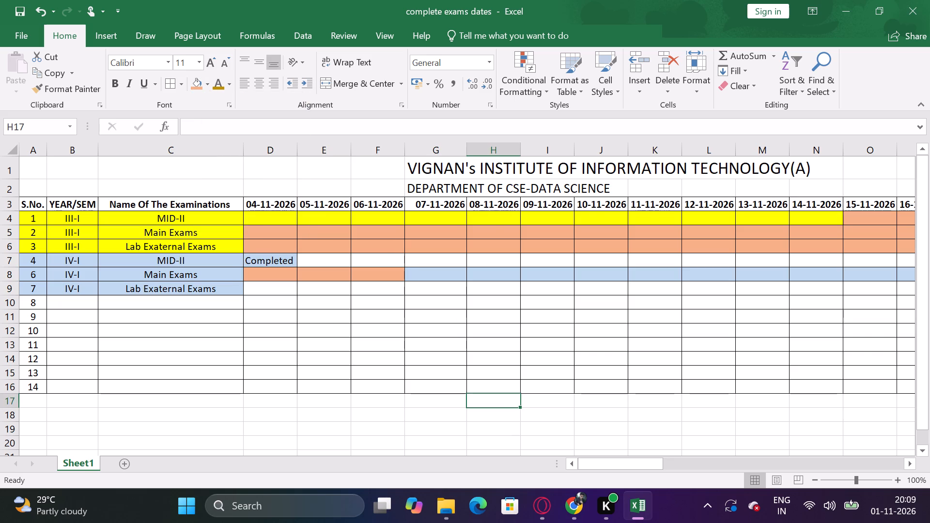
Fill the IV-I MID-II row with light orange from 05-11-2026 to 18-11-2026 (E7:R7).
left_click_drag(321, 262, 717, 261)
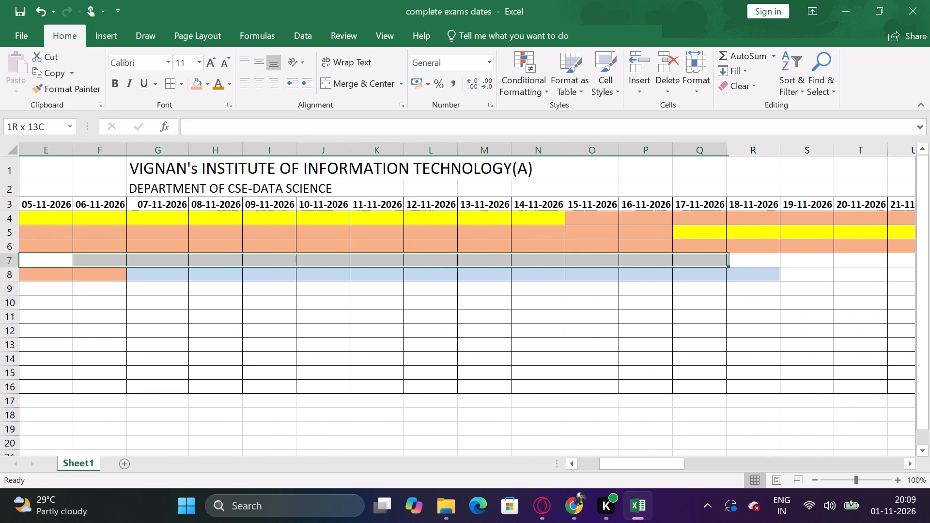
left_click_drag(717, 261, 763, 261)
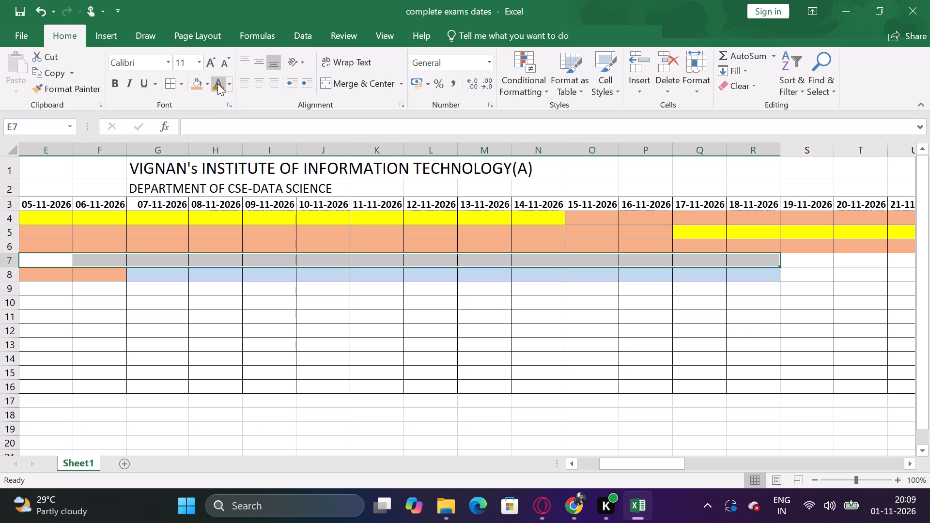
left_click(194, 81)
left_click(480, 310)
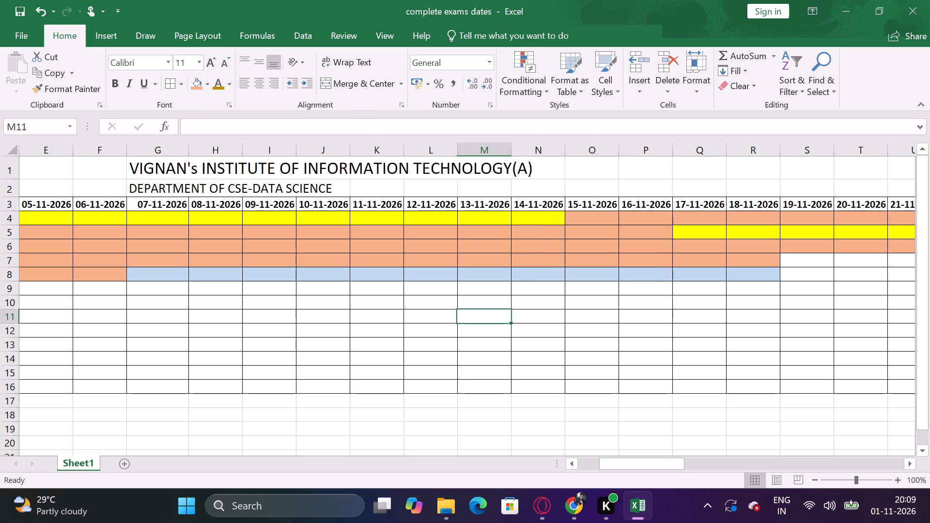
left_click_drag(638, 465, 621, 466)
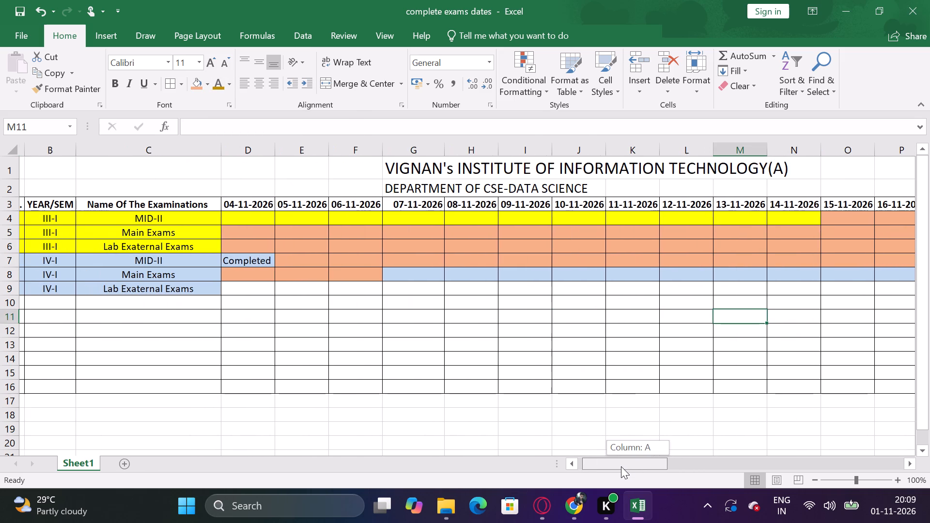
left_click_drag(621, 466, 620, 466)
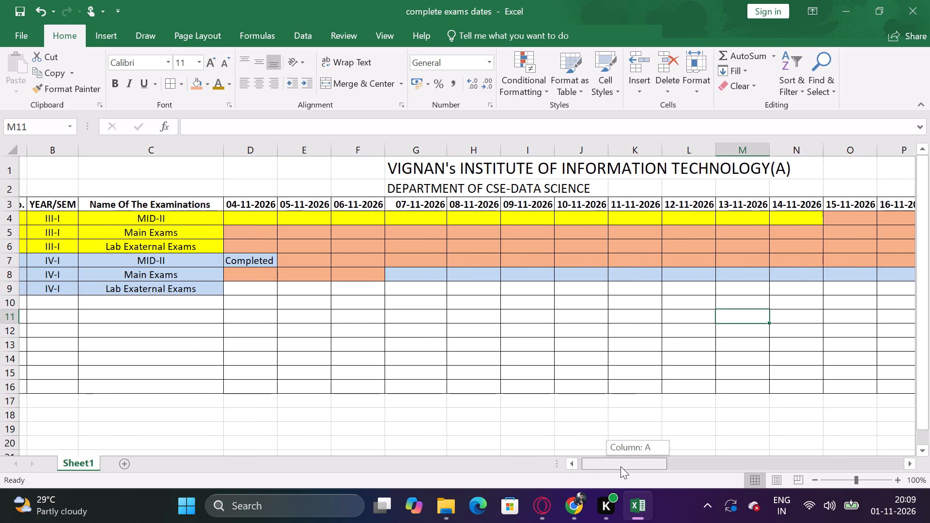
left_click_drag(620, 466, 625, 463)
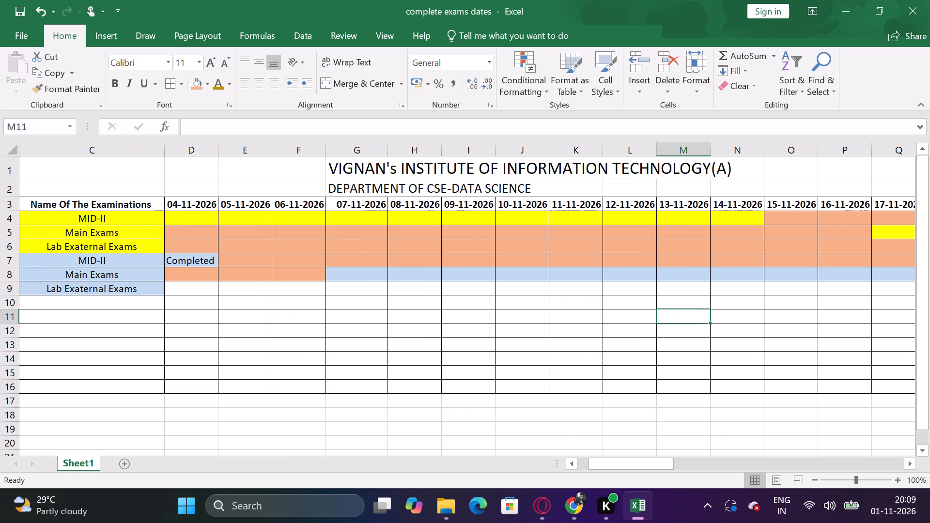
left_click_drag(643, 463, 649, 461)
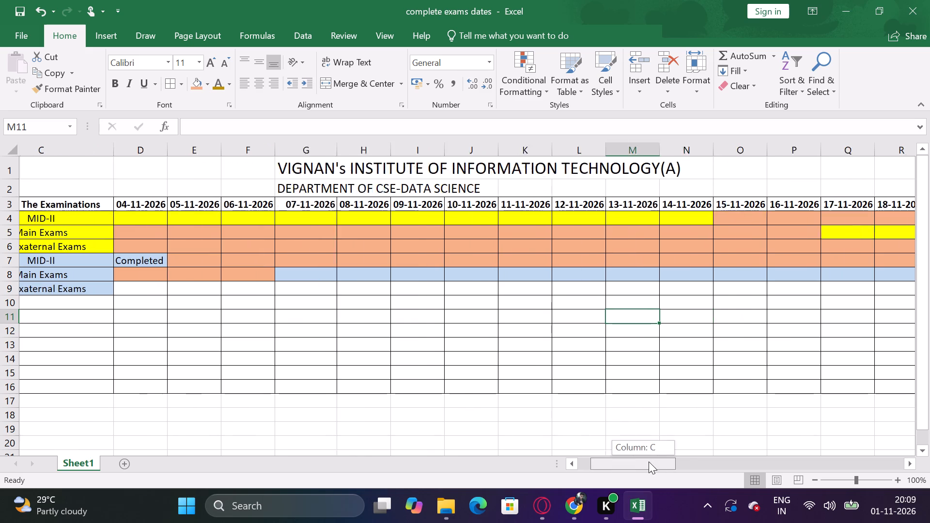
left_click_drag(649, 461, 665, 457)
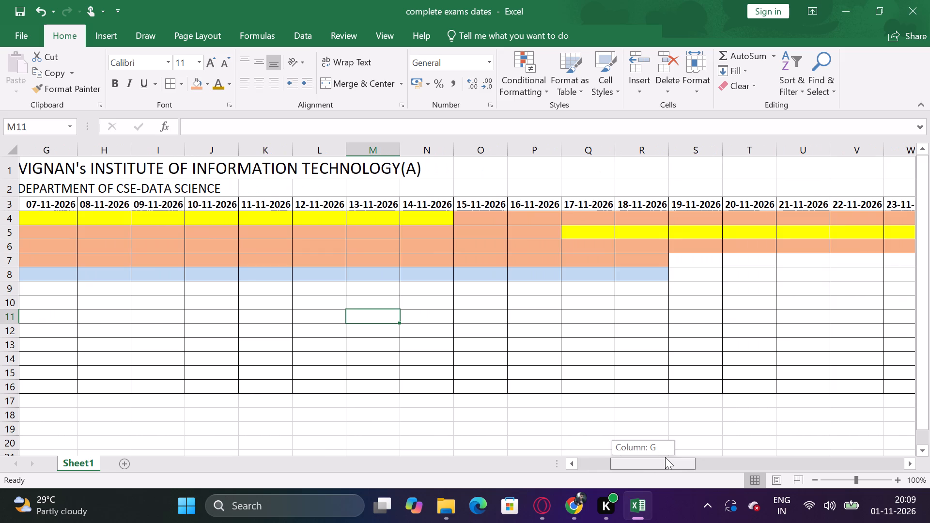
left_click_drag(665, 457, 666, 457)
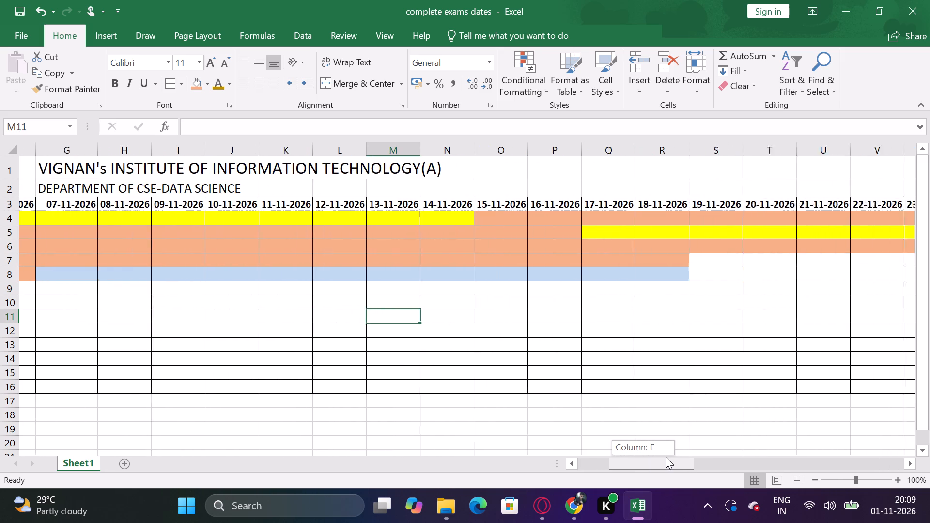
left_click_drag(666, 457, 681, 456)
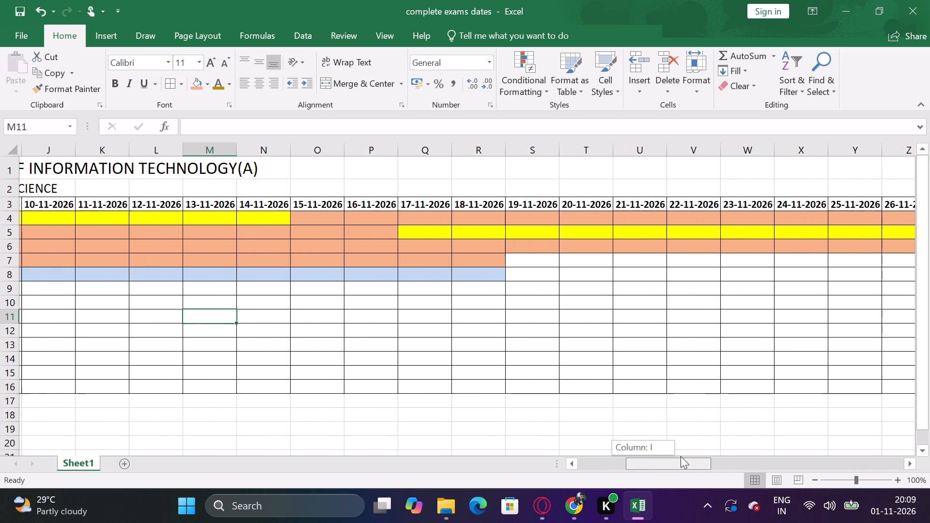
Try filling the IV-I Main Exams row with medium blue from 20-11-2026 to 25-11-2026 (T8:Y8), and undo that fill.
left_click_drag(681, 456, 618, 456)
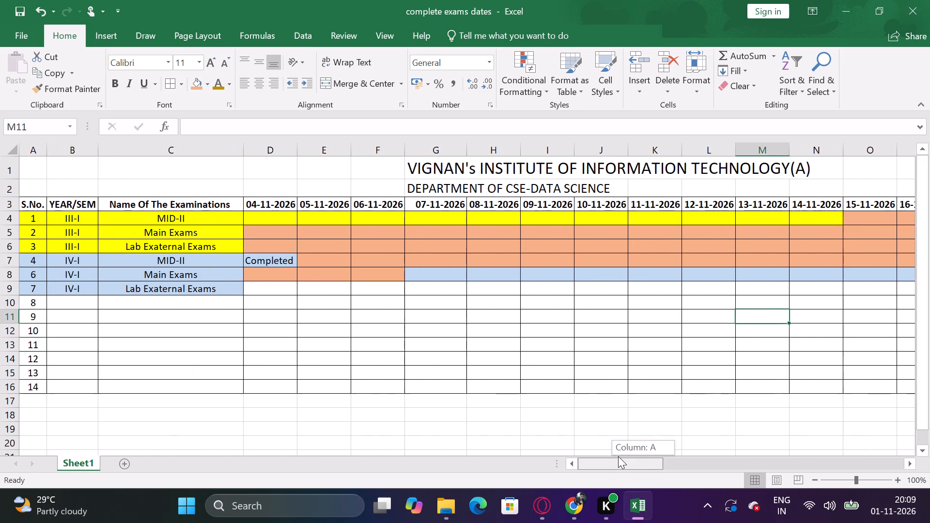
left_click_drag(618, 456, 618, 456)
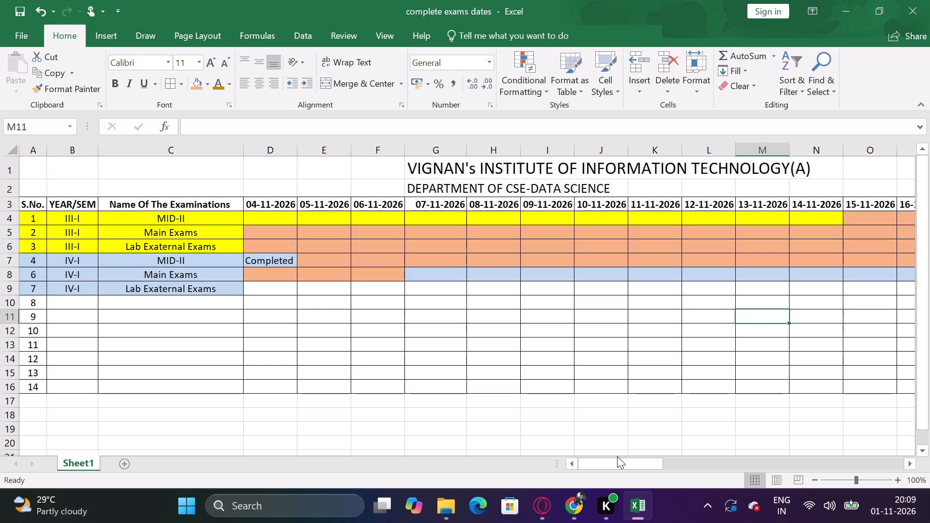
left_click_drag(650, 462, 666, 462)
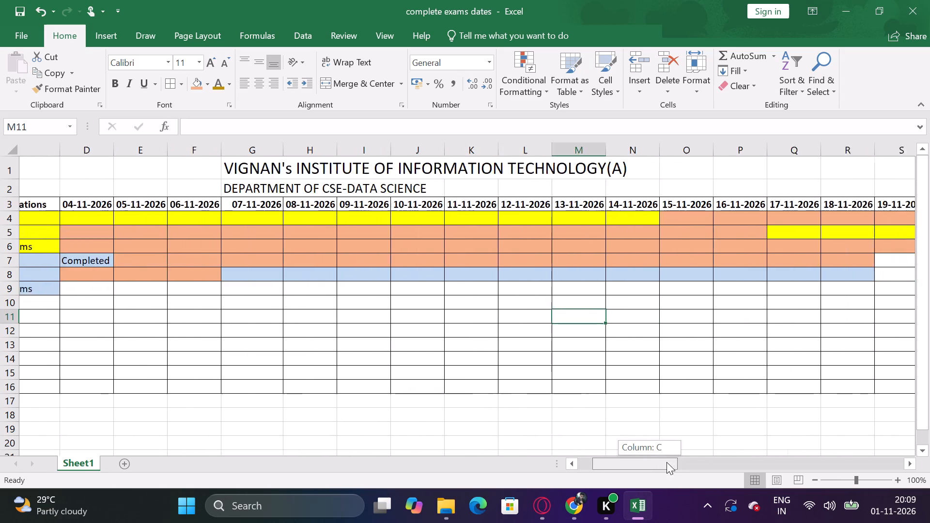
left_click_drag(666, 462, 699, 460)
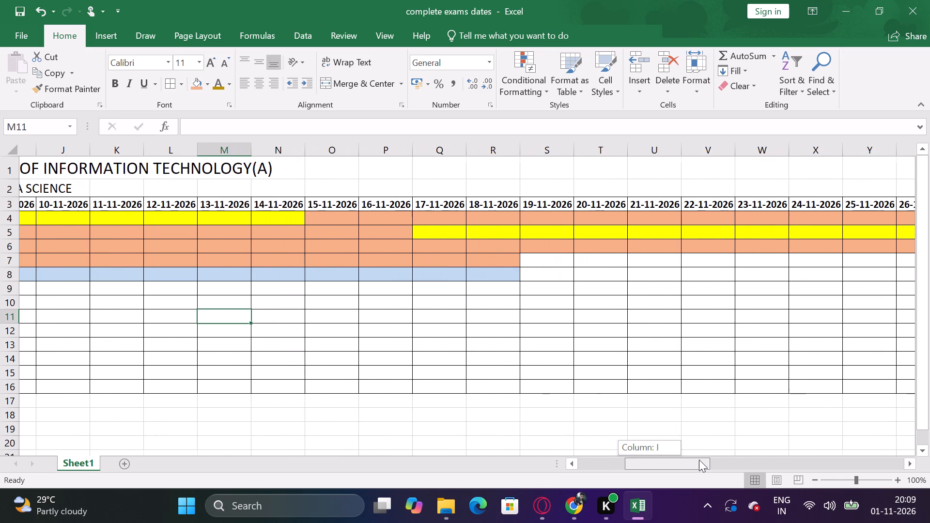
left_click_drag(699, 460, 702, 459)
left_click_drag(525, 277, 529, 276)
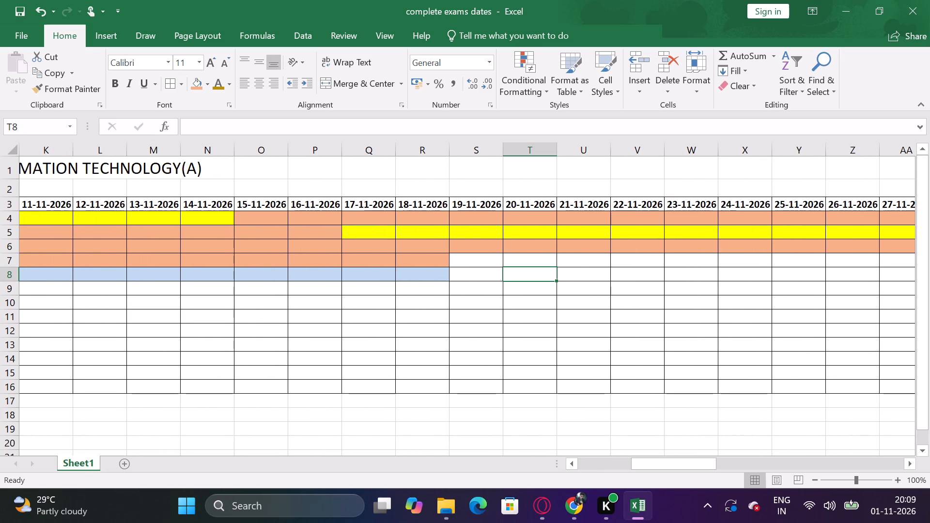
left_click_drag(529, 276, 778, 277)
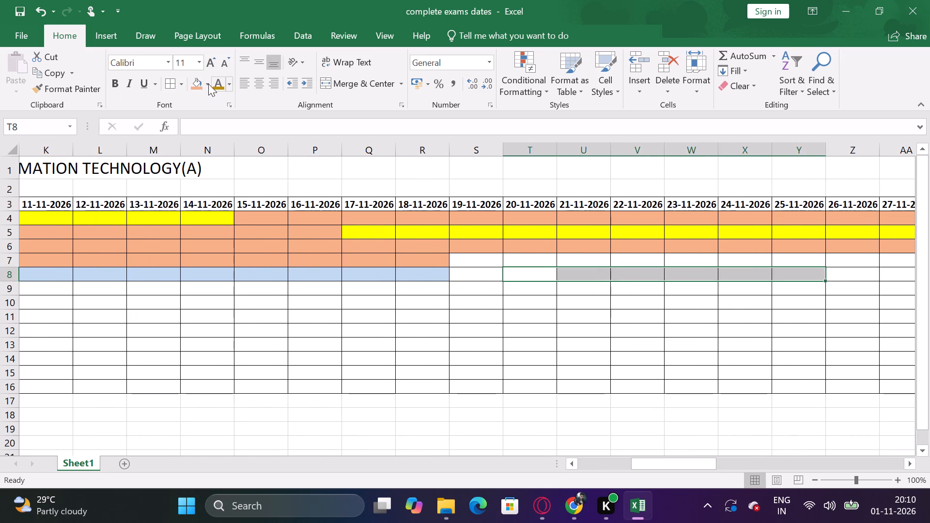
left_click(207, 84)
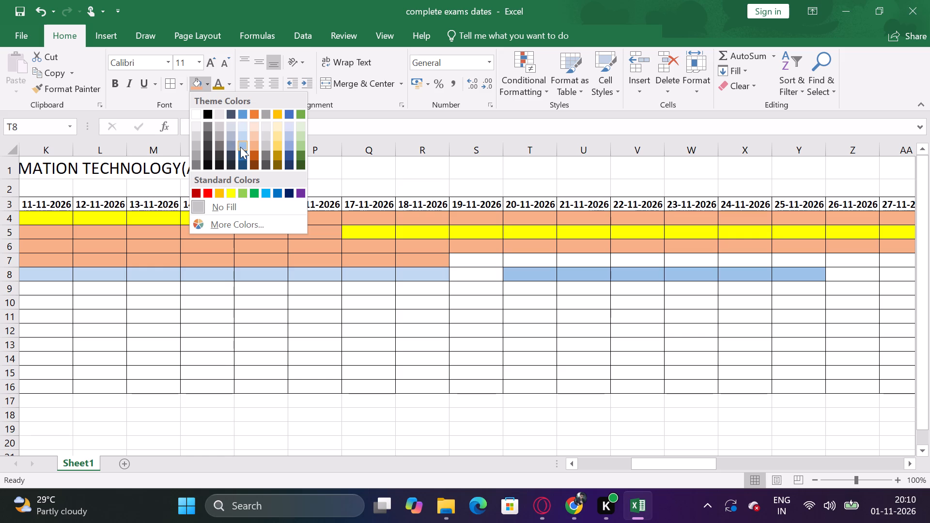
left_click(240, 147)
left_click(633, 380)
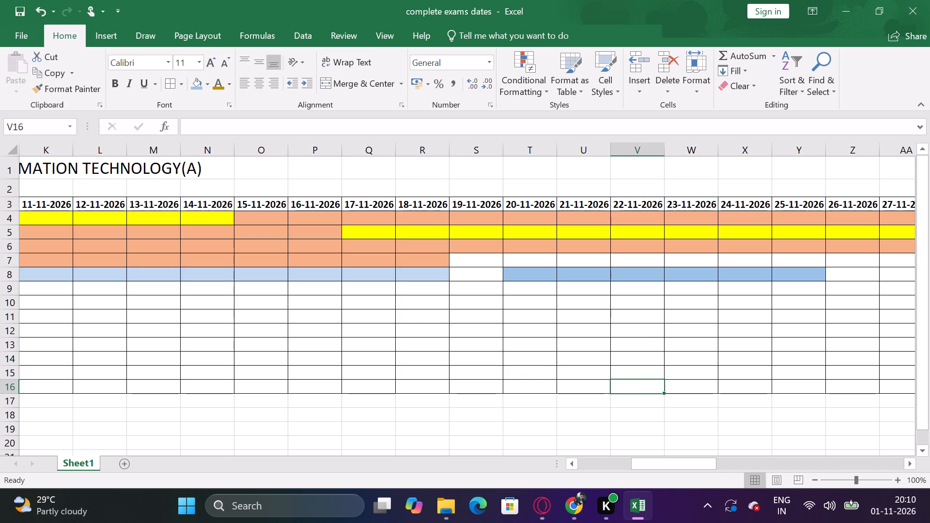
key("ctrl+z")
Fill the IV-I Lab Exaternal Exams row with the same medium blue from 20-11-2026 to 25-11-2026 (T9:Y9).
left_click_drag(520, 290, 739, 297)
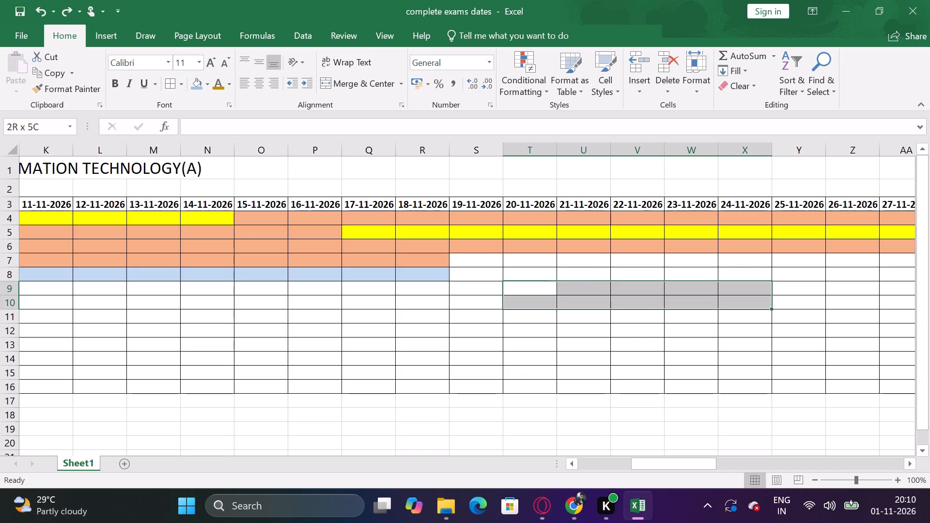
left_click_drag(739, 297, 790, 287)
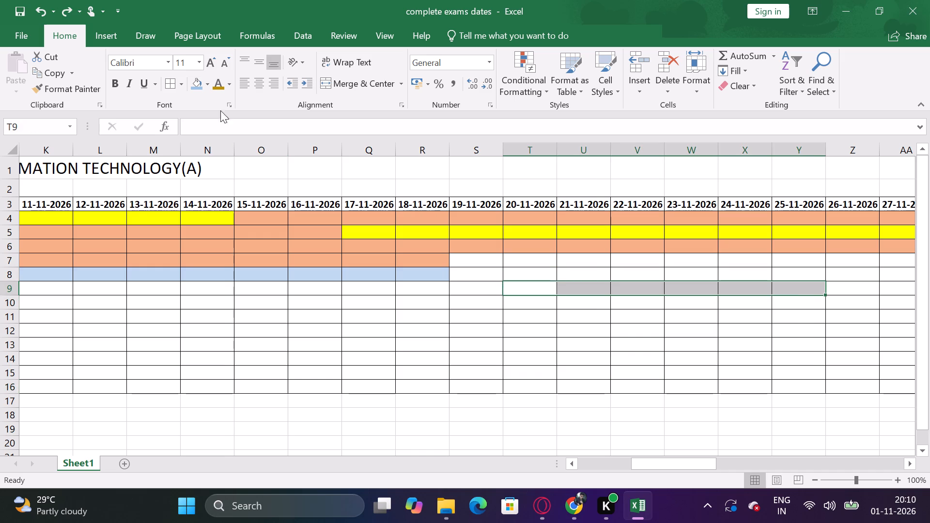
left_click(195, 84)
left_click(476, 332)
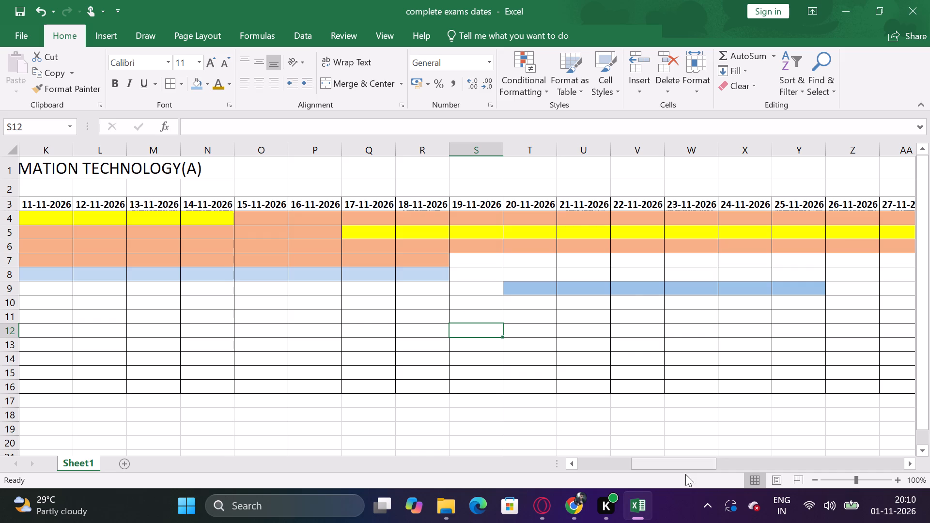
Fill the IV-I Lab Exaternal Exams row with light orange from 04-11-2026 to 19-11-2026 (D9:S9).
left_click_drag(679, 461, 564, 452)
left_click_drag(259, 287, 357, 288)
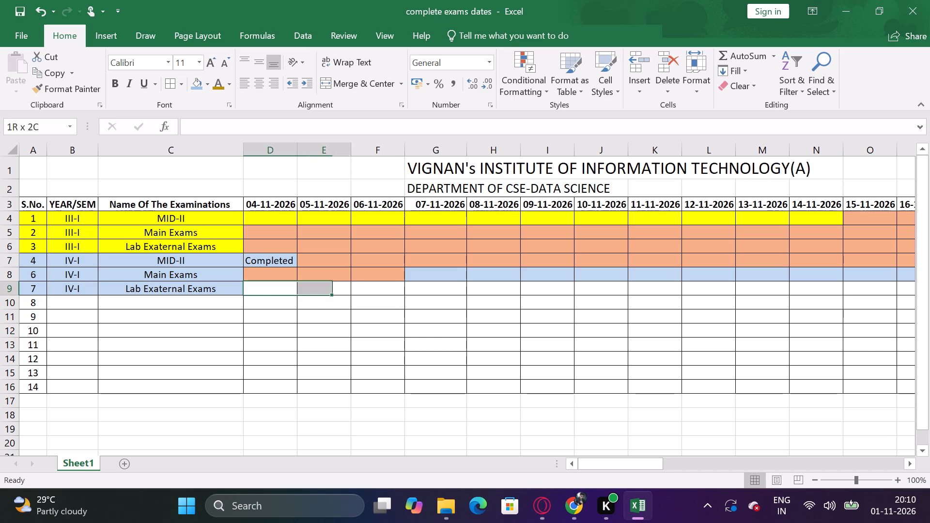
left_click_drag(357, 288, 929, 293)
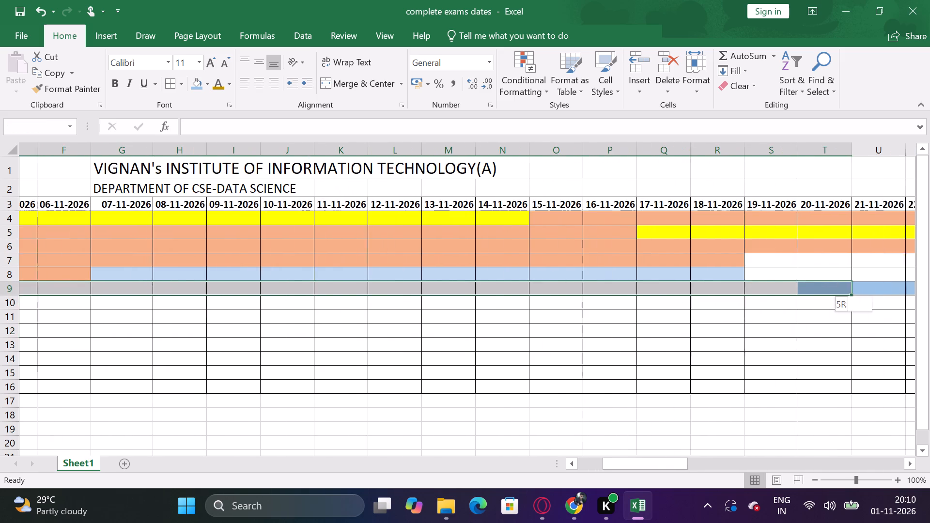
left_click_drag(929, 293, 744, 290)
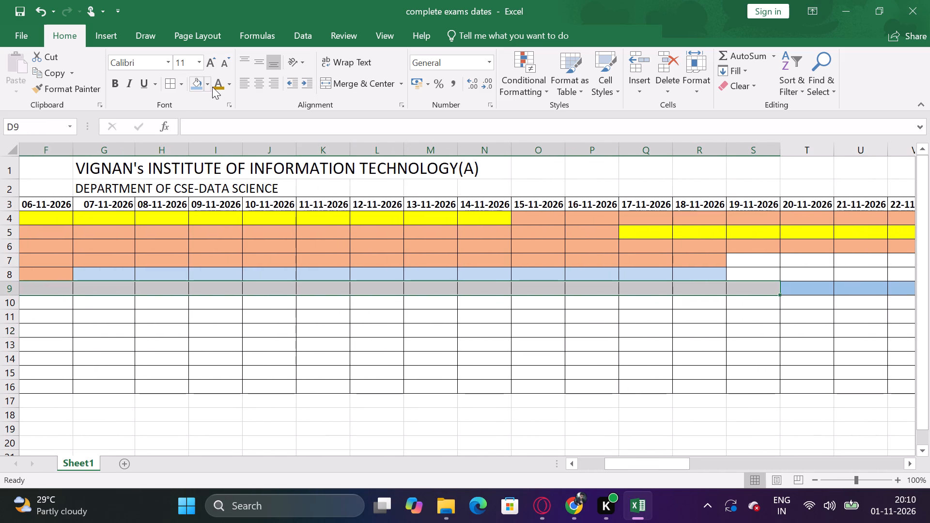
left_click(207, 85)
left_click(254, 142)
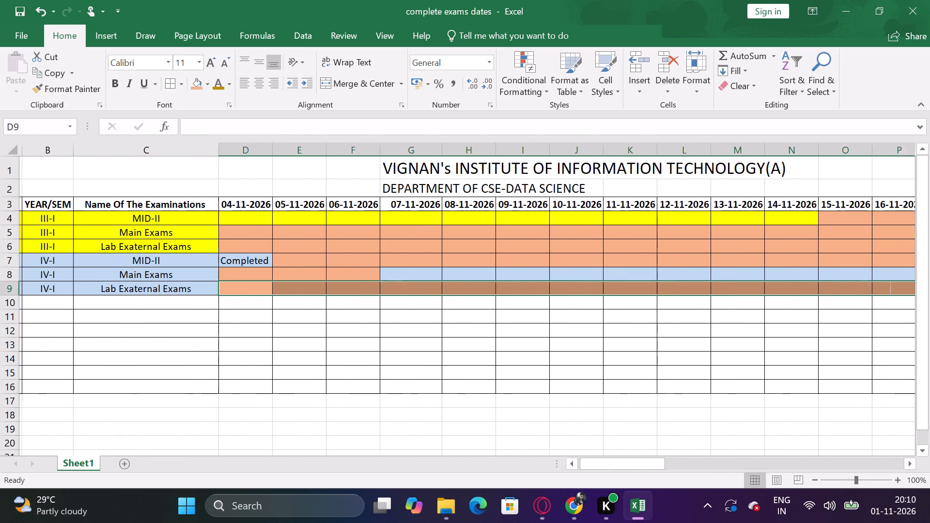
left_click(625, 377)
Fill the IV-I MID-II and Main Exams rows with light orange from 19-11-2026 to 25-11-2026 (S7:Y8).
left_click_drag(635, 465, 670, 457)
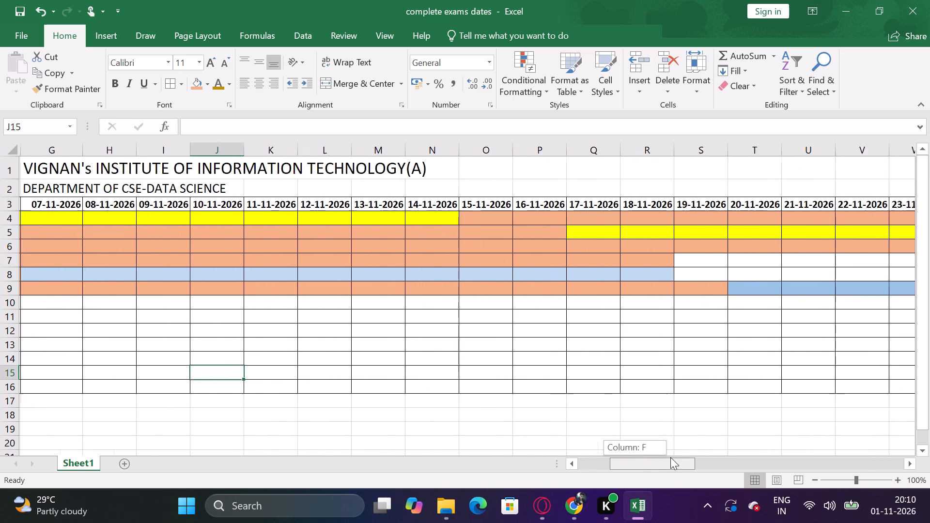
left_click_drag(670, 457, 706, 453)
left_click_drag(315, 260, 315, 259)
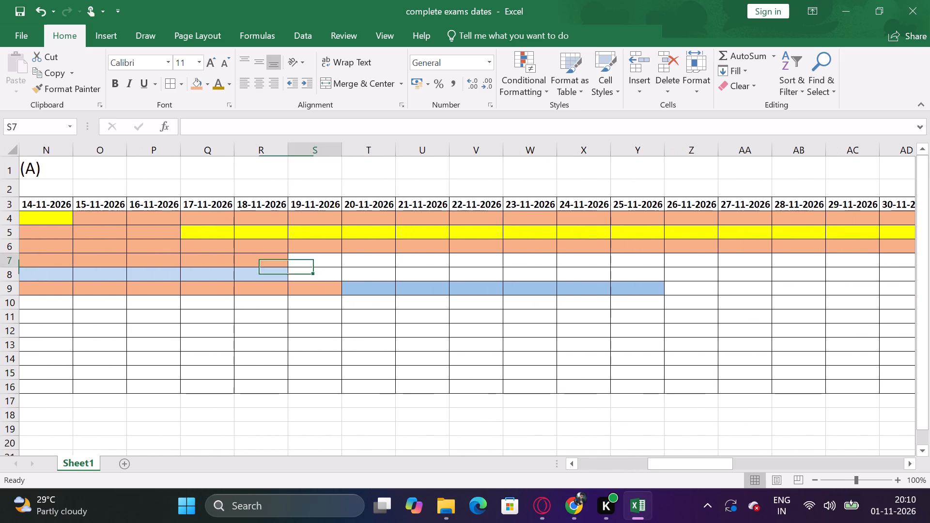
left_click_drag(315, 259, 635, 277)
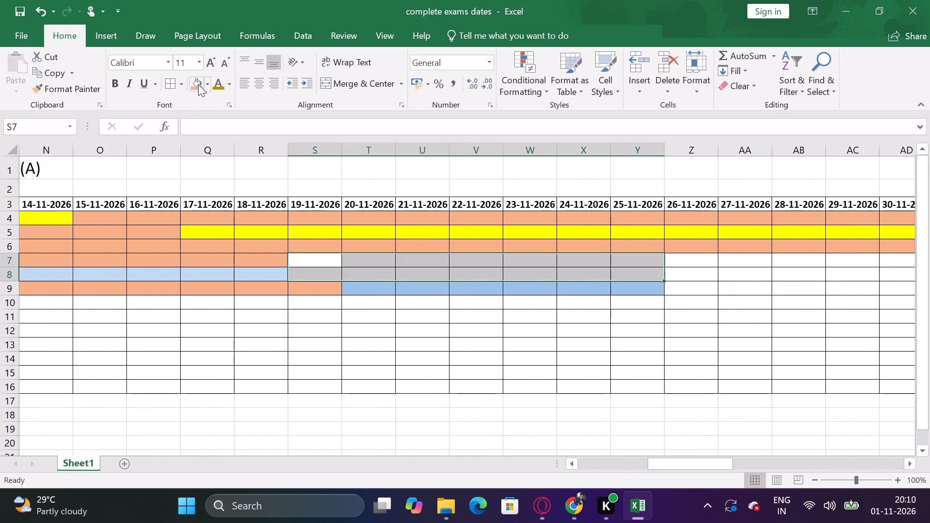
left_click(196, 83)
left_click(508, 333)
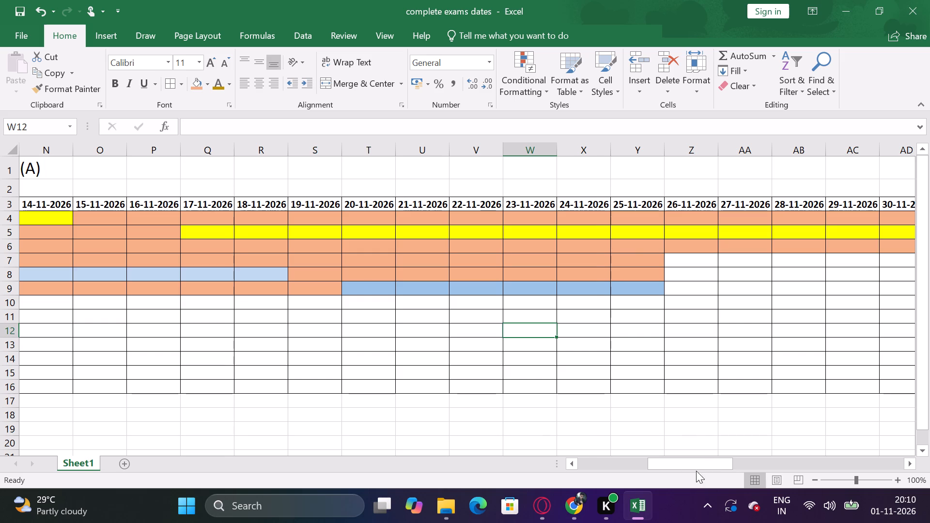
Recolour the IV-I Lab Exaternal Exams period from 20-11-2026 to 25-11-2026 (T9:Y9) with the light blue used for IV-I Main Exams.
left_click_drag(364, 288, 617, 289)
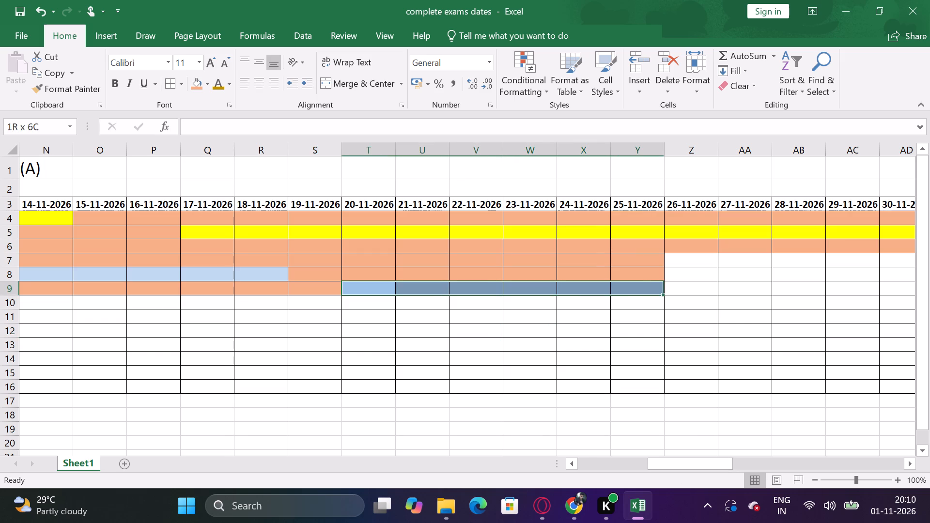
left_click_drag(617, 289, 624, 289)
left_click(208, 85)
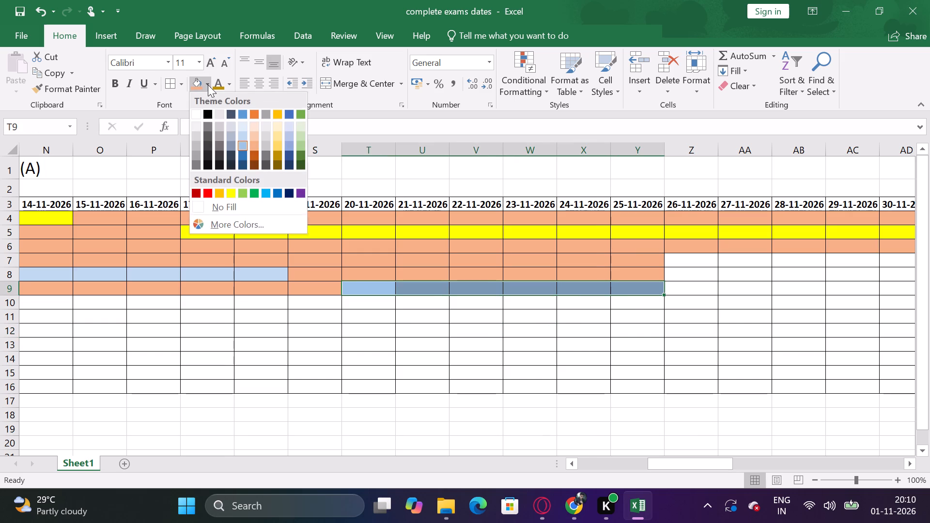
left_click(243, 136)
left_click(544, 351)
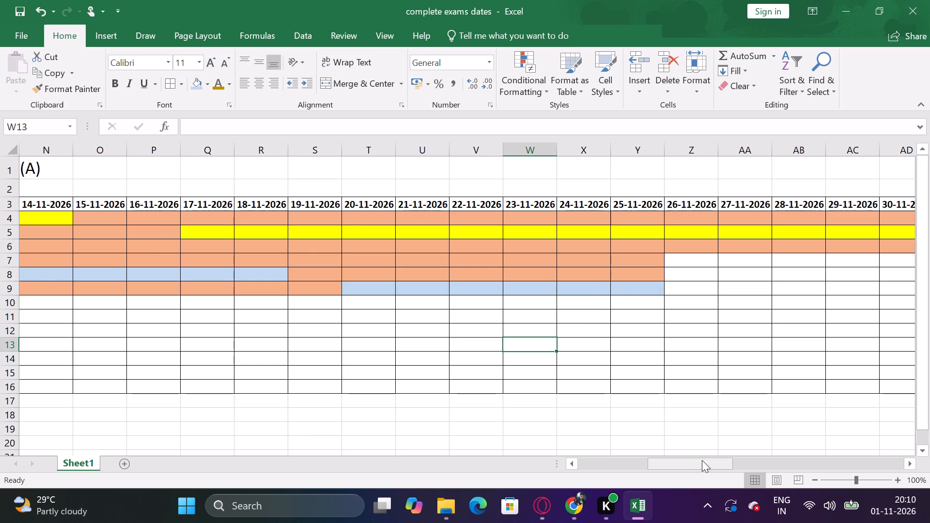
Save the workbook.
left_click_drag(695, 461, 714, 449)
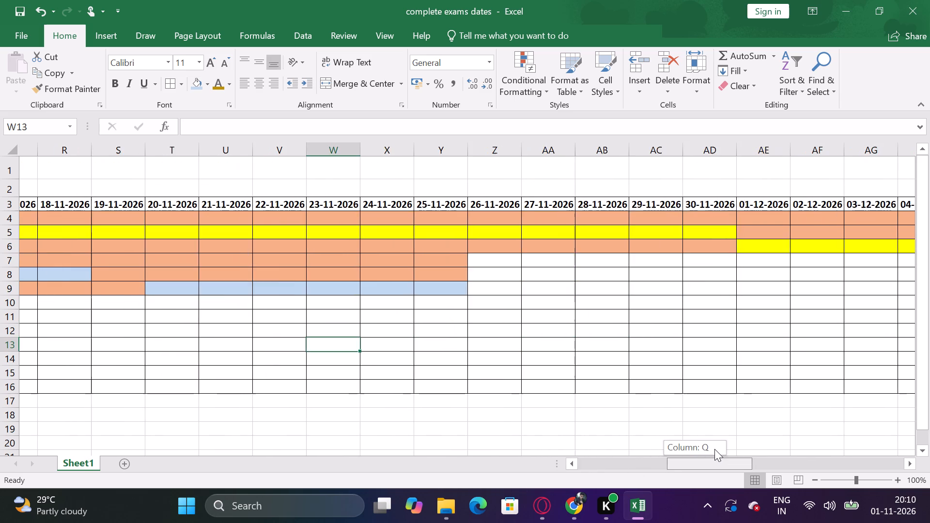
left_click_drag(714, 449, 713, 450)
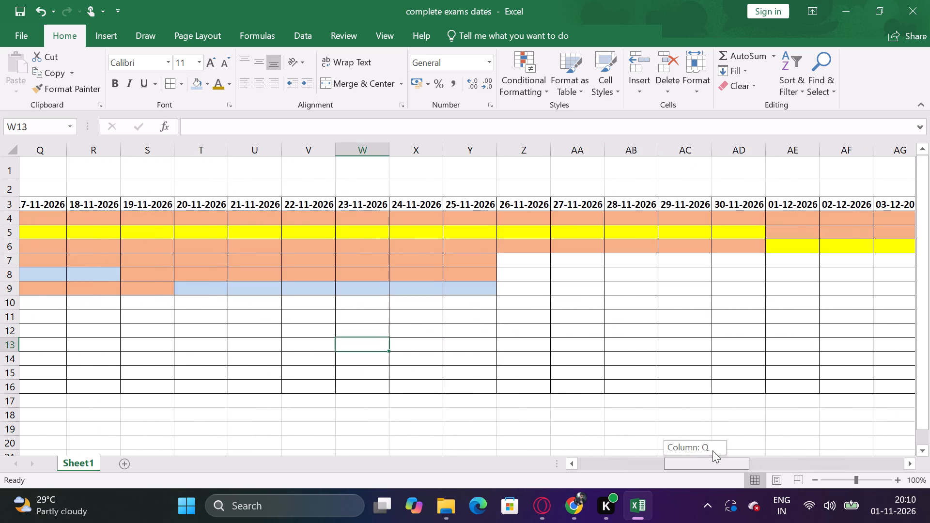
left_click_drag(713, 450, 651, 454)
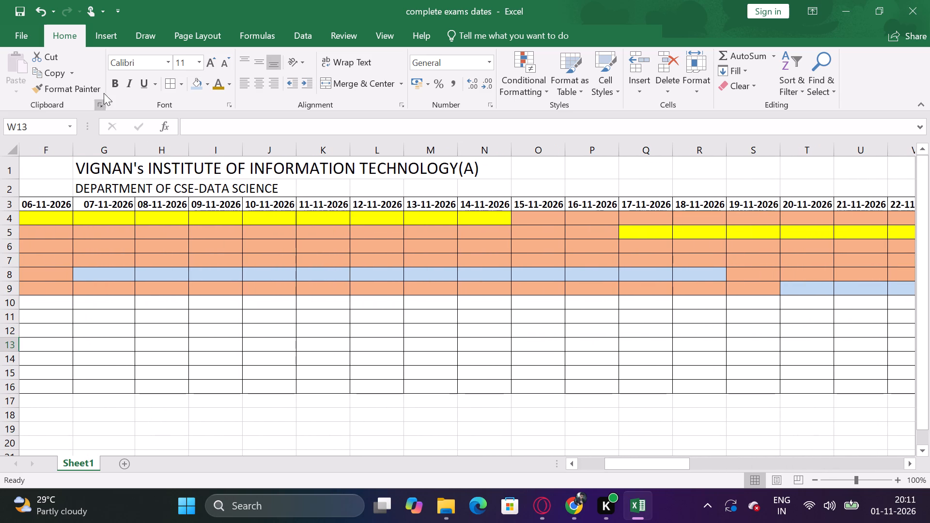
left_click(22, 37)
left_click(23, 131)
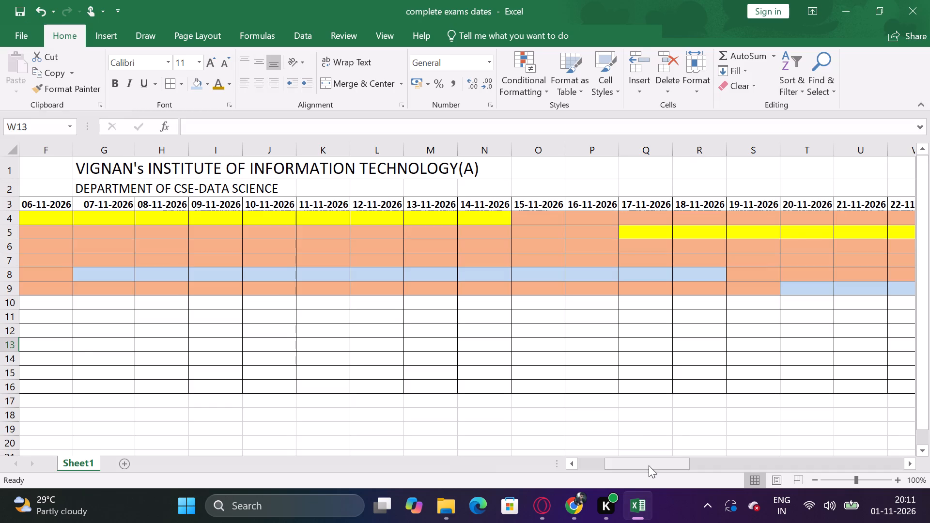
Enter II-I in the YEAR/SEM column for S.No. 8 and fill it down through S.No. 10 (B10:B12).
left_click_drag(650, 463, 682, 458)
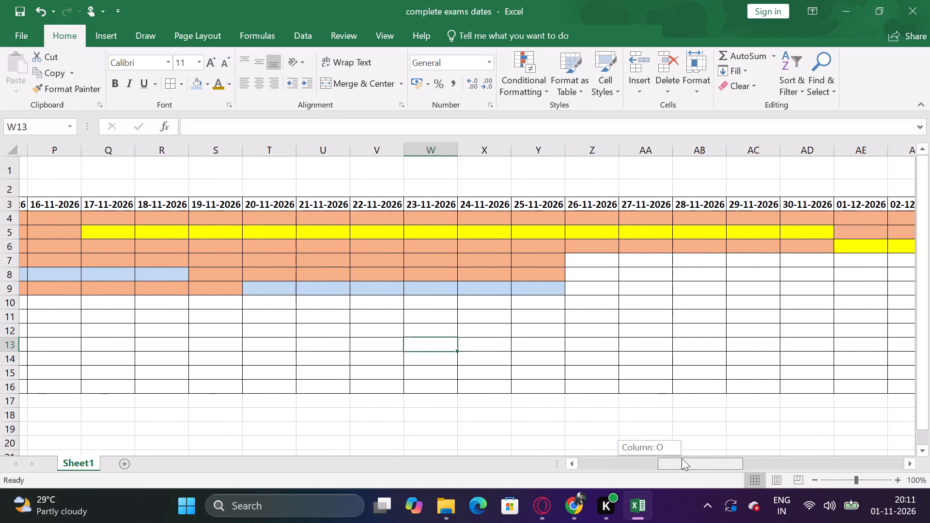
left_click_drag(682, 458, 625, 458)
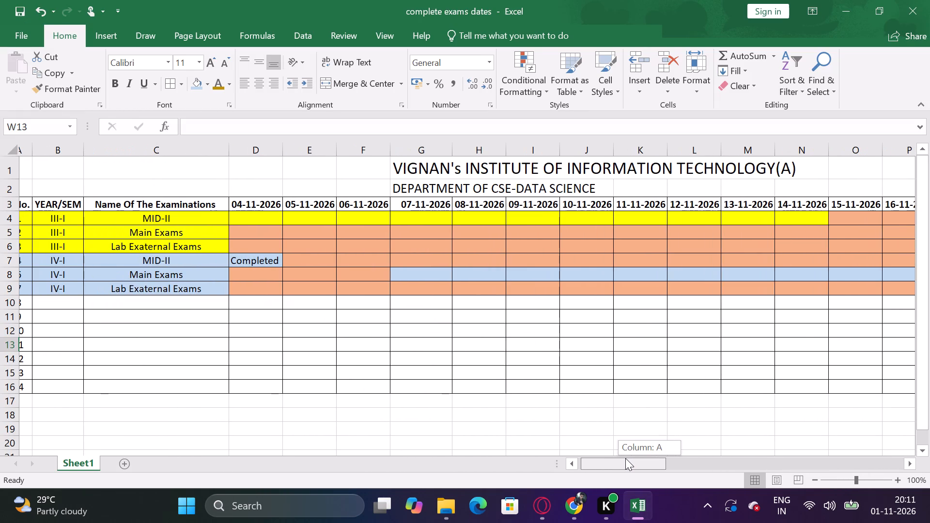
left_click_drag(625, 458, 688, 462)
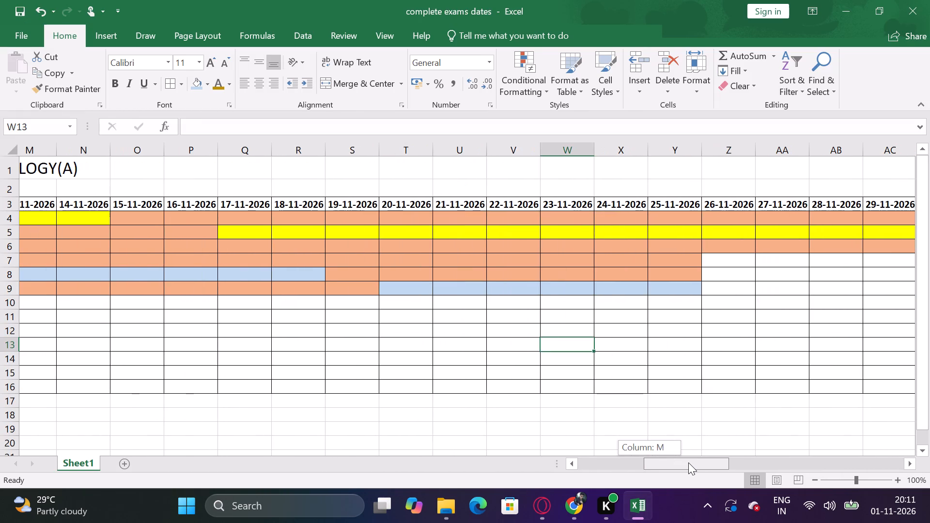
left_click_drag(688, 462, 573, 466)
left_click(63, 306)
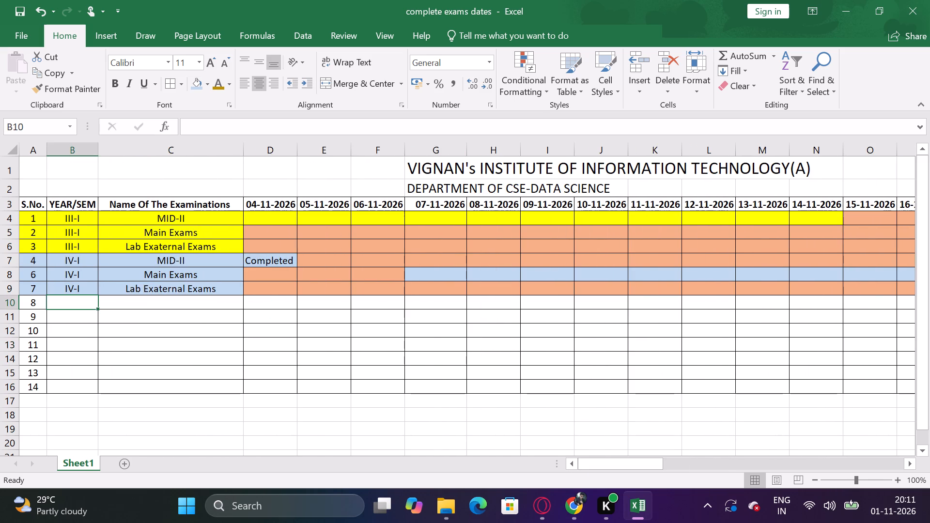
type("II")
key("minus")
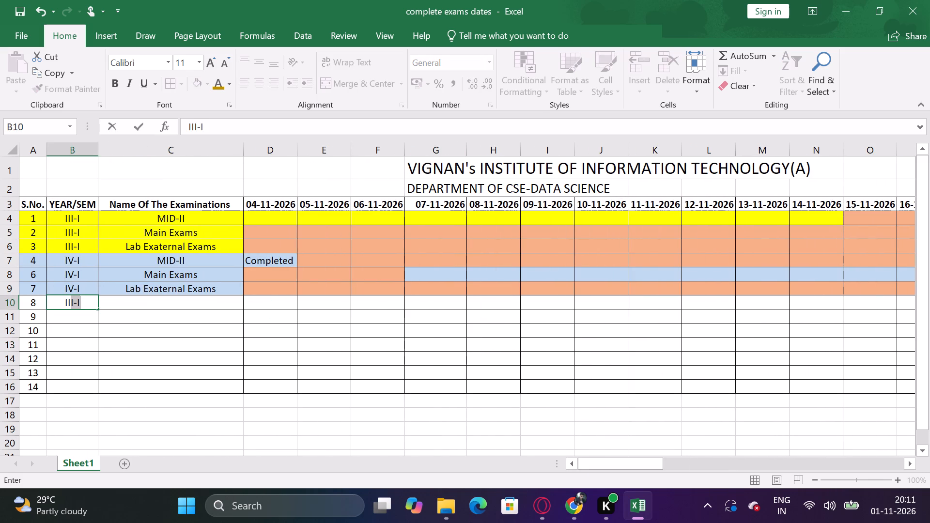
key("shift+i")
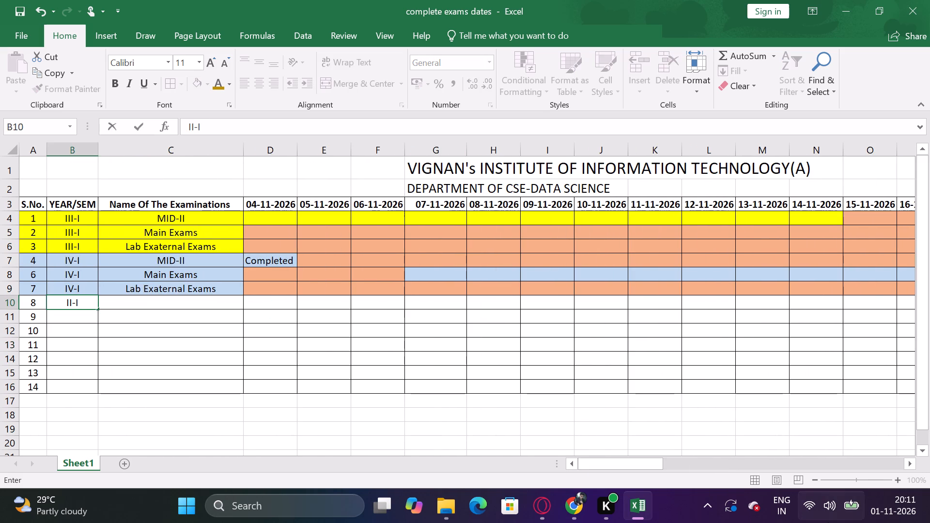
left_click(213, 363)
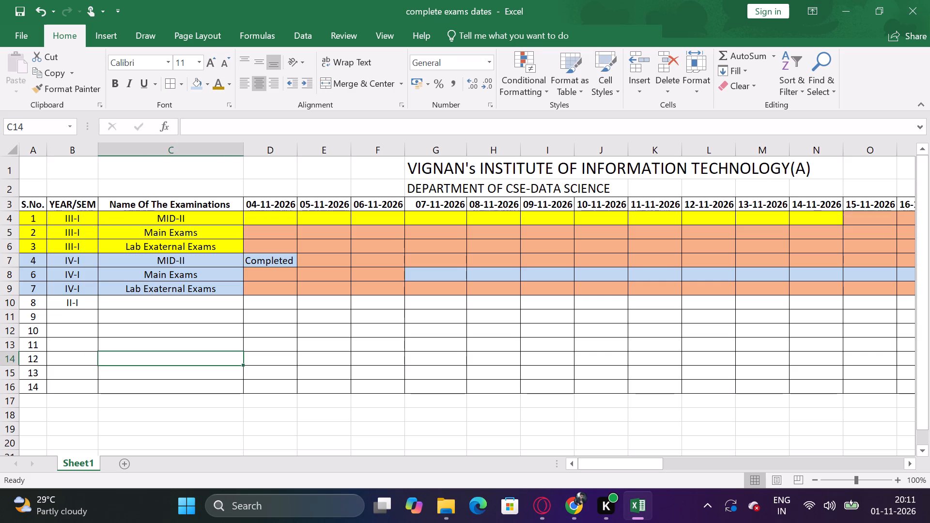
left_click(83, 306)
left_click_drag(95, 308, 97, 318)
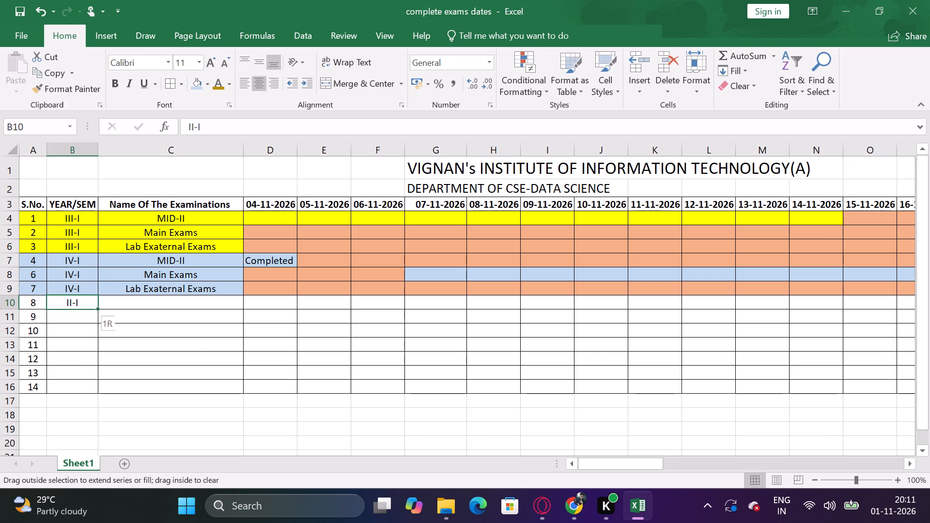
left_click_drag(97, 318, 97, 335)
left_click(263, 419)
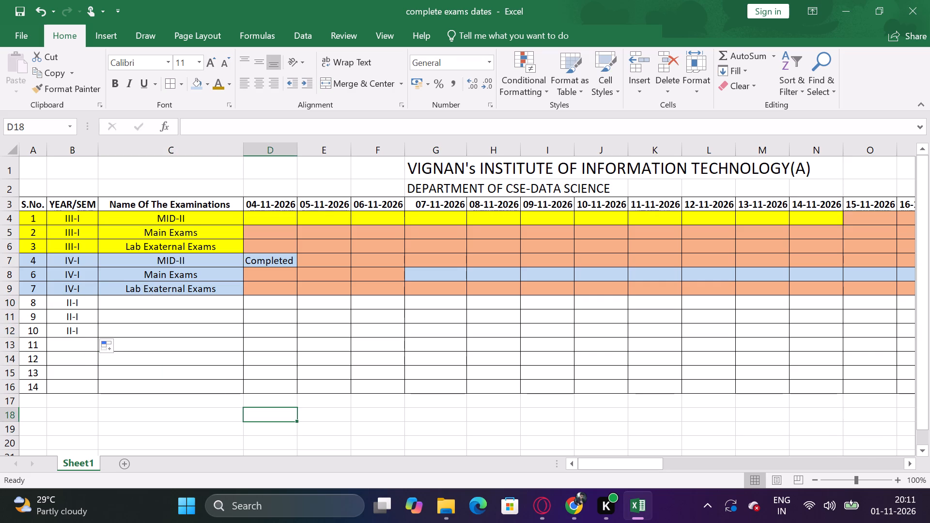
Copy the three IV-I examination names (C7:C9) into the II-I rows for S.No. 8 to 10 (C10:C12).
left_click_drag(188, 261, 191, 289)
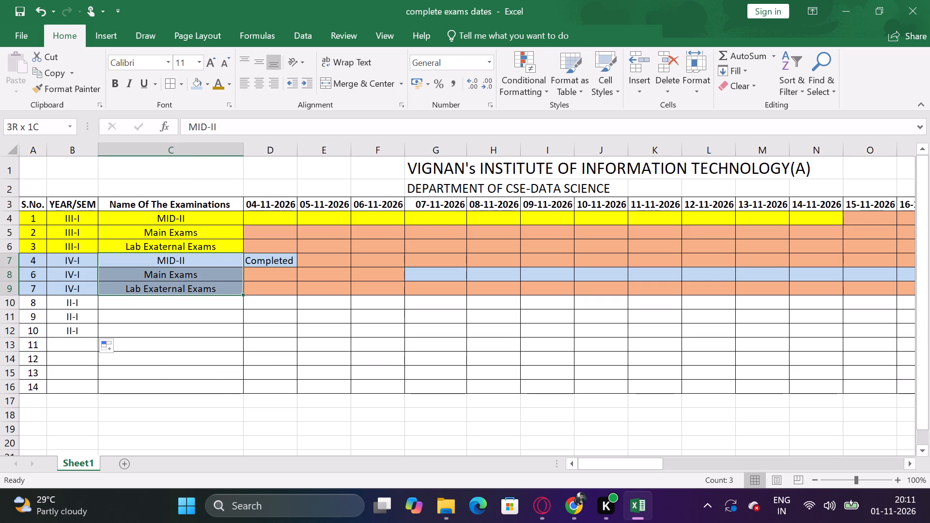
key("ctrl+c")
left_click(166, 307)
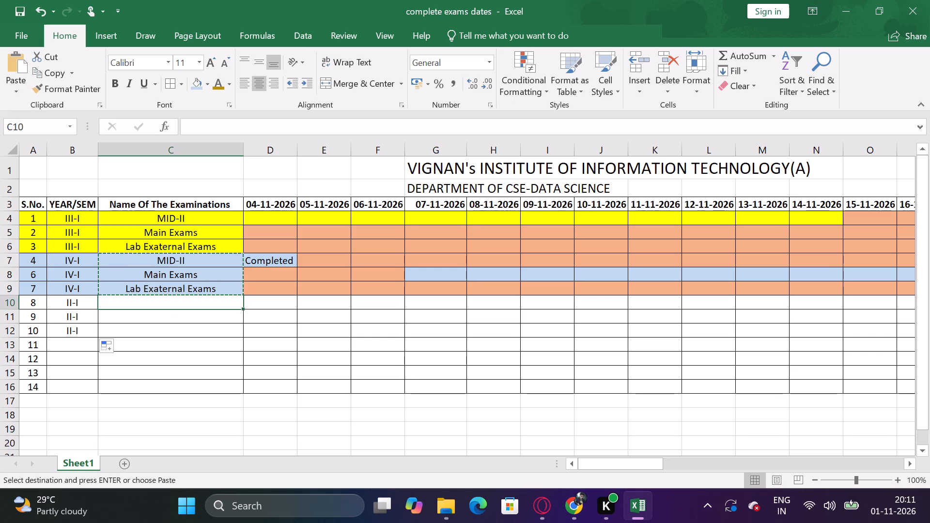
key("ctrl+v")
left_click(183, 392)
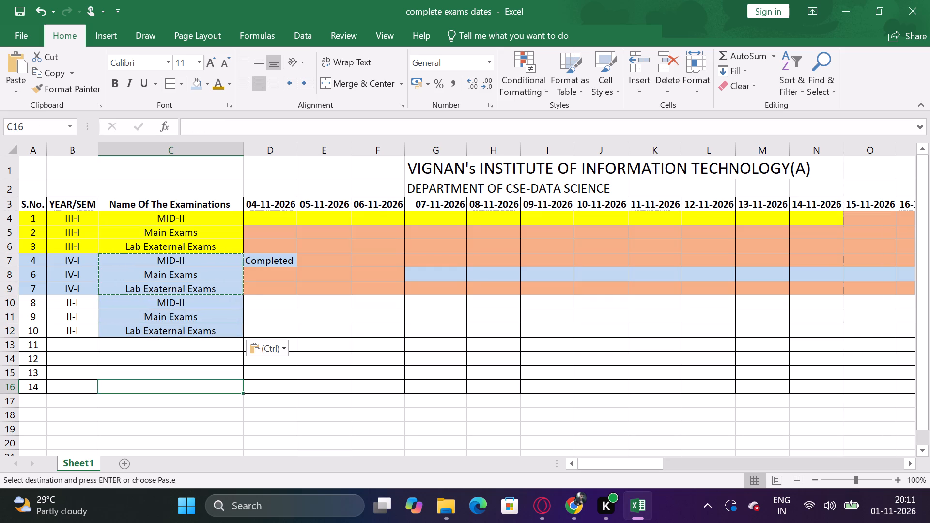
Fill the S.No., YEAR/SEM and examination name cells of the II-I rows (A10:C12) with standard Light Green.
left_click_drag(34, 302, 175, 331)
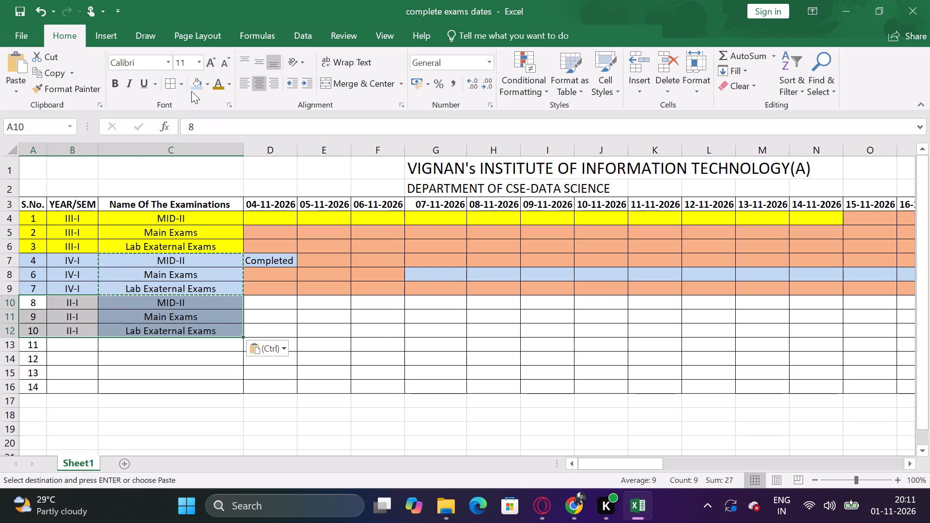
left_click(207, 83)
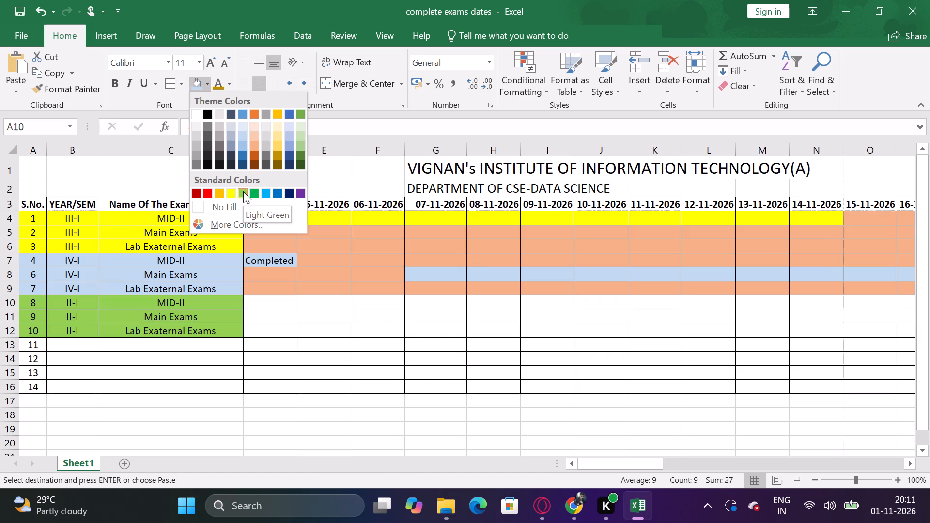
left_click(243, 191)
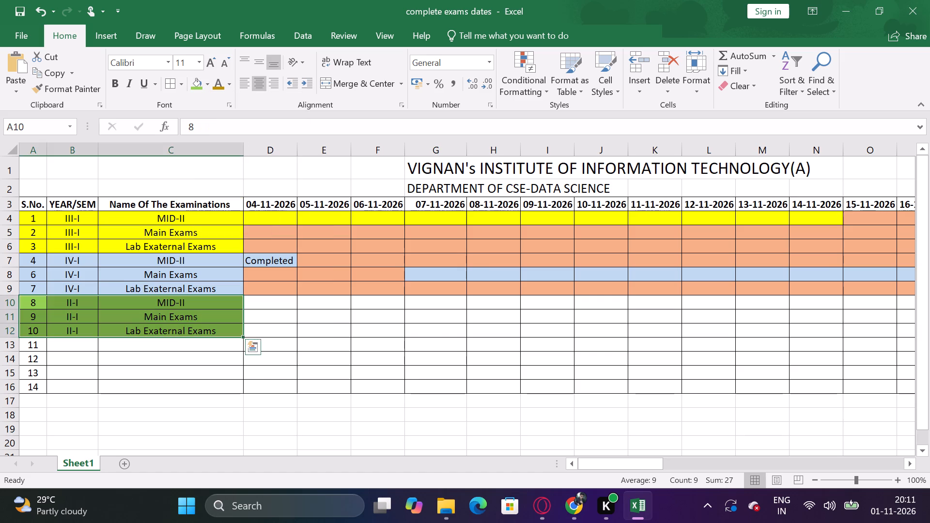
left_click(393, 382)
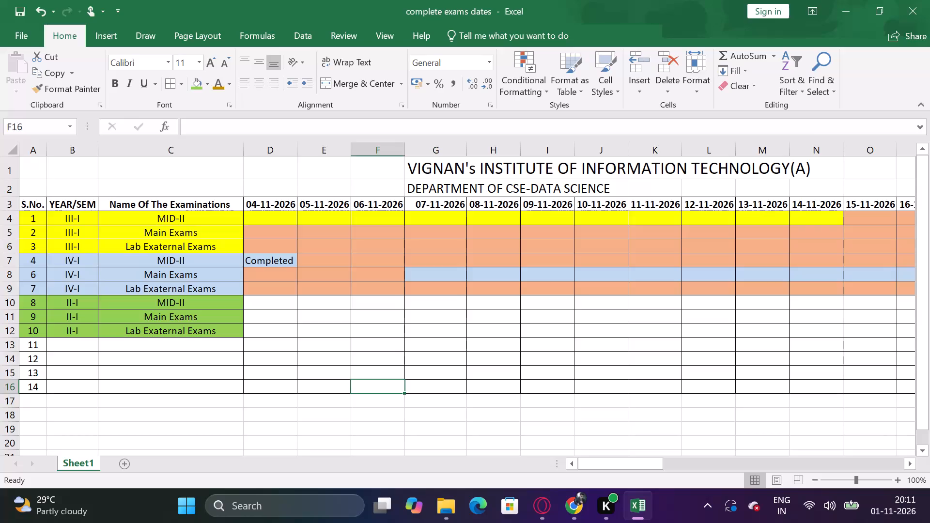
Enter I-I in the YEAR/SEM column for S.No. 11 and fill it down through S.No. 14 (B13:B16).
left_click(73, 347)
key("shift+i")
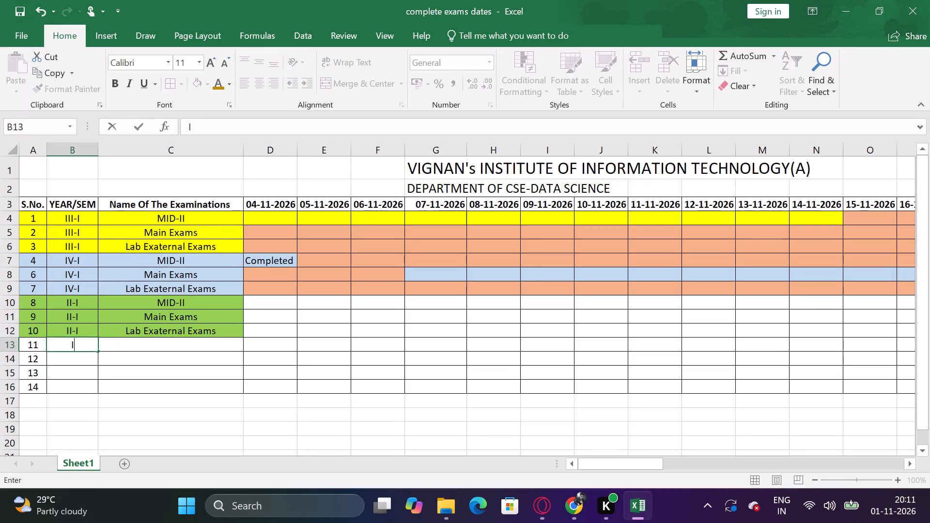
type("-I")
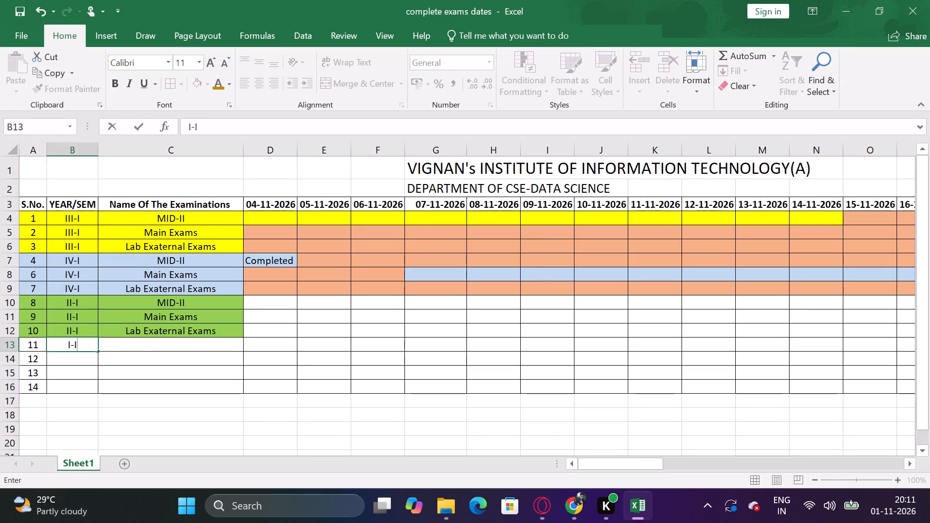
left_click(118, 390)
left_click(83, 344)
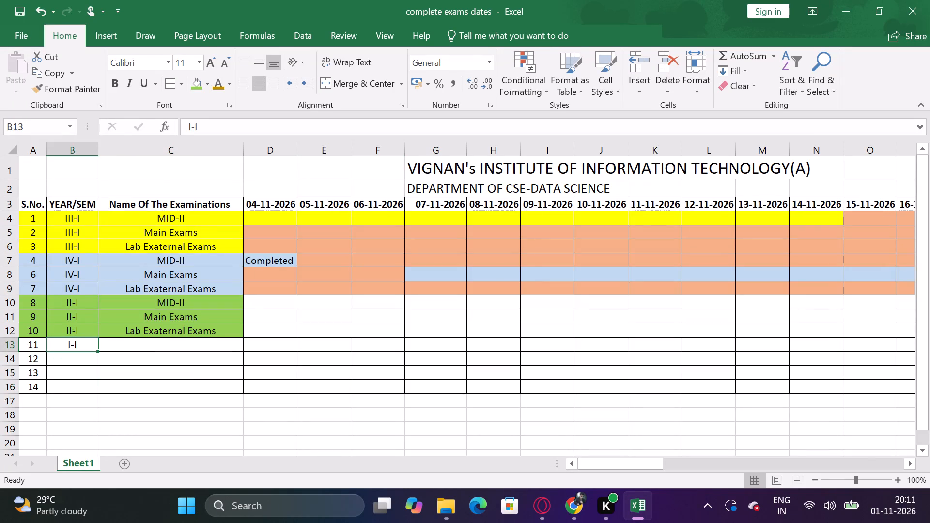
left_click_drag(97, 352, 95, 397)
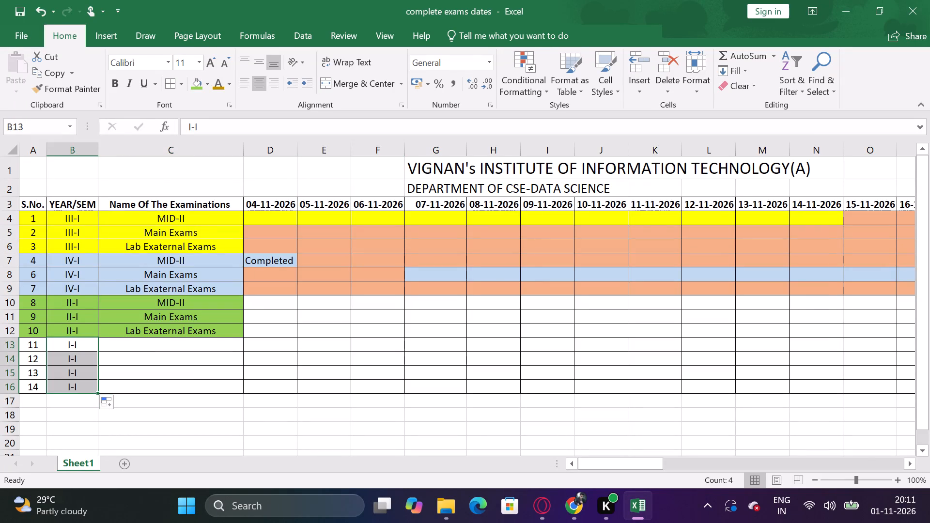
Copy the three II-I examination names (C10:C12) into the I-I rows for S.No. 12 to 14 (C14:C16).
left_click_drag(162, 304, 164, 332)
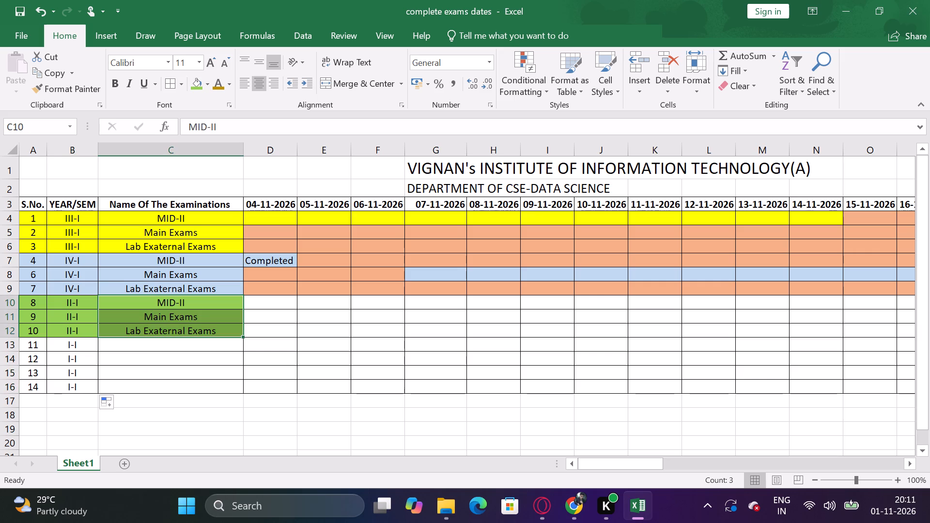
key("ctrl+c")
left_click(150, 360)
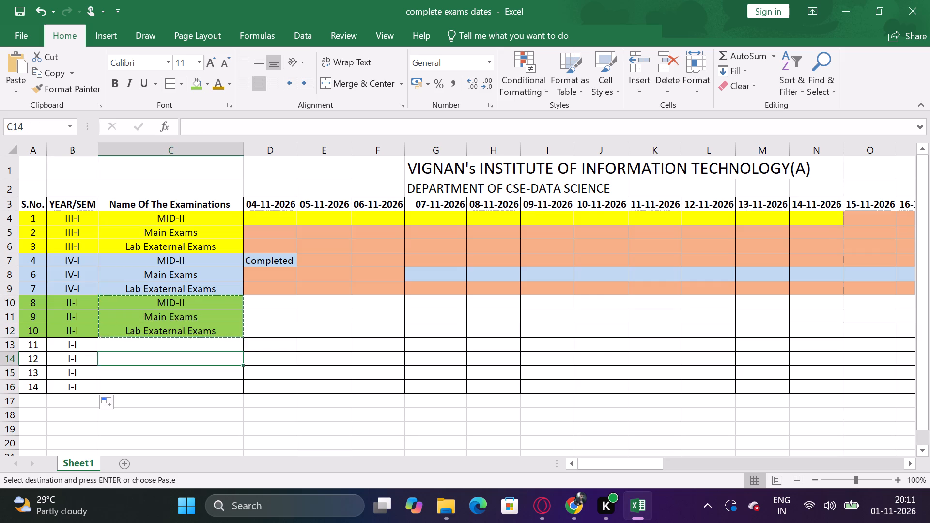
key("ctrl+v")
Copy the I-I MID-II name from C14 into C13 for S.No. 11 and change it to MID-I.
left_click(165, 357)
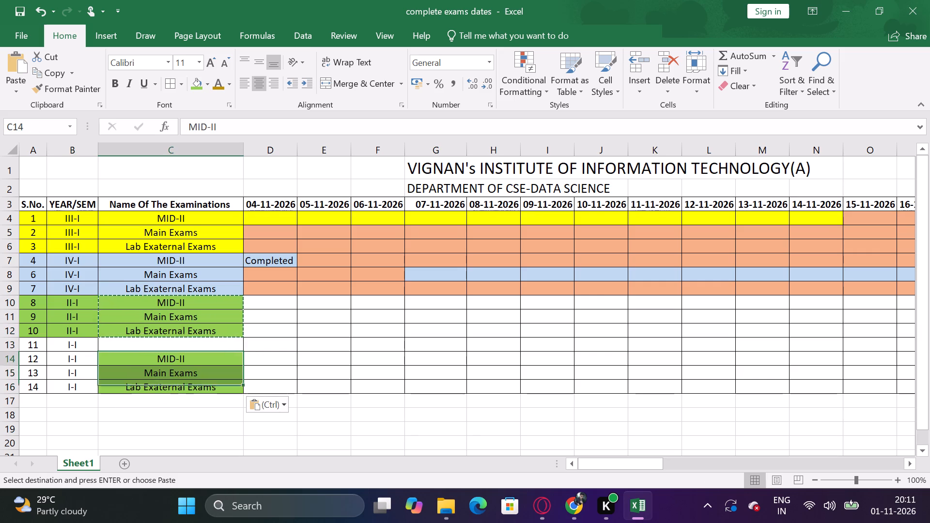
key("ctrl+c")
left_click(156, 344)
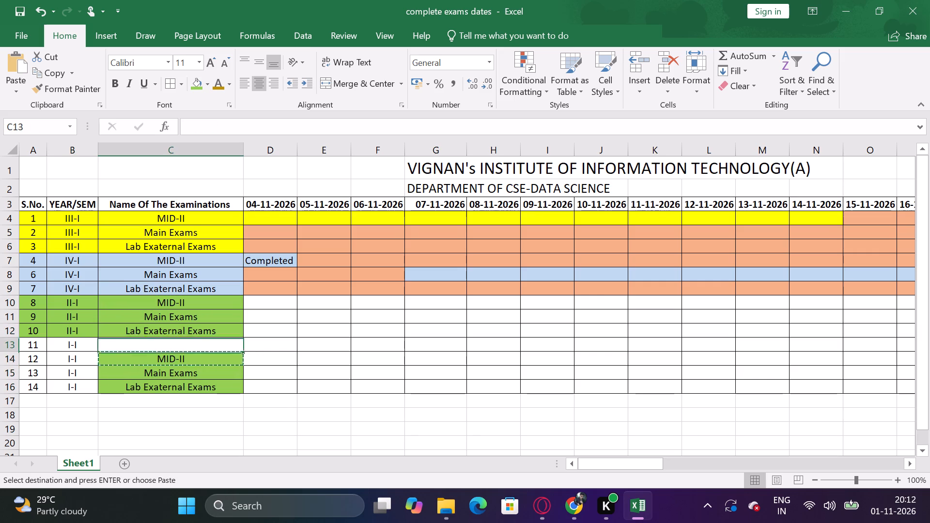
key("ctrl+v")
left_click(168, 369, "ctrl")
double_click(188, 346)
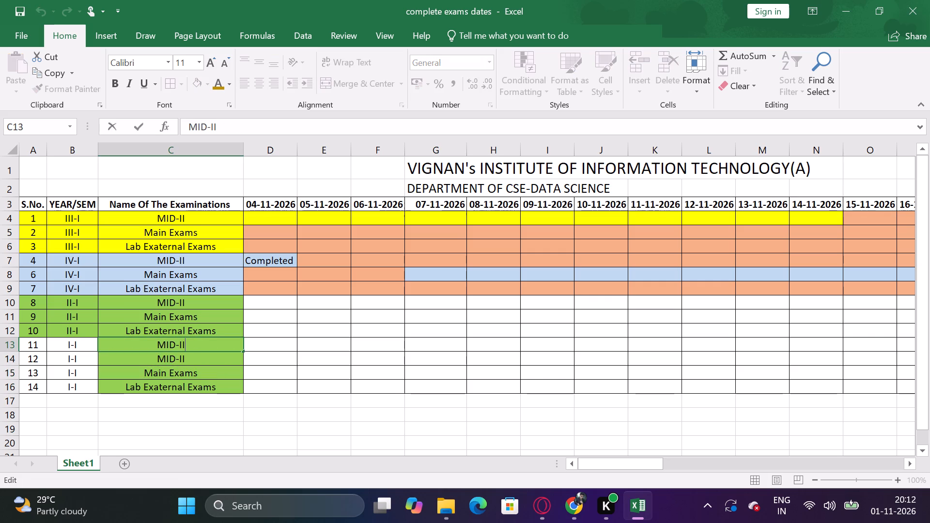
key("BackSpace")
left_click(311, 409)
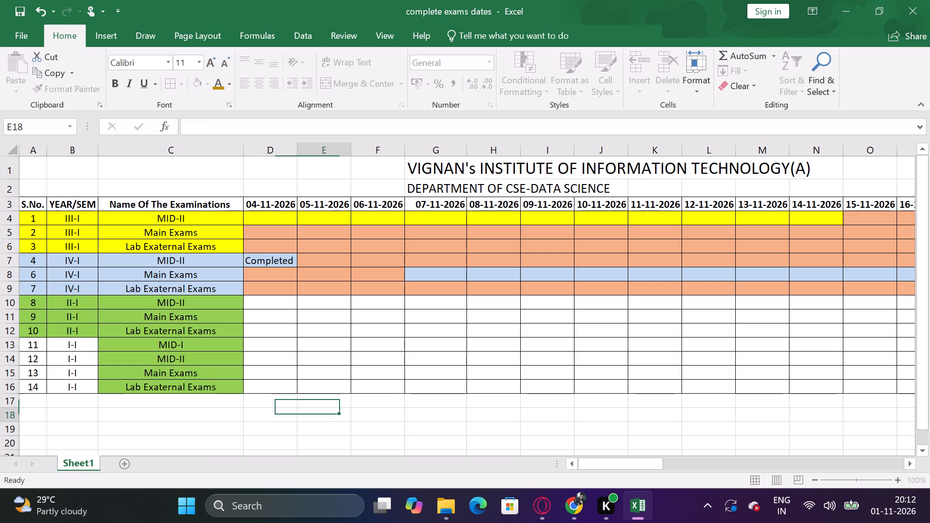
Fill the label cells of the I-I rows (A13:C16) with Light Gray, Background 2, Darker 10%.
left_click_drag(35, 346, 191, 390)
left_click(207, 83)
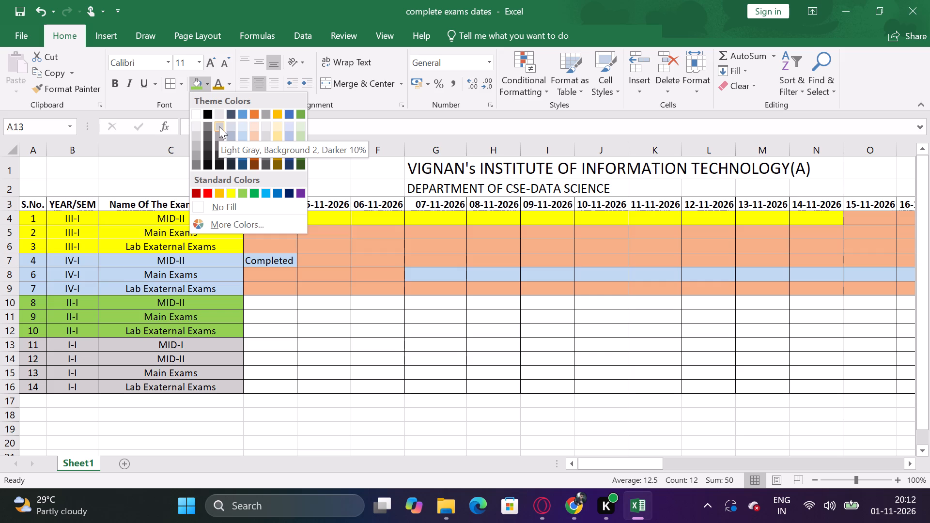
left_click(219, 126)
left_click(342, 364)
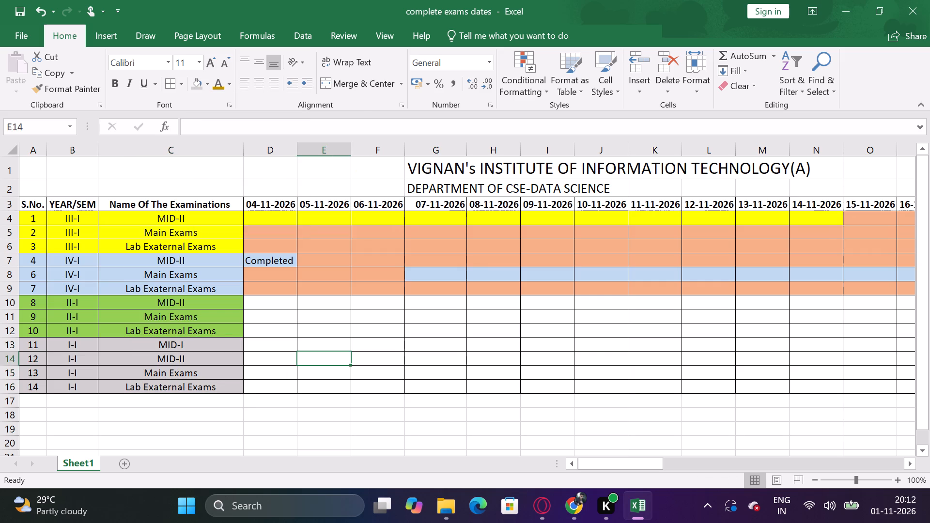
Save the workbook.
left_click(16, 34)
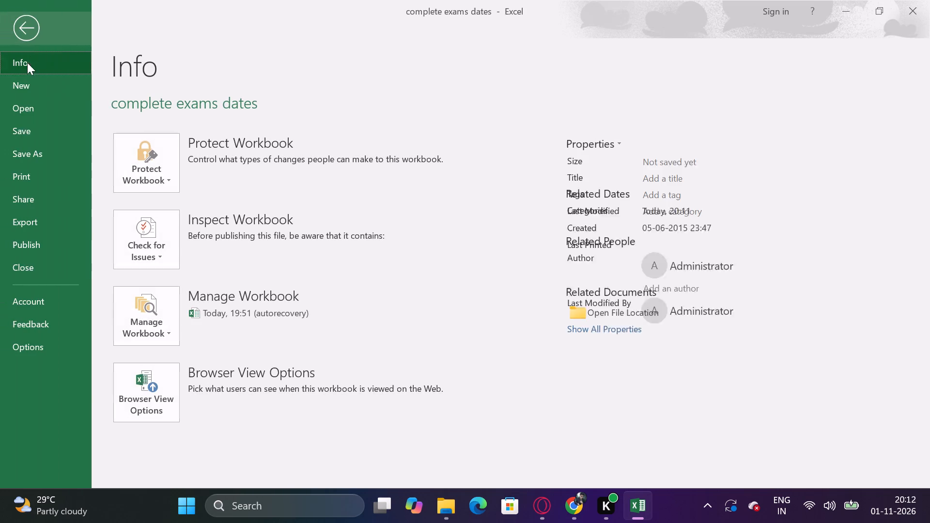
left_click(20, 131)
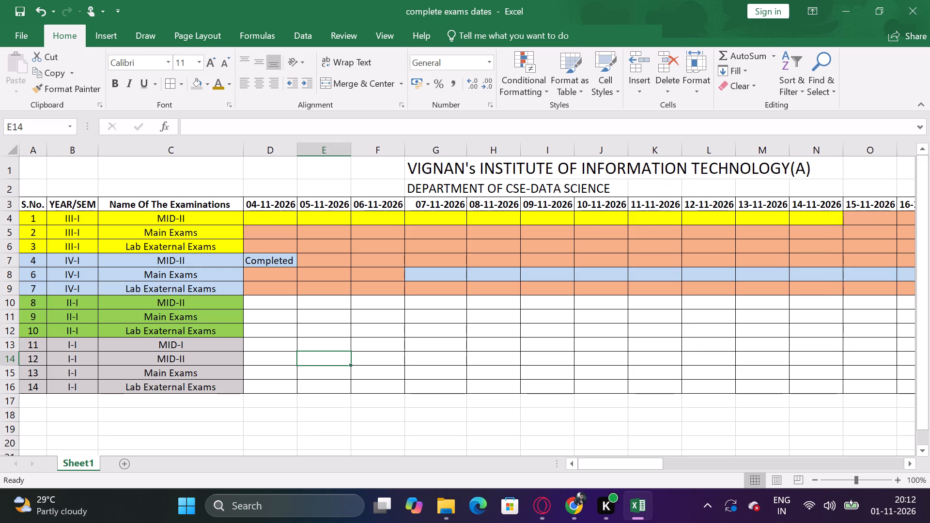
left_click(398, 429)
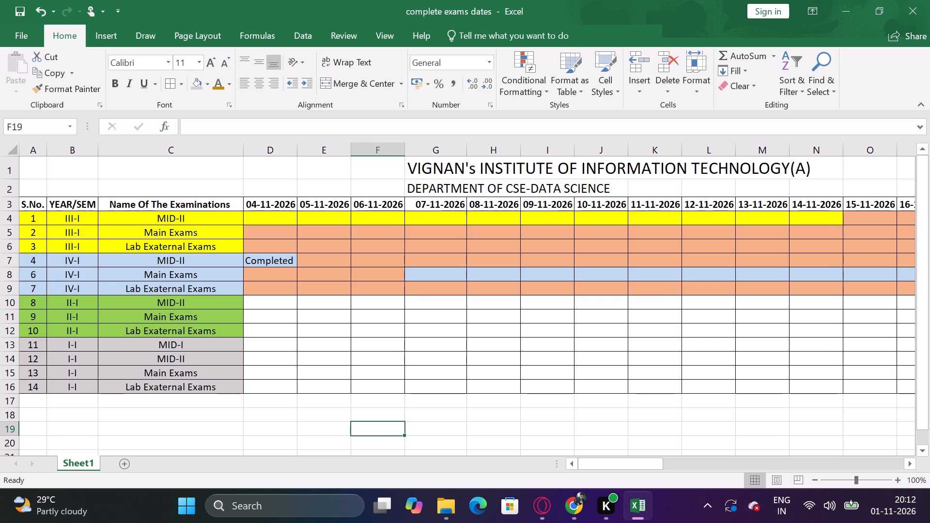
left_click(15, 33)
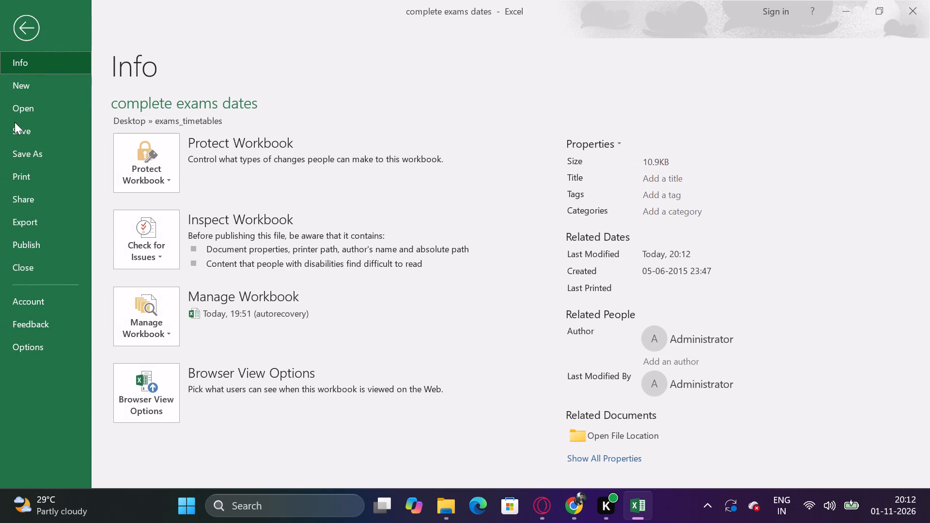
left_click(15, 127)
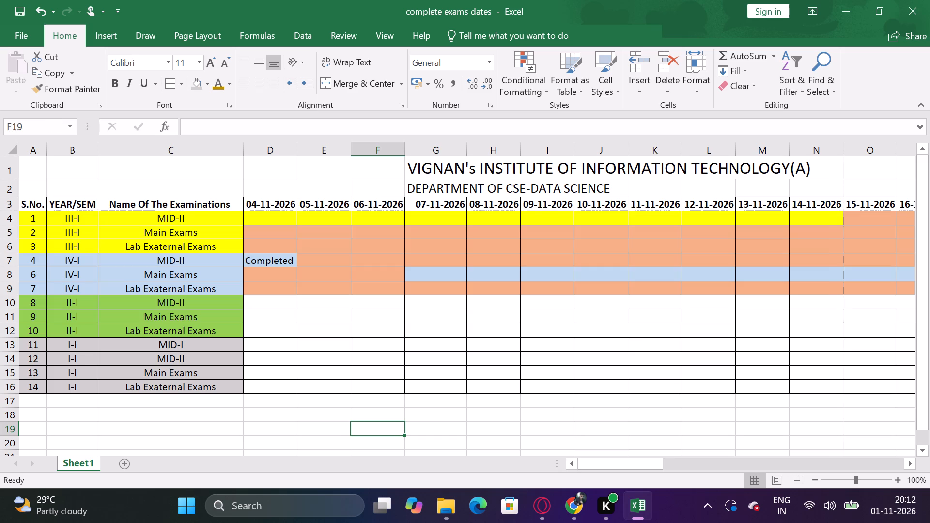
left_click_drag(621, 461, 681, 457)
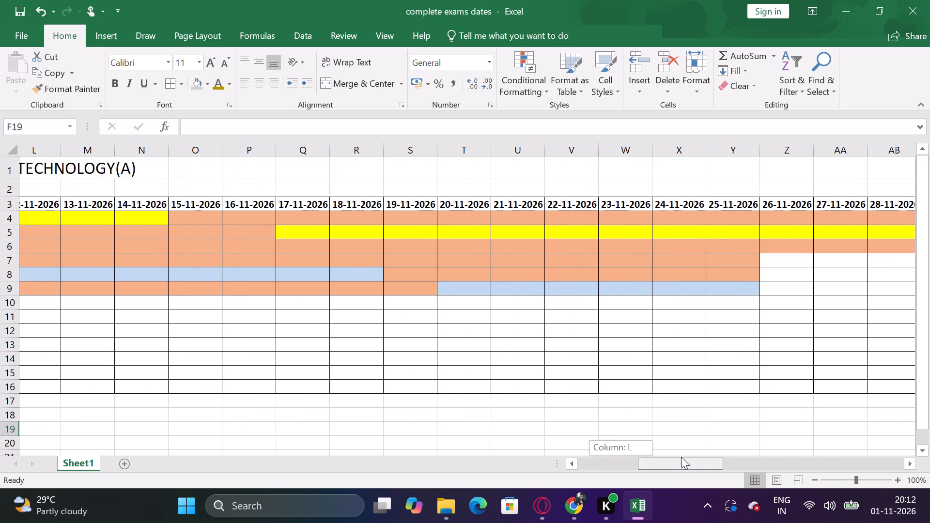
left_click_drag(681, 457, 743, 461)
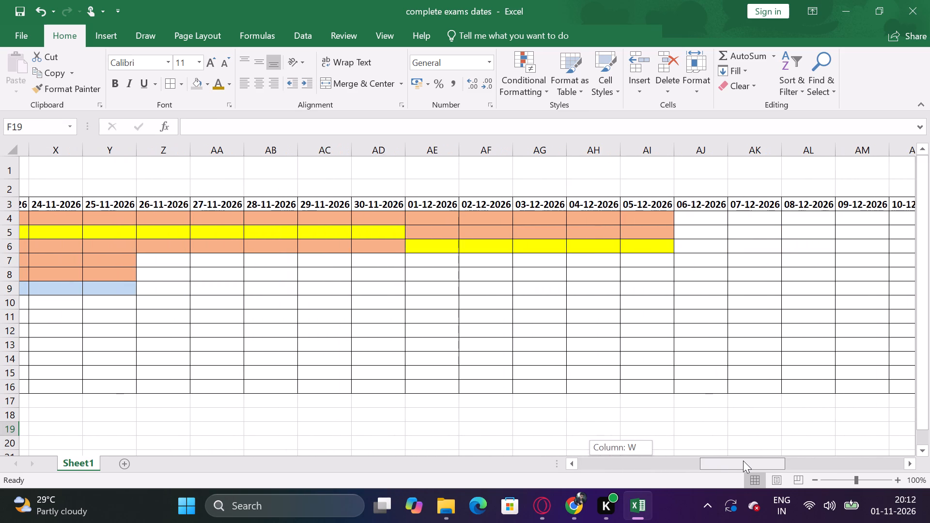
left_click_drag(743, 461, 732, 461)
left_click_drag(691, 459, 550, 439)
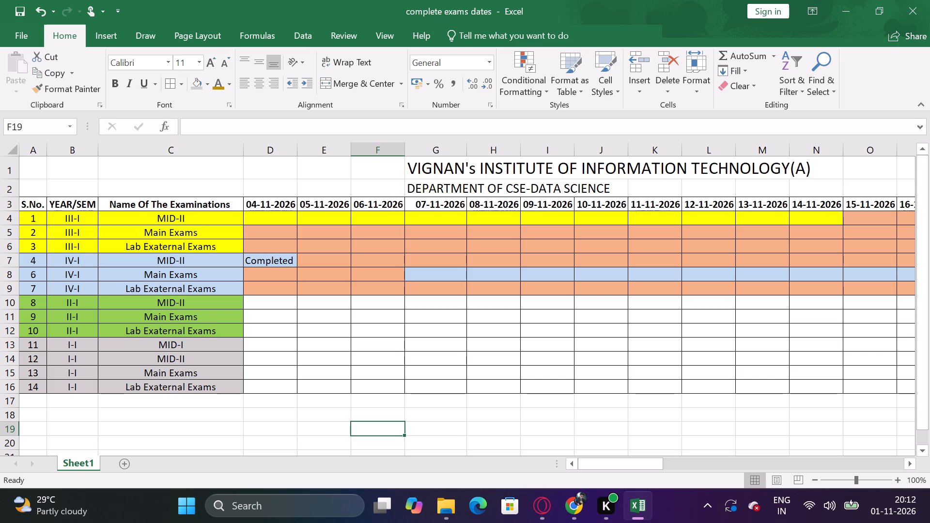
Merge and centre the VIGNAN's INSTITUTE OF INFORMATION TECHNOLOGY(A) title across E1:O1.
left_click_drag(363, 168, 854, 181)
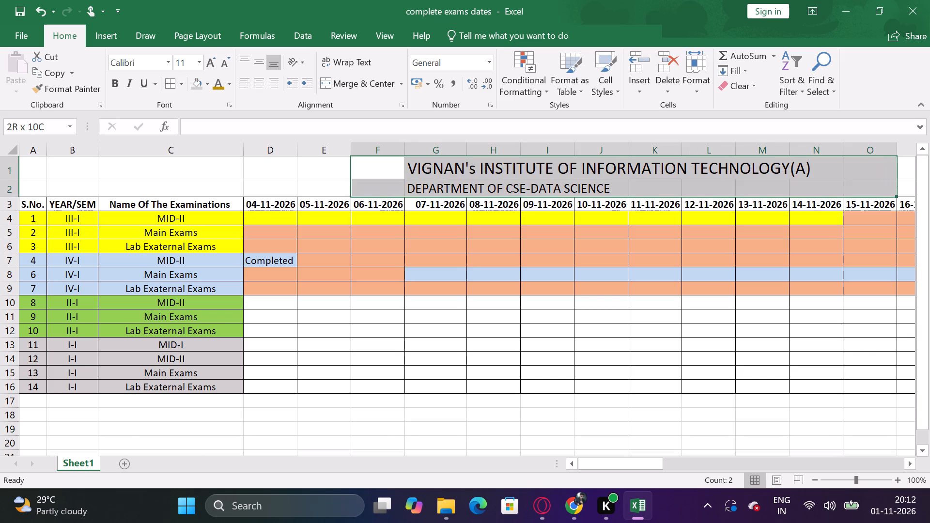
left_click_drag(854, 181, 855, 167)
left_click_drag(262, 173, 529, 168)
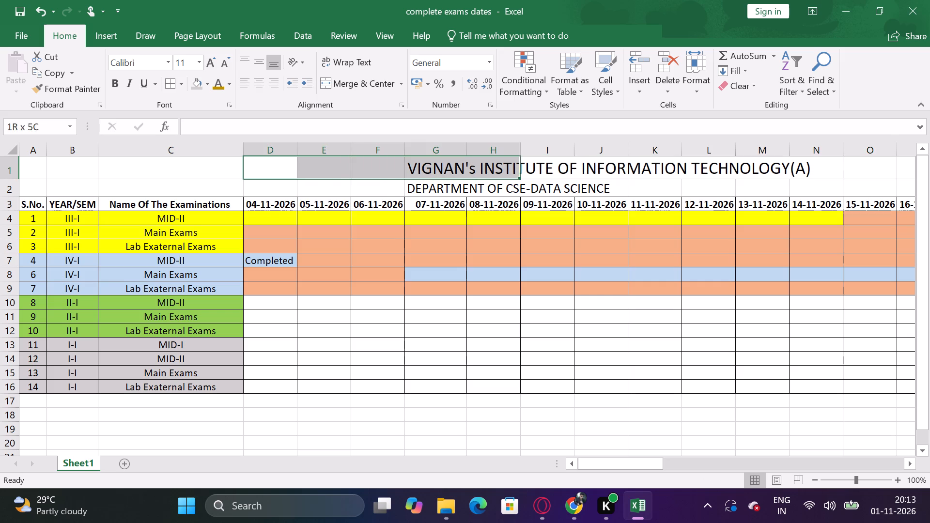
left_click_drag(529, 168, 884, 175)
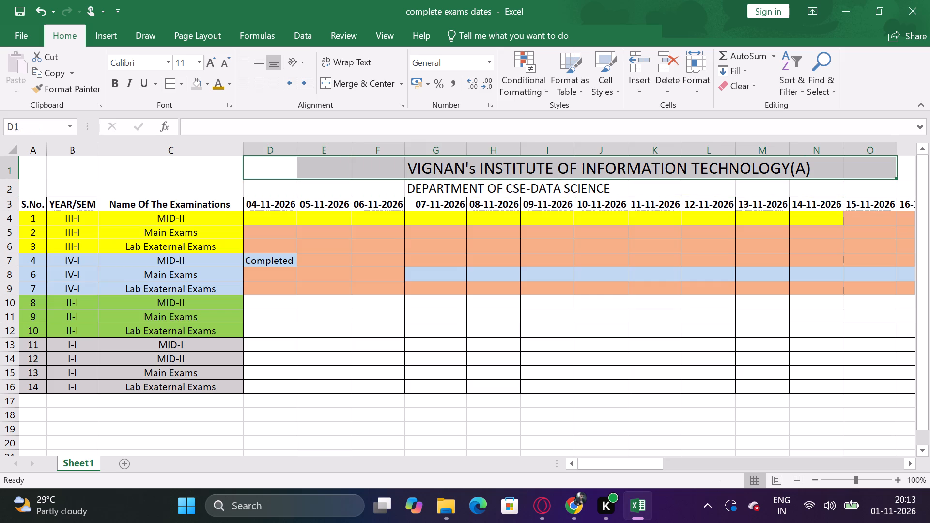
left_click(321, 166)
left_click_drag(321, 166, 600, 168)
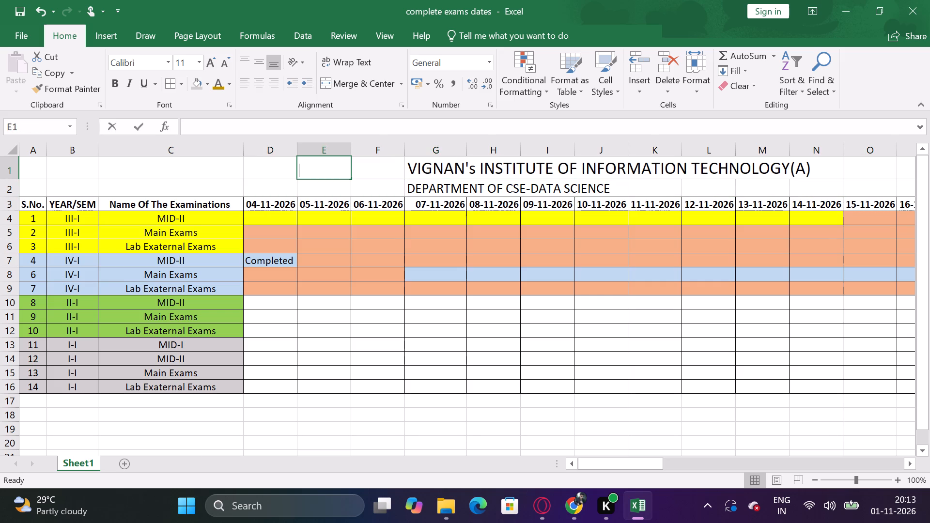
left_click(341, 186)
left_click_drag(329, 172, 646, 177)
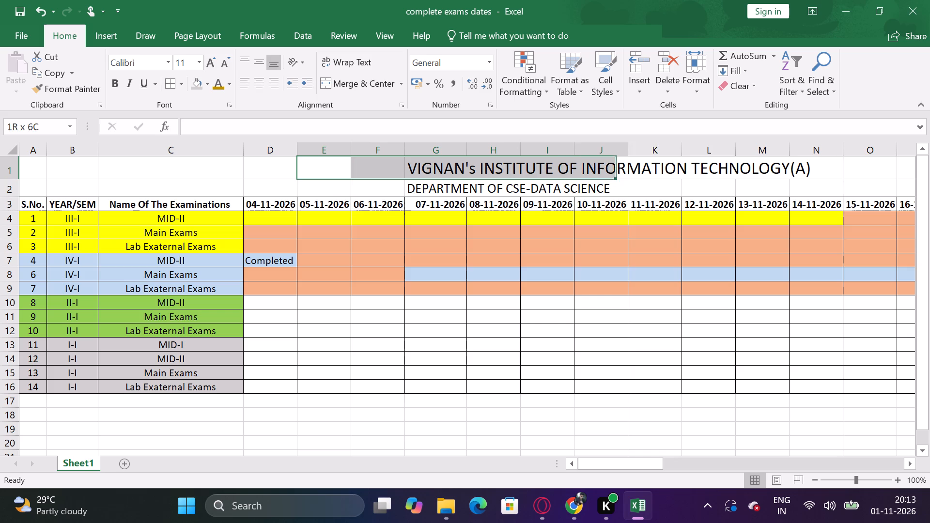
left_click_drag(646, 177, 867, 166)
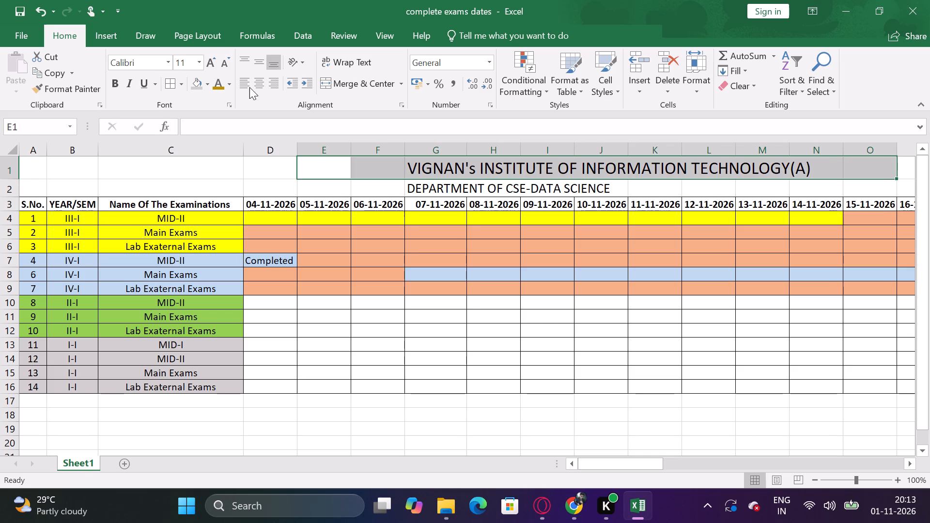
left_click(362, 88)
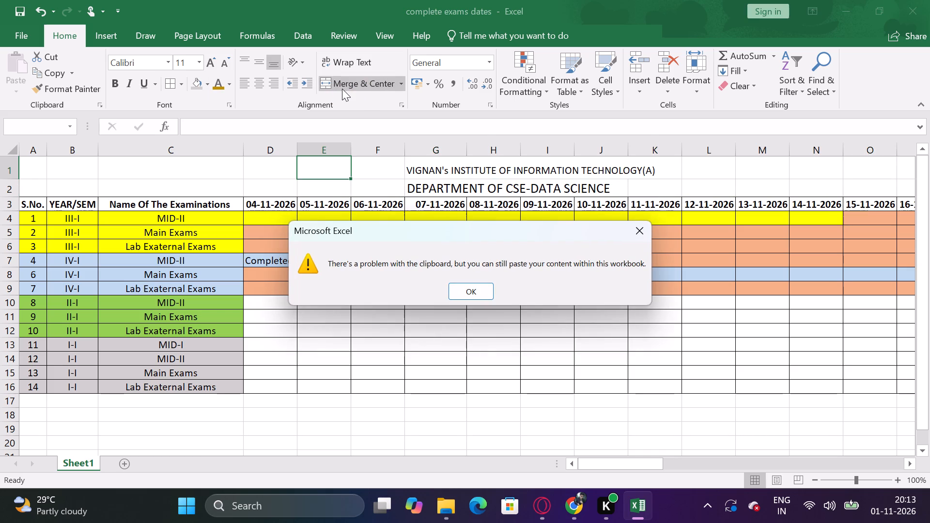
left_click(465, 294)
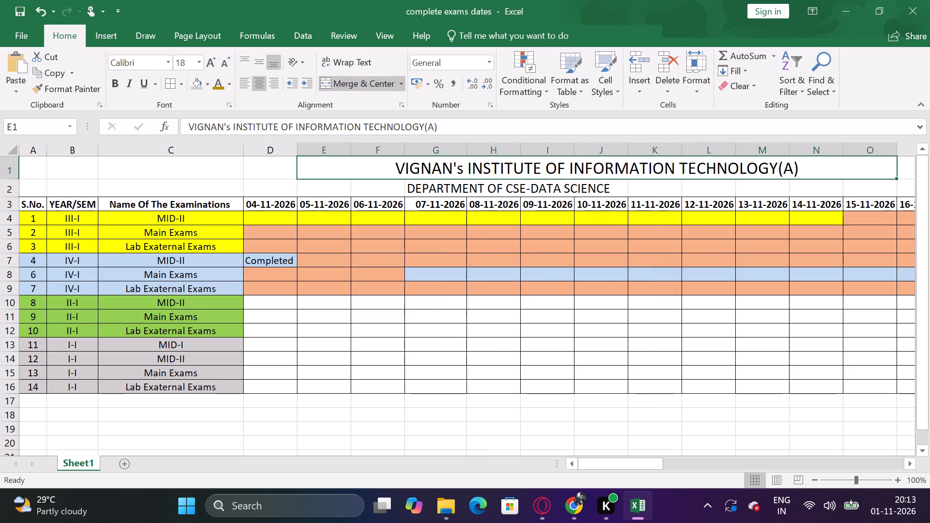
Set the font size of the VIGNAN's INSTITUTE OF INFORMATION TECHNOLOGY(A) title in row 1 to 22.
left_click(201, 58)
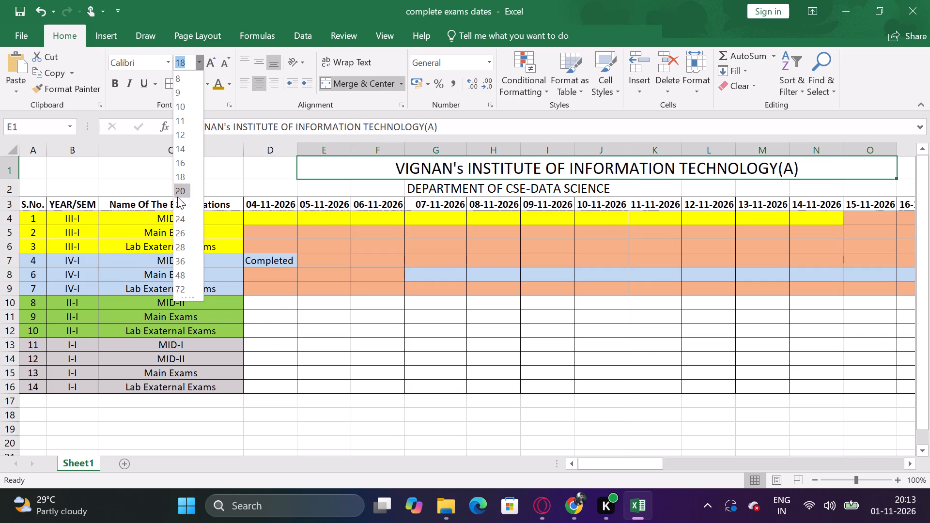
left_click(177, 200)
left_click(590, 335)
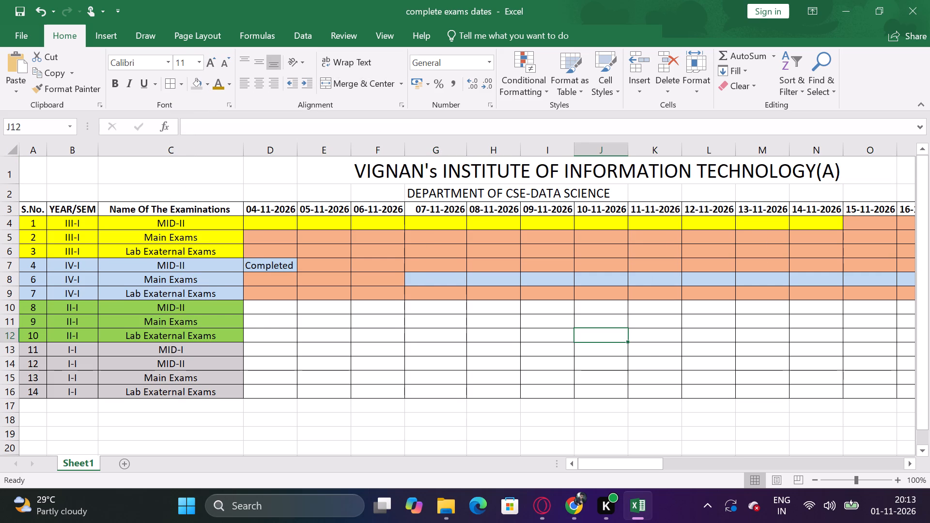
Merge and centre the DEPARTMENT OF CSE-DATA SCIENCE title across E2:O2.
left_click_drag(317, 190, 857, 191)
left_click(350, 82)
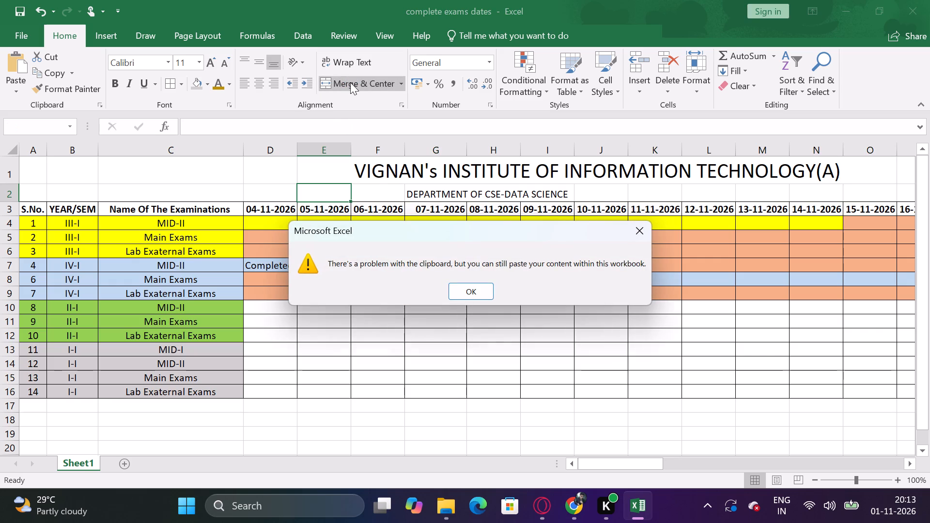
left_click(462, 290)
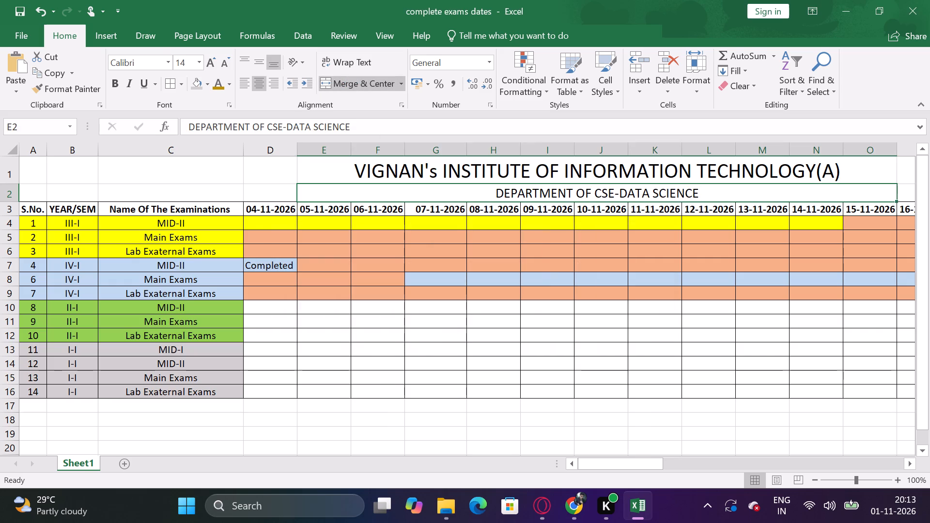
Set the font size of the DEPARTMENT OF CSE-DATA SCIENCE title in row 2 to 16.
left_click(197, 61)
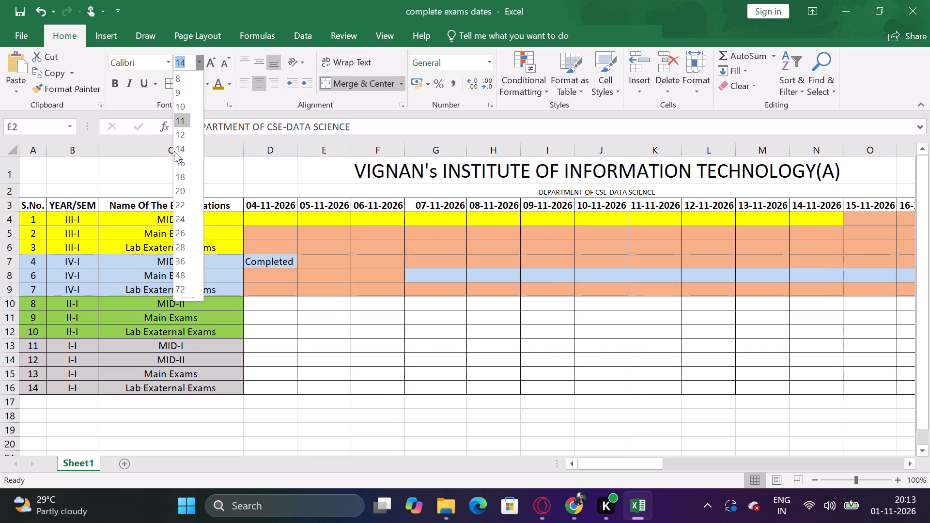
left_click(179, 160)
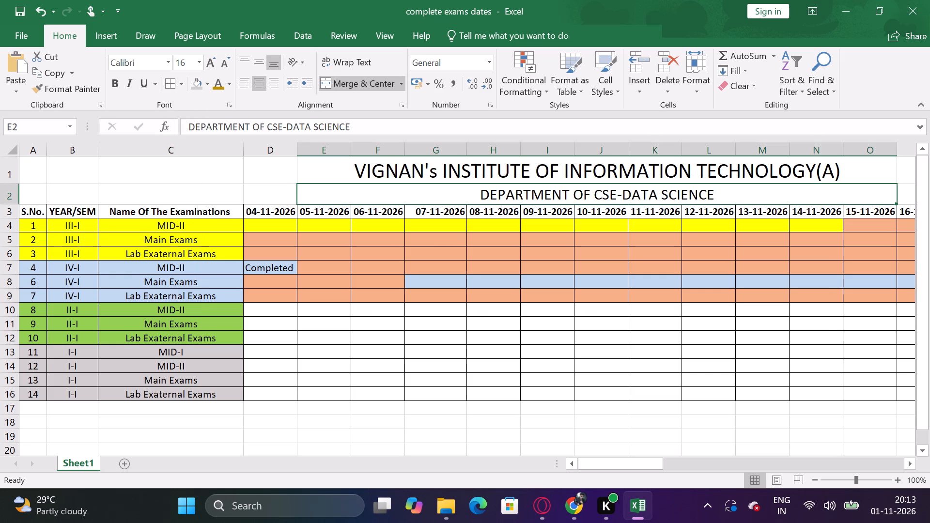
left_click(566, 389)
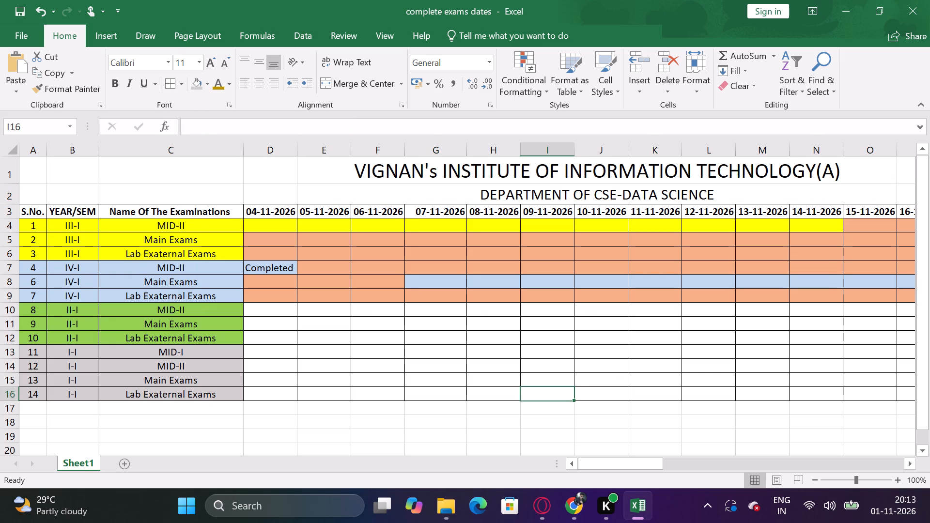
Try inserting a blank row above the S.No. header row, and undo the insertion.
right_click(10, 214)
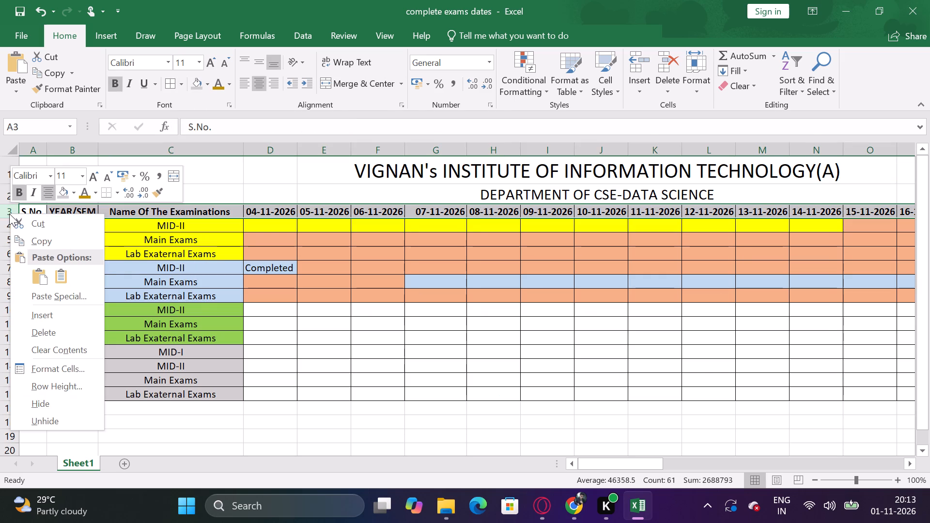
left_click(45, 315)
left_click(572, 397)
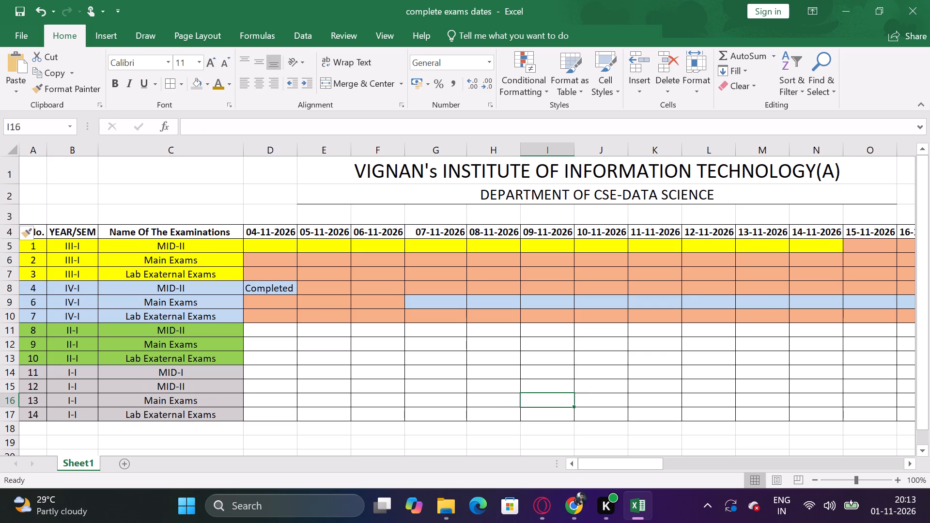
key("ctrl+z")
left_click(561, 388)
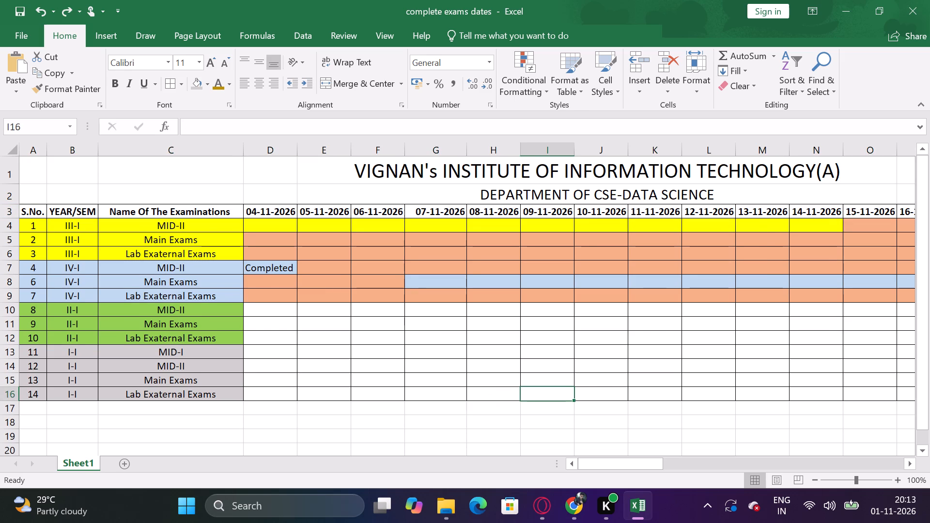
Save the workbook.
left_click(19, 33)
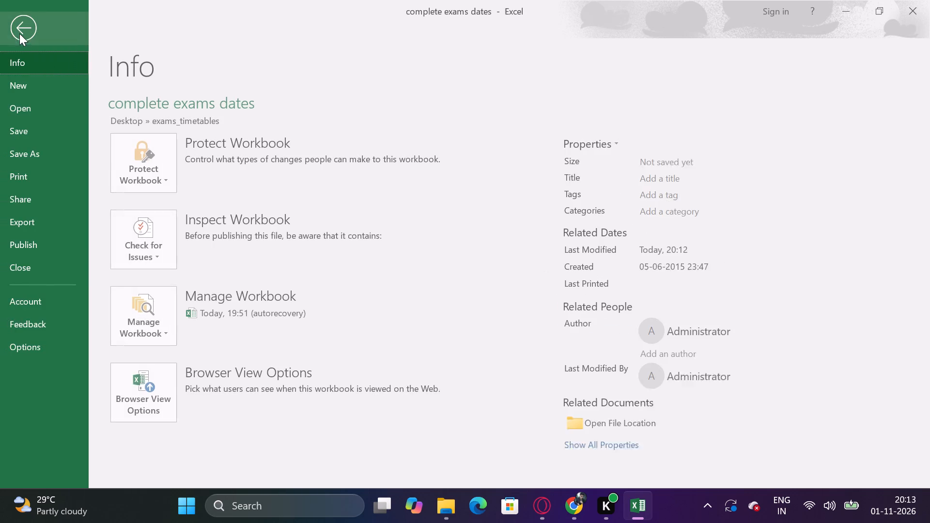
left_click(28, 130)
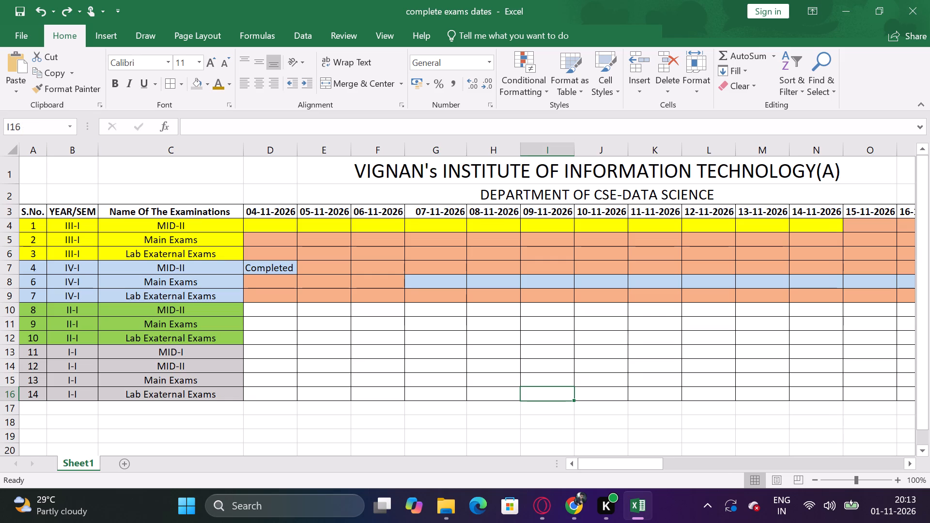
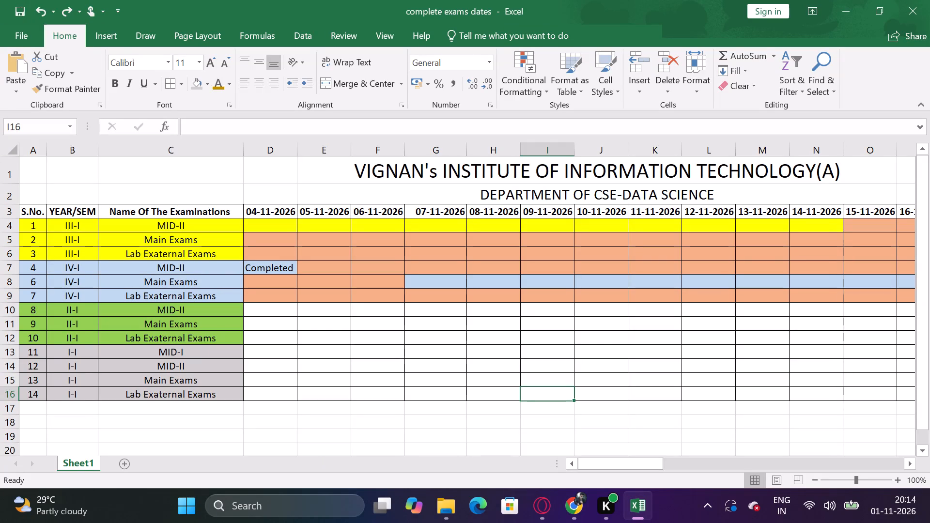
Examine the filled exam dates across the whole timetable, from 04-11-2026 through 31-12-2026.
left_click(605, 397)
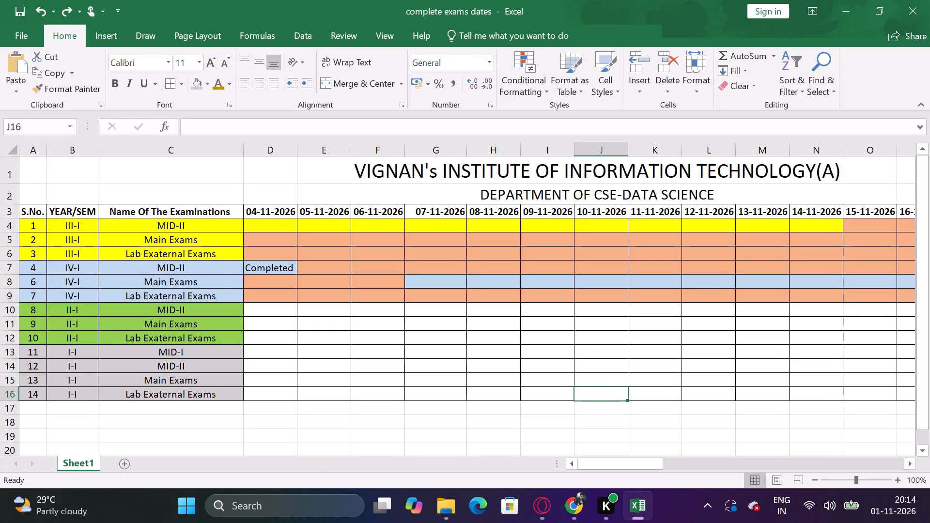
left_click_drag(596, 464, 719, 475)
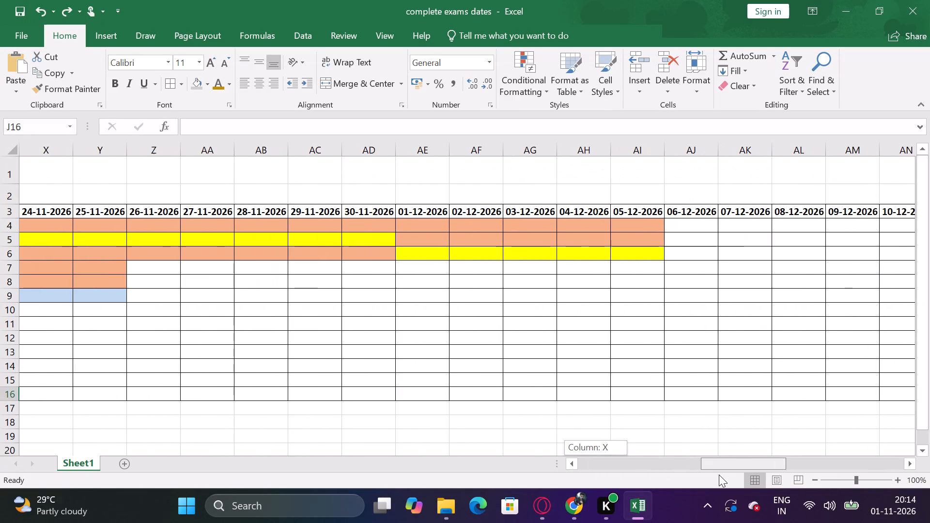
left_click_drag(719, 475, 897, 477)
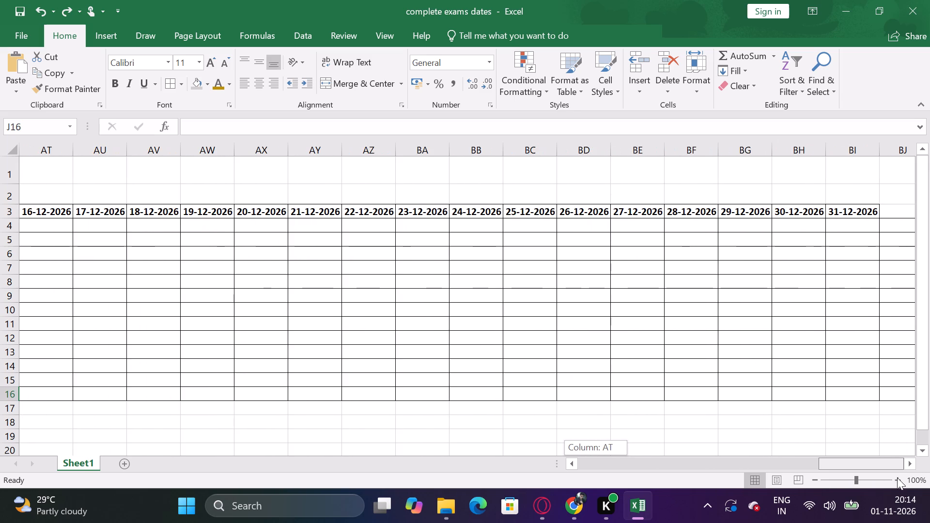
left_click_drag(897, 477, 549, 437)
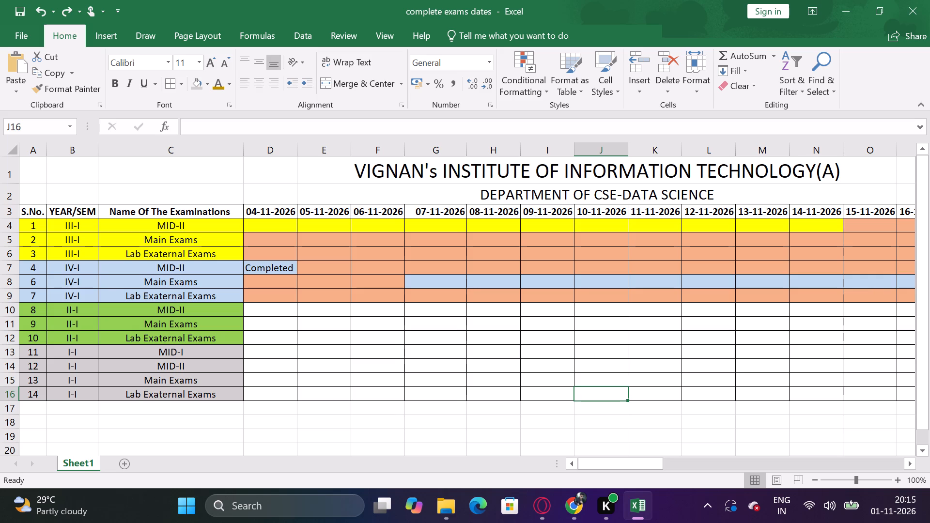
left_click_drag(595, 466, 603, 463)
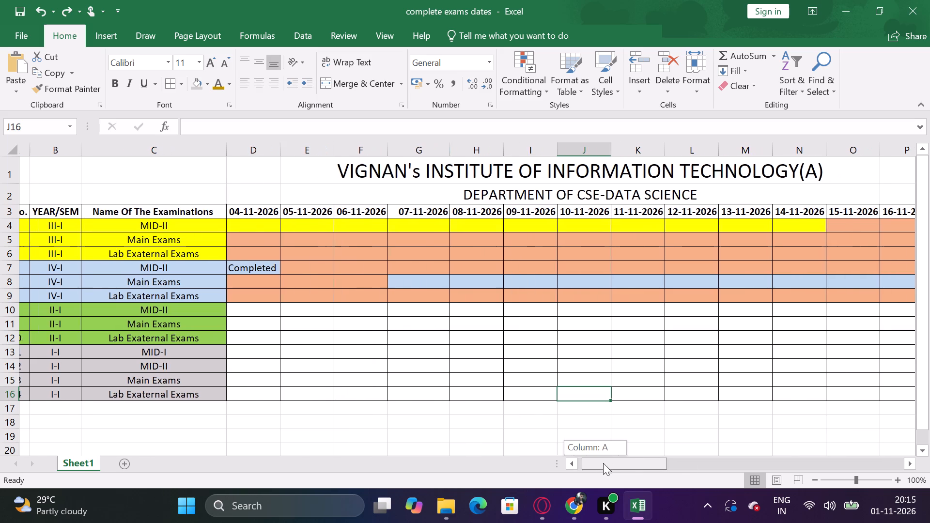
left_click_drag(603, 463, 716, 461)
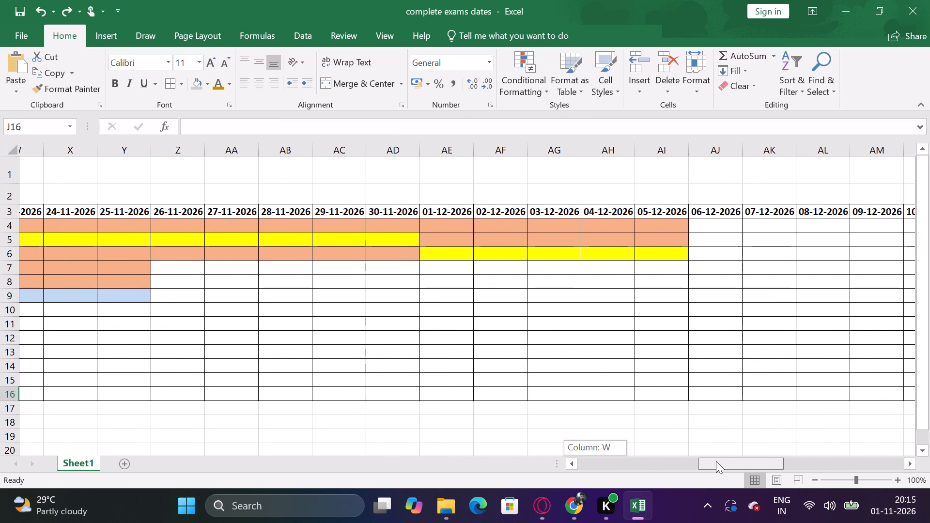
left_click_drag(716, 461, 694, 460)
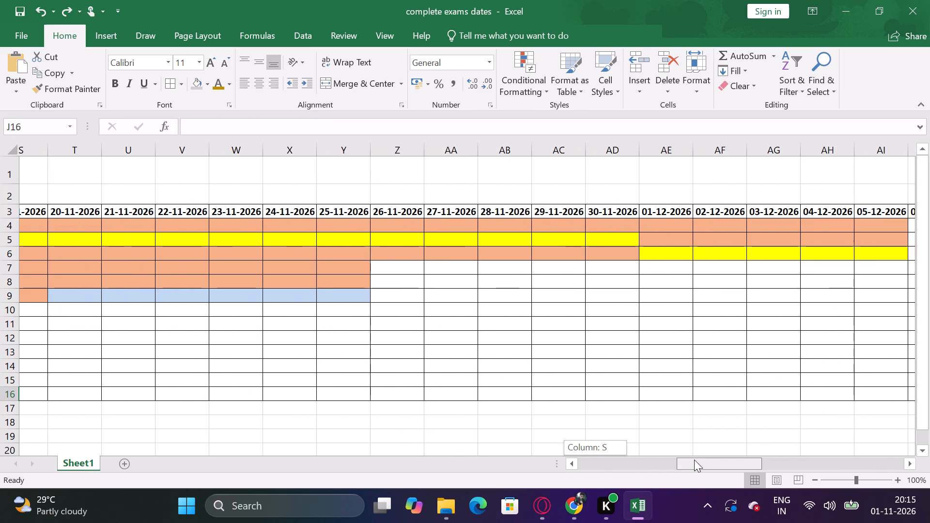
left_click_drag(694, 460, 628, 454)
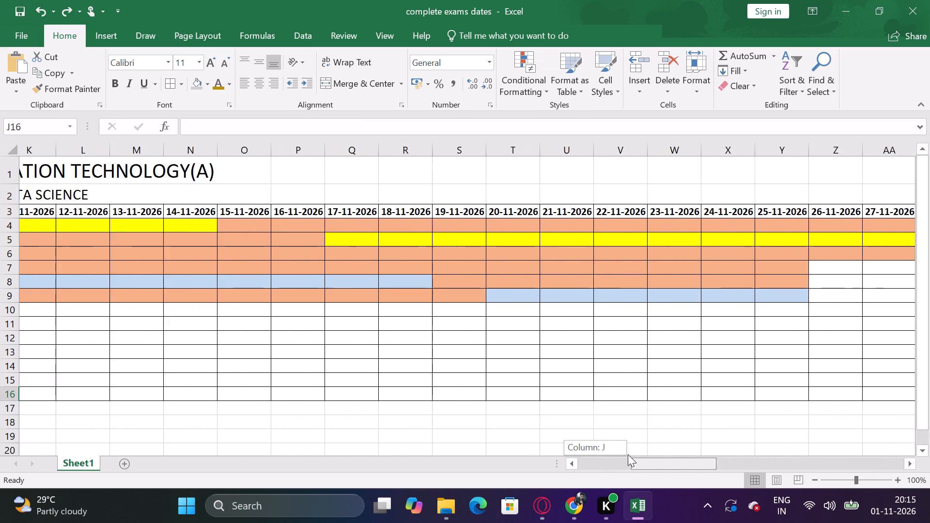
left_click_drag(628, 454, 579, 453)
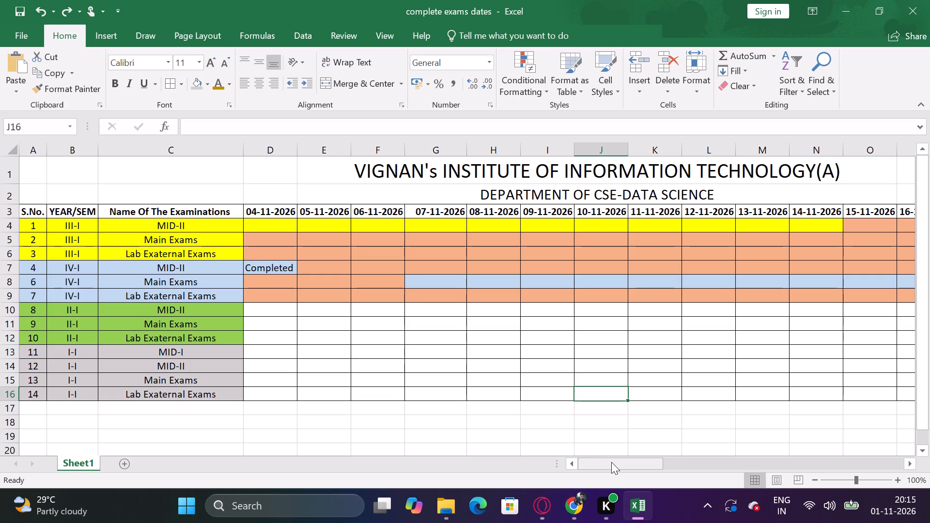
Fill the II-I MID-II row light green from 30-11-2026 to 05-12-2026.
left_click_drag(610, 462, 663, 463)
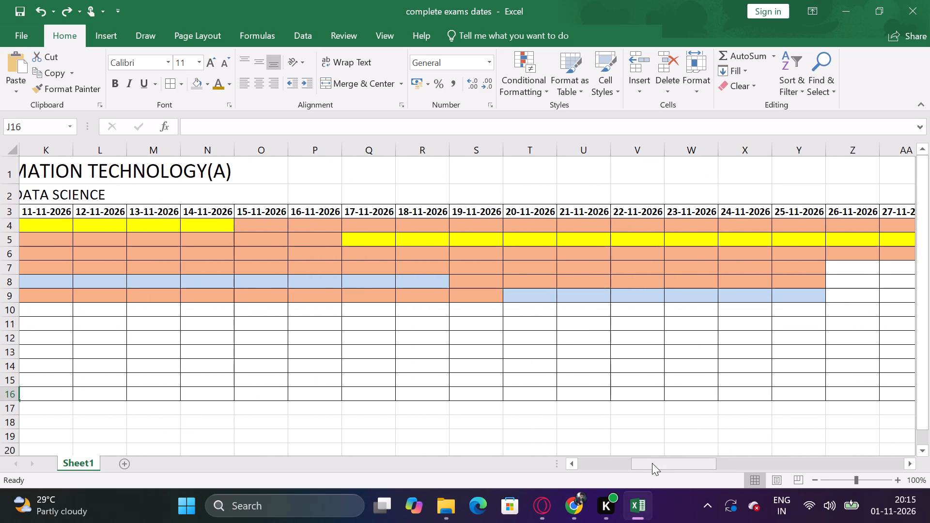
left_click_drag(652, 463, 679, 460)
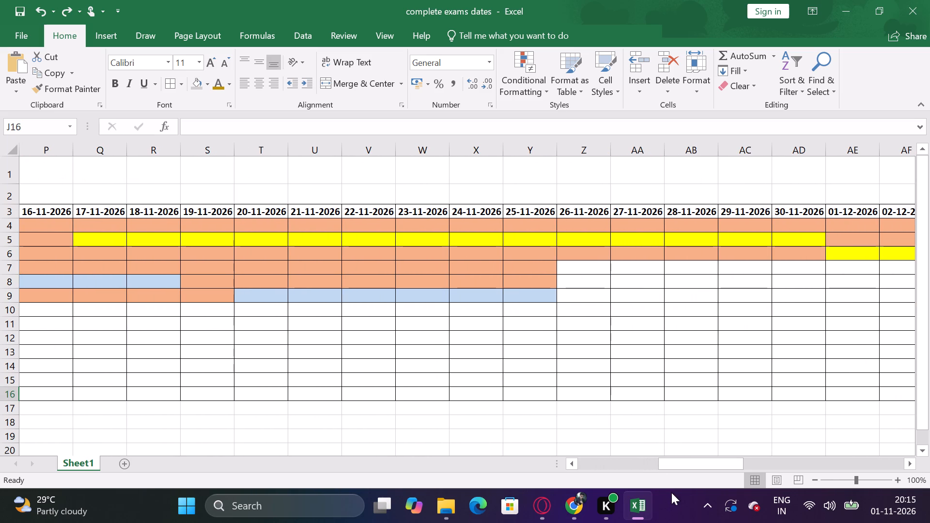
left_click_drag(686, 464, 708, 460)
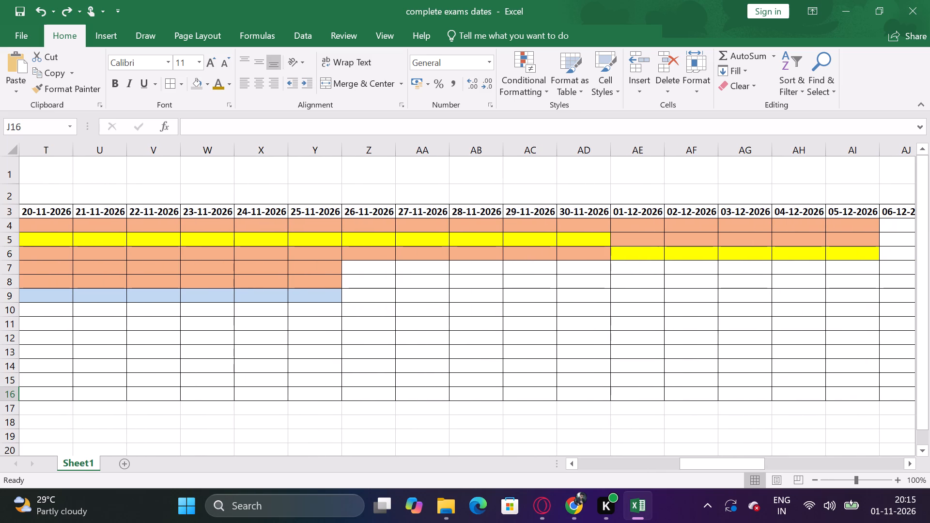
left_click(579, 310)
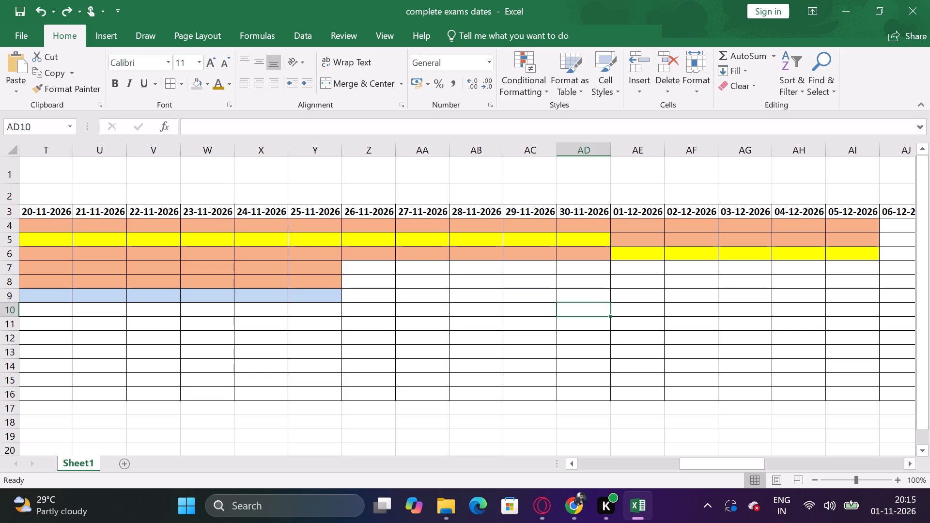
left_click_drag(586, 309, 732, 309)
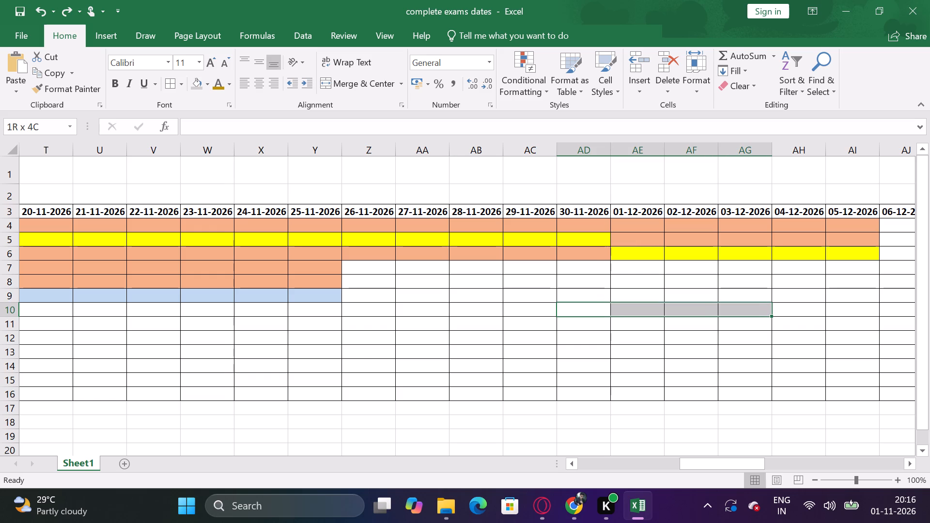
left_click_drag(732, 309, 722, 317)
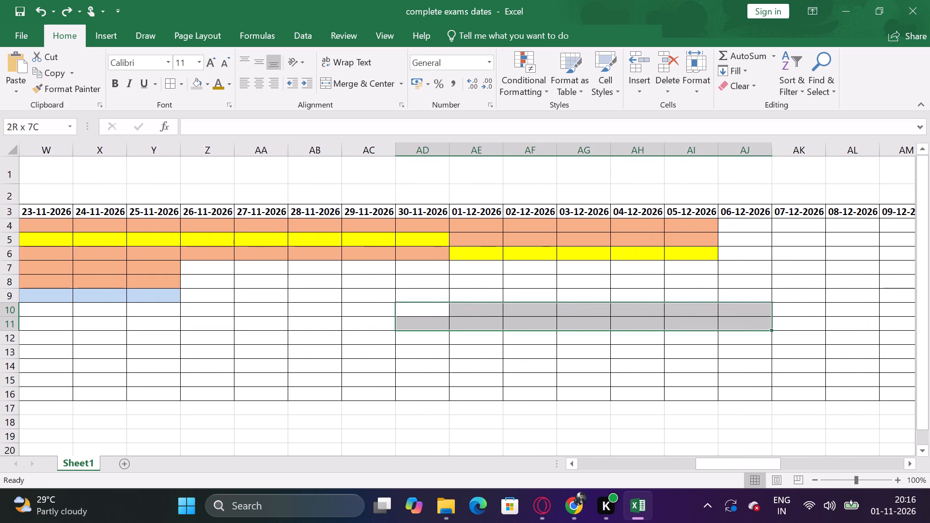
left_click_drag(722, 317, 712, 321)
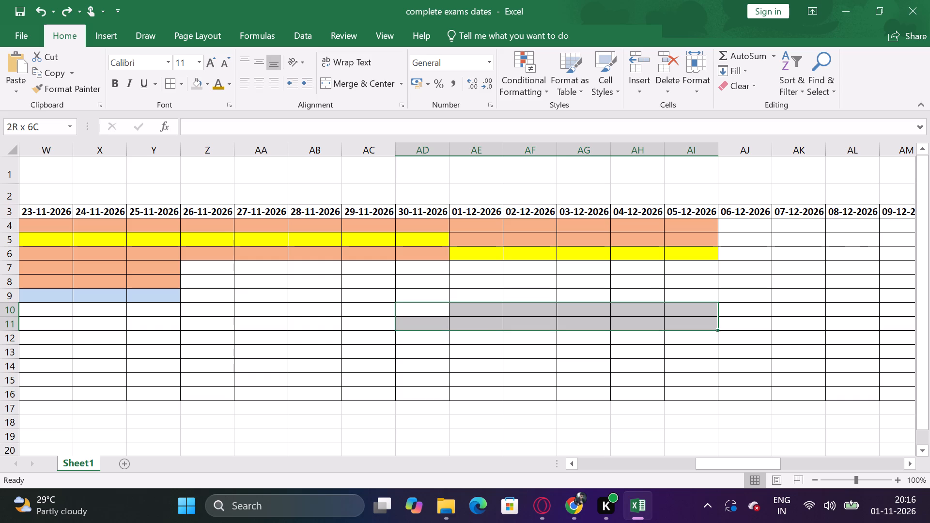
left_click_drag(712, 321, 712, 316)
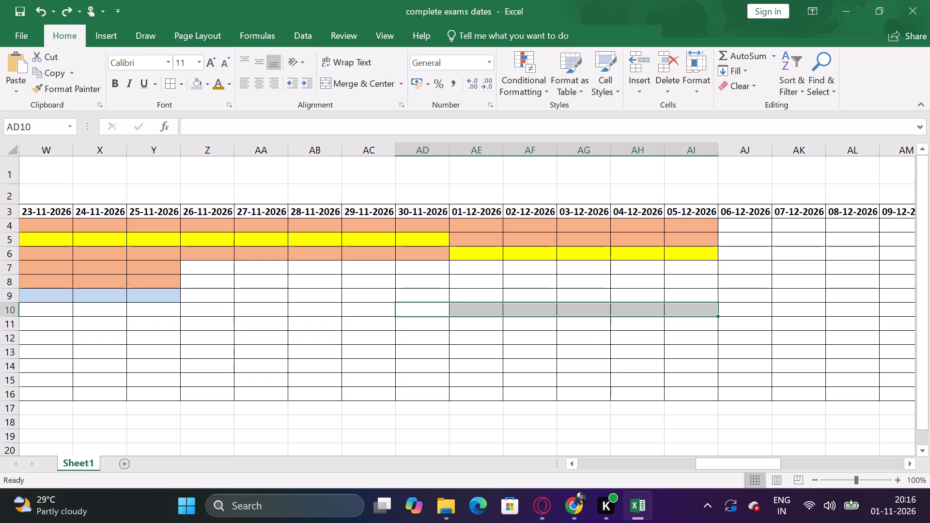
left_click(207, 86)
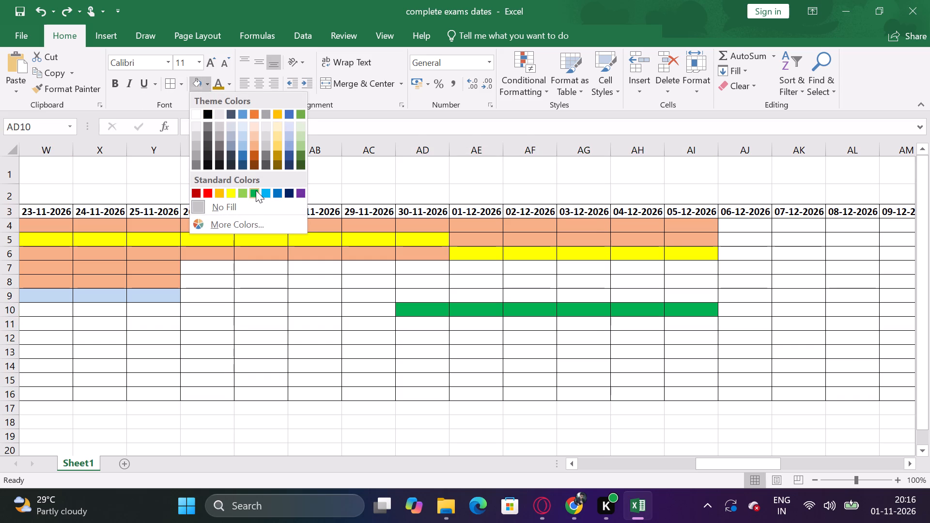
left_click(243, 190)
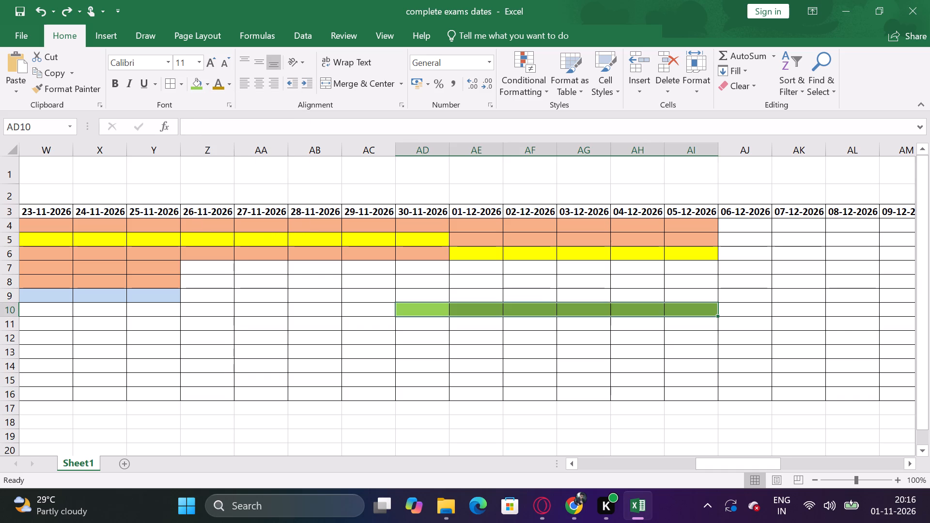
left_click(586, 376)
Fill the II-I Main Exams row with the same light green from 07-12-2026 to 19-12-2026.
left_click_drag(724, 466, 665, 465)
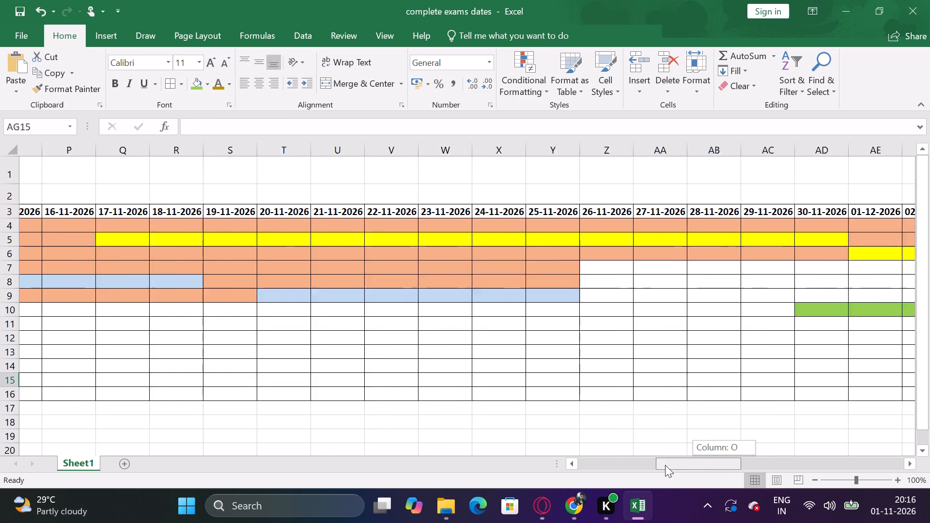
left_click_drag(665, 465, 707, 465)
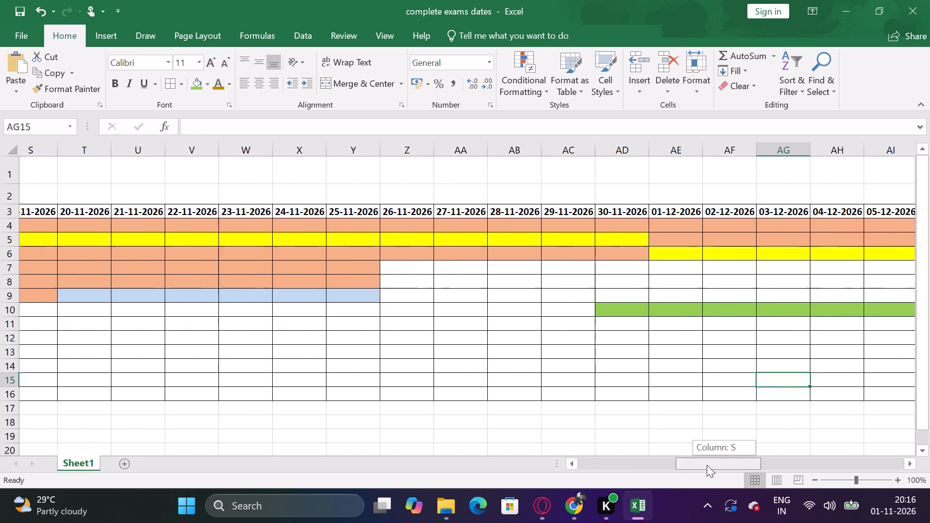
left_click_drag(707, 465, 641, 458)
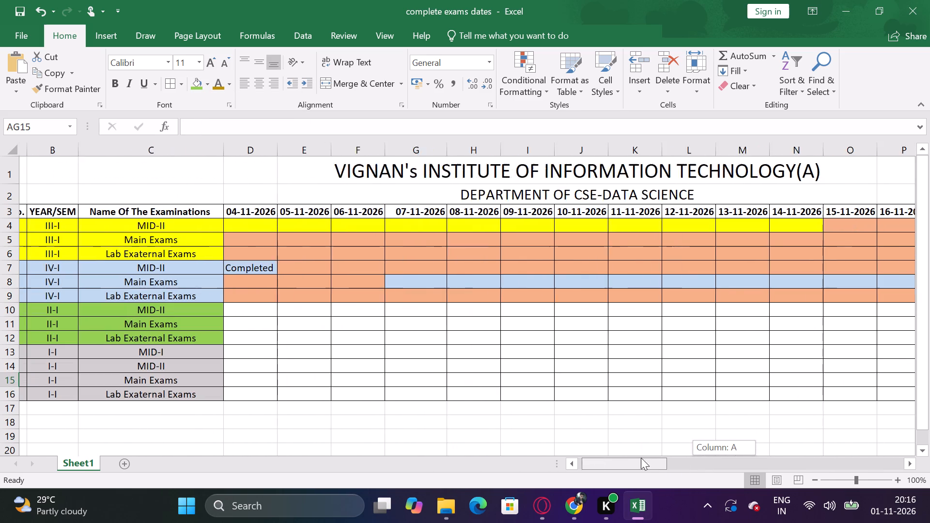
left_click_drag(641, 458, 720, 462)
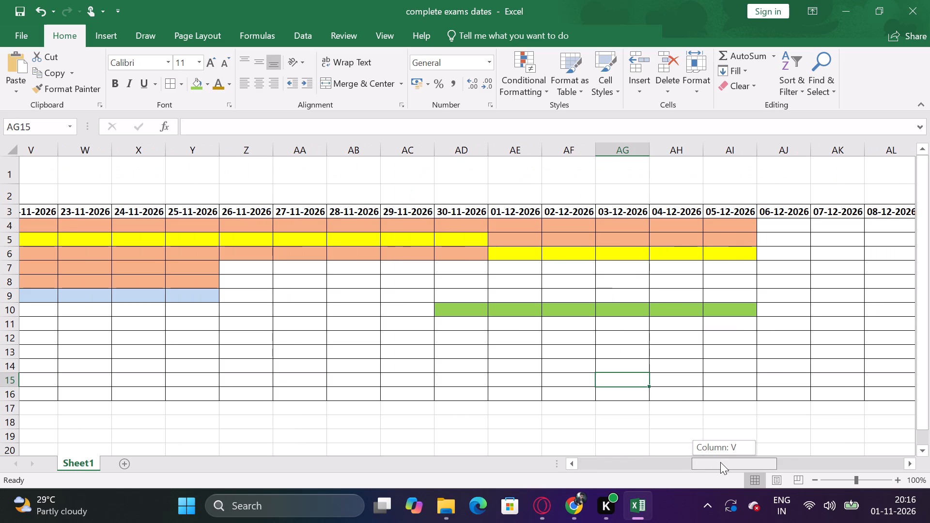
left_click_drag(720, 462, 668, 455)
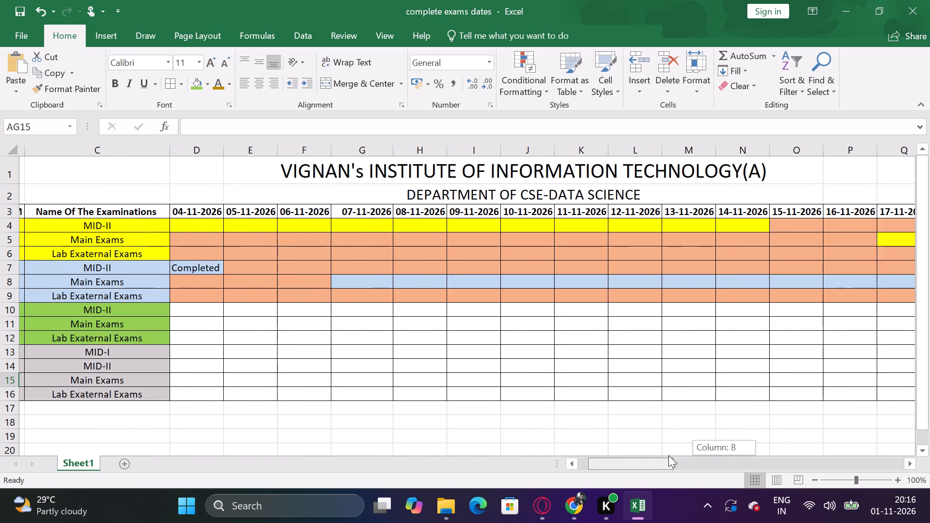
left_click_drag(668, 455, 727, 457)
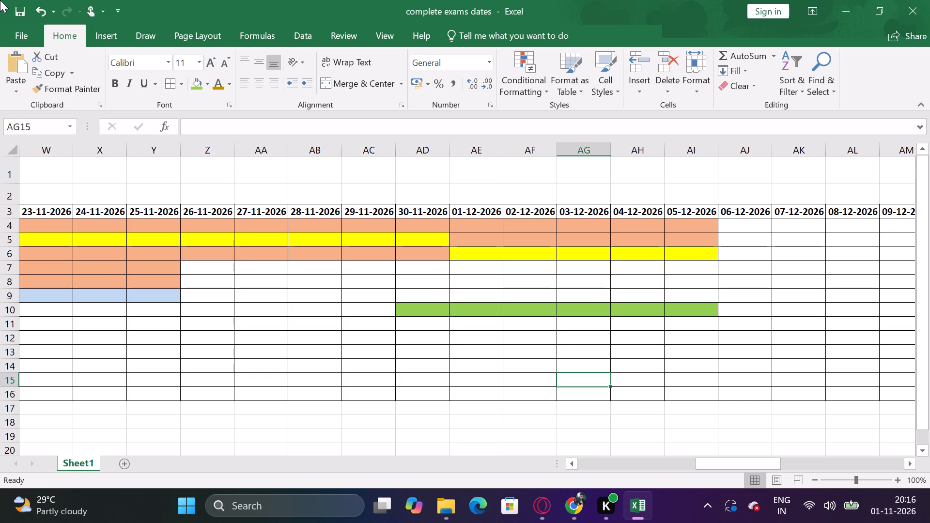
left_click_drag(749, 464, 801, 465)
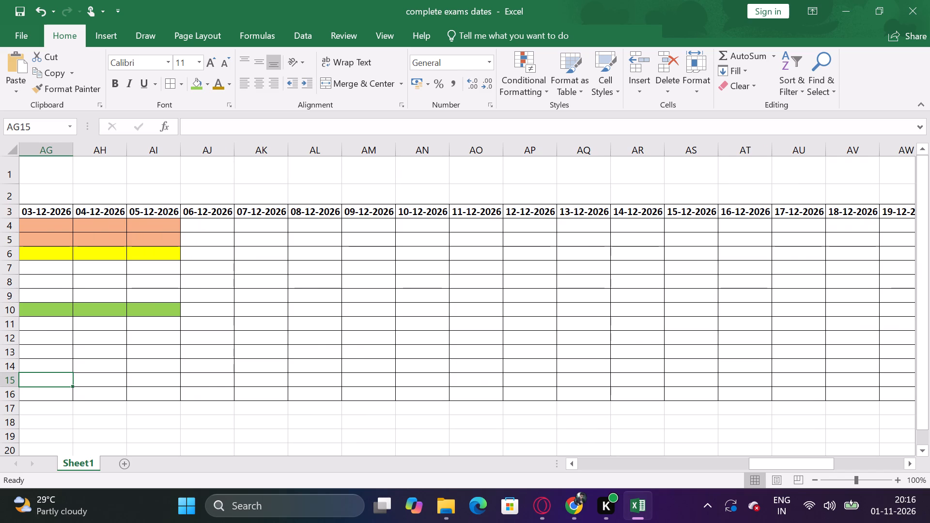
left_click_drag(247, 323, 519, 321)
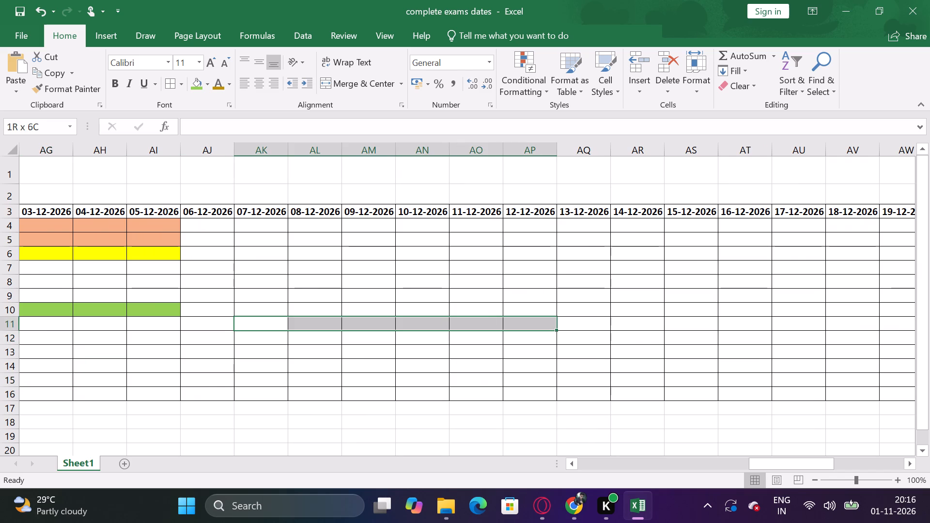
left_click_drag(519, 321, 800, 314)
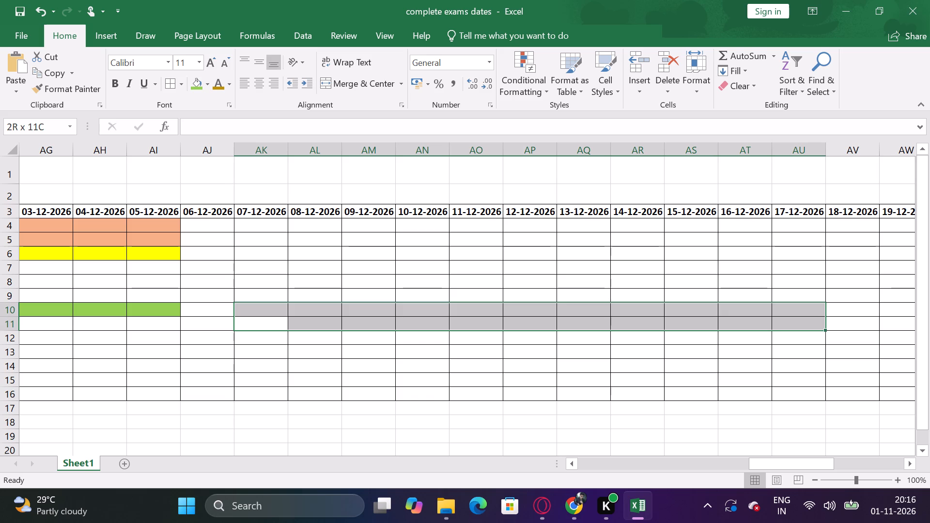
left_click_drag(800, 314, 881, 319)
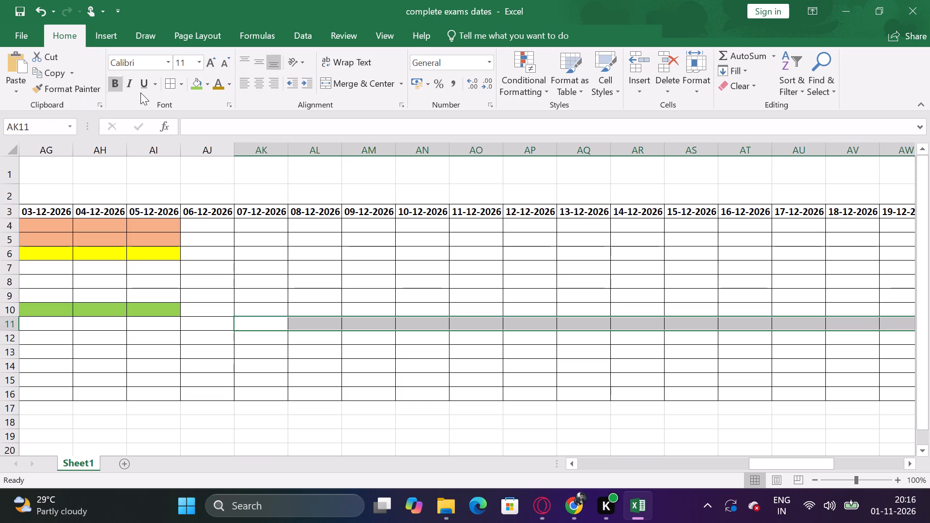
left_click(201, 83)
left_click(412, 372)
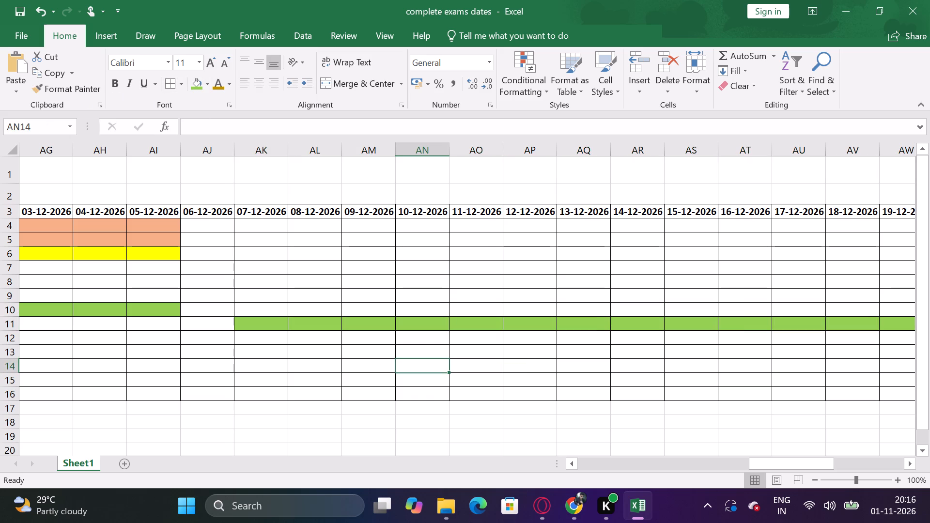
Fill the II-I Lab Exaternal Exams row with the same light green from 21-12-2026 to 26-12-2026.
left_click(753, 464)
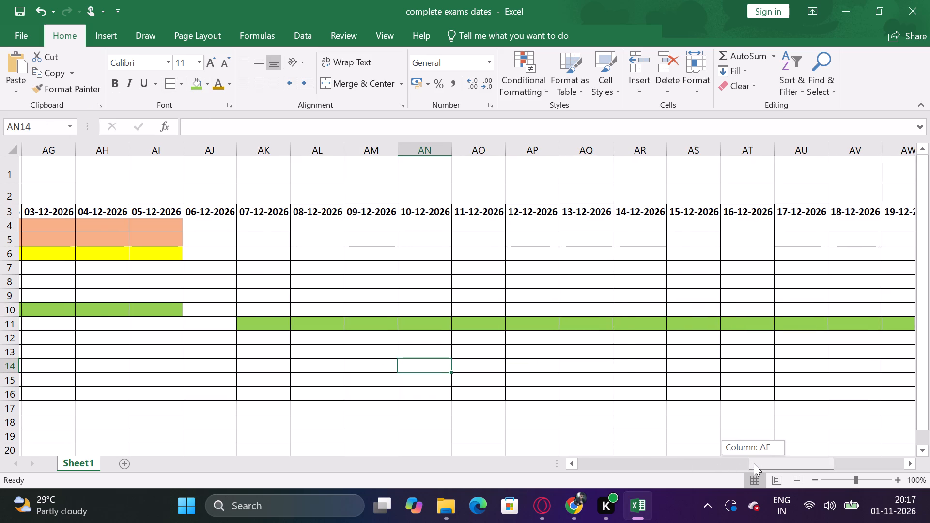
left_click_drag(763, 464, 792, 470)
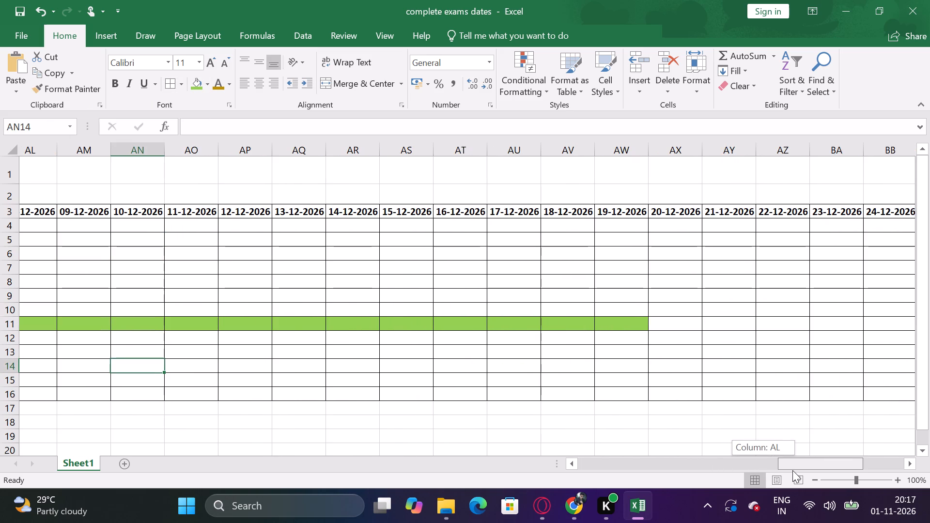
left_click_drag(792, 470, 757, 467)
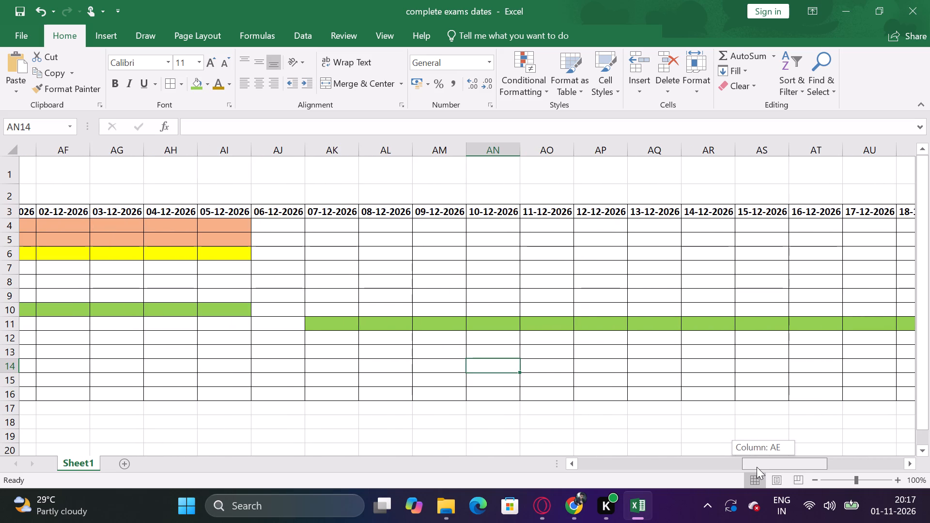
left_click_drag(757, 467, 773, 465)
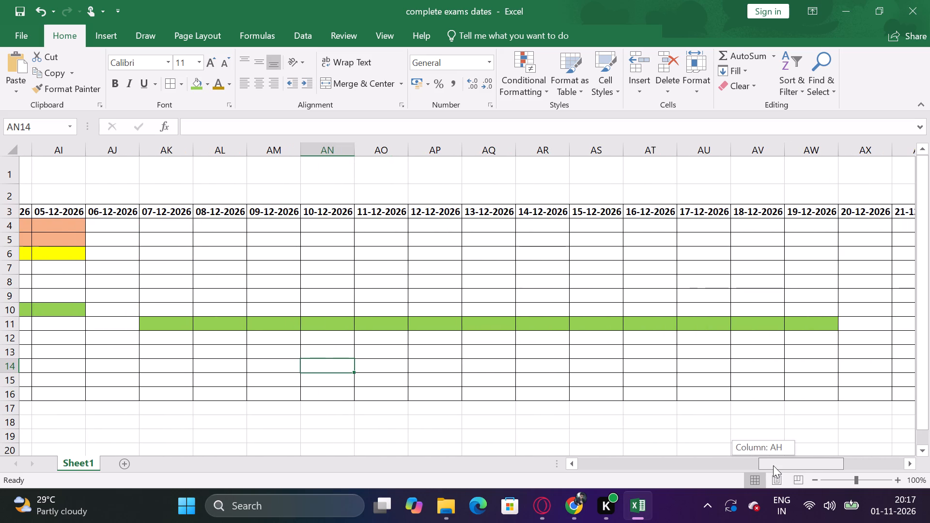
left_click_drag(773, 465, 801, 461)
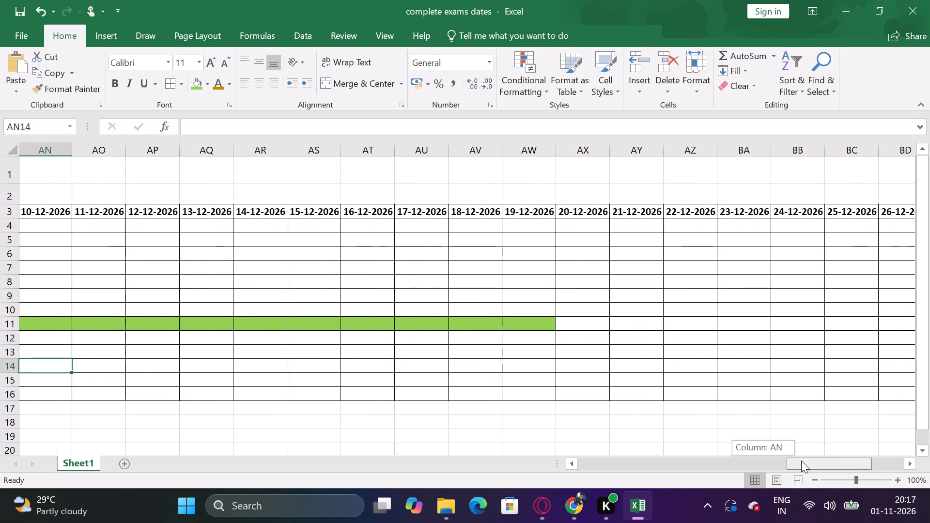
left_click_drag(801, 461, 804, 460)
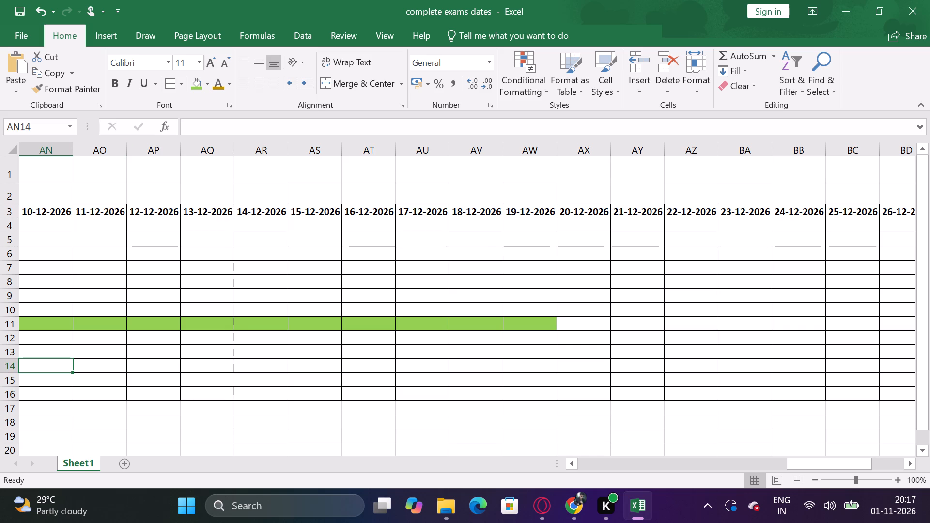
left_click_drag(638, 336, 639, 335)
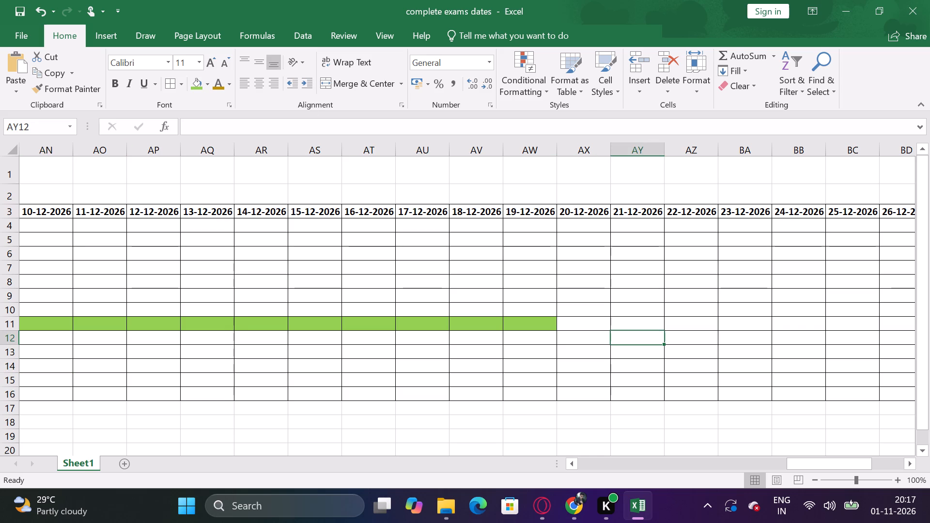
left_click_drag(639, 335, 820, 340)
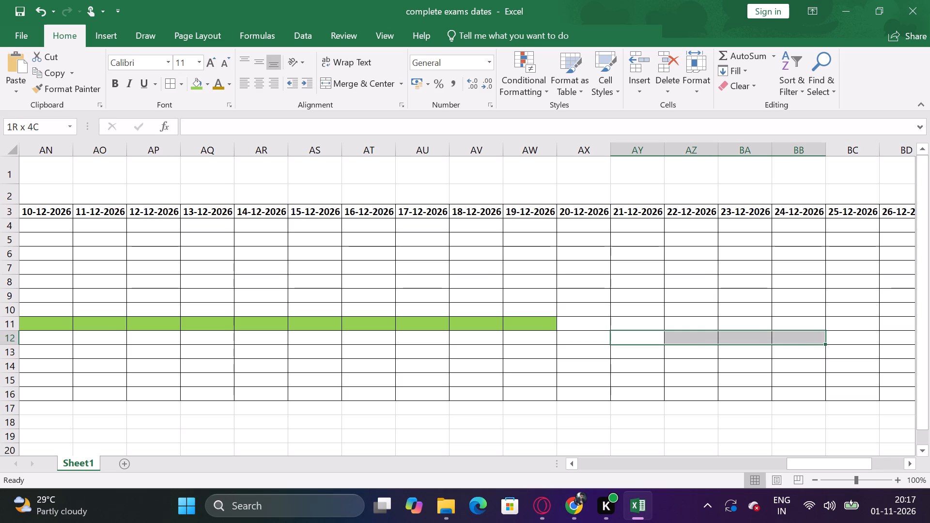
left_click_drag(820, 340, 883, 340)
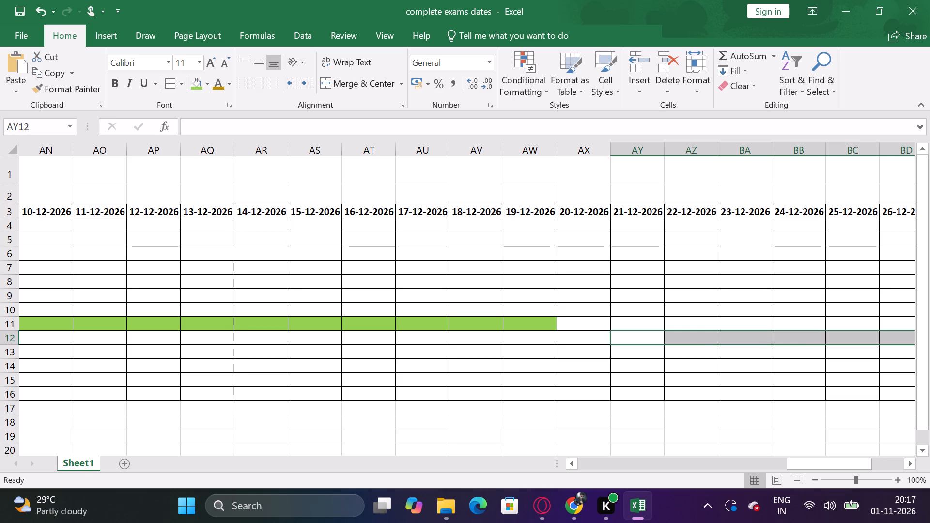
left_click(201, 84)
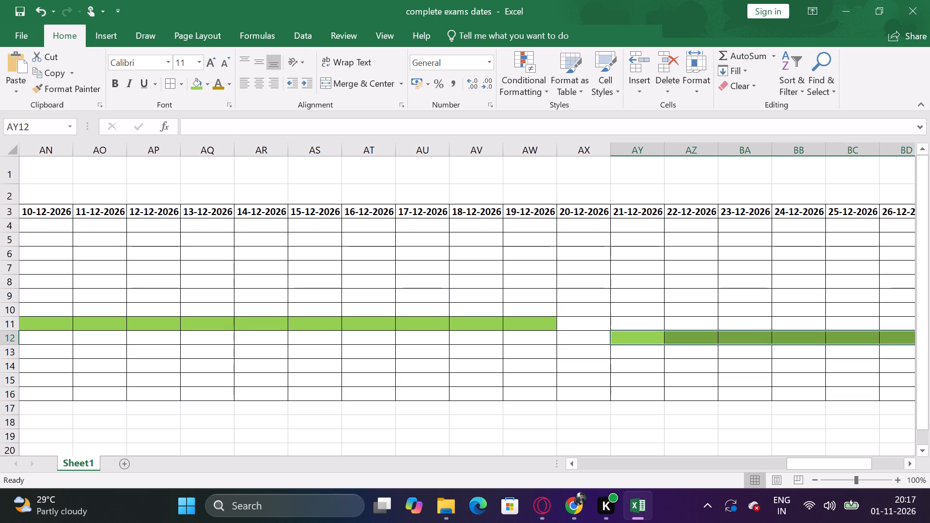
left_click(698, 315)
left_click_drag(812, 465, 840, 462)
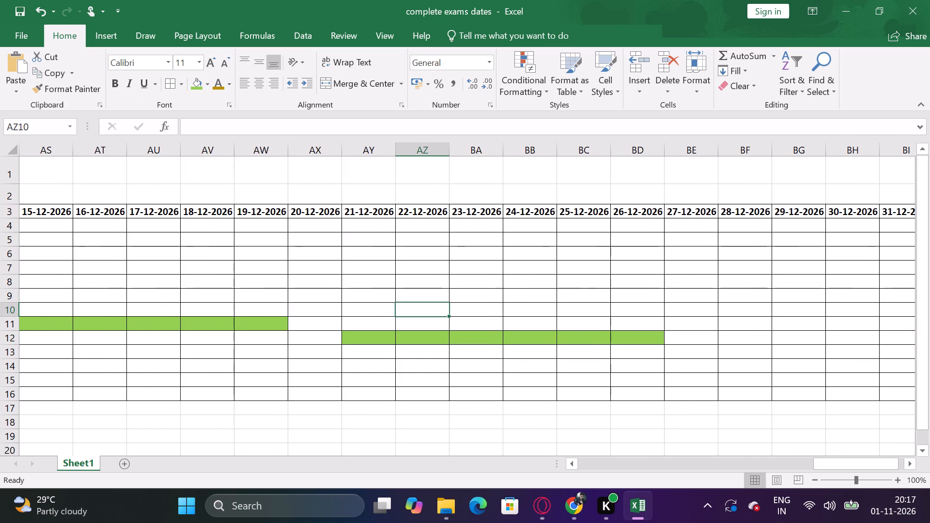
left_click(792, 366)
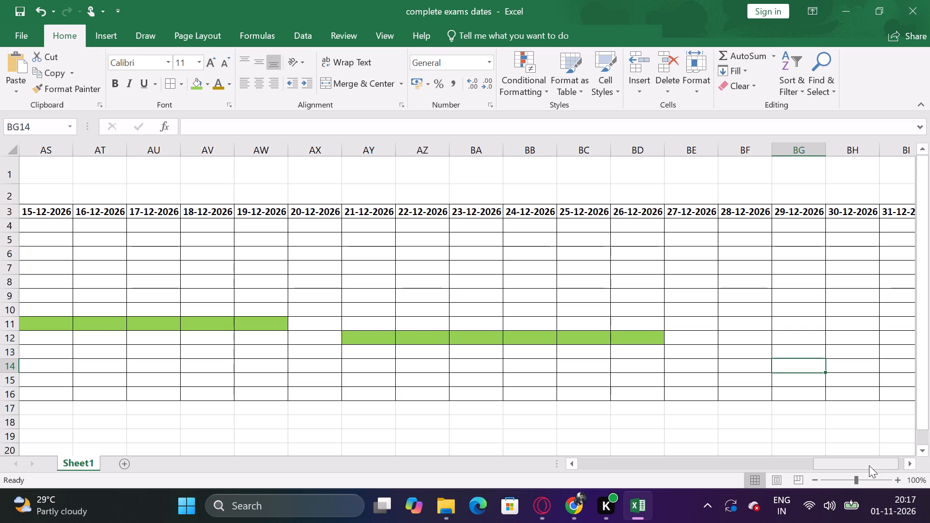
Fill all three II-I rows light orange from 04-11-2026 to 29-11-2026.
left_click_drag(848, 470, 811, 472)
left_click_drag(833, 461, 784, 461)
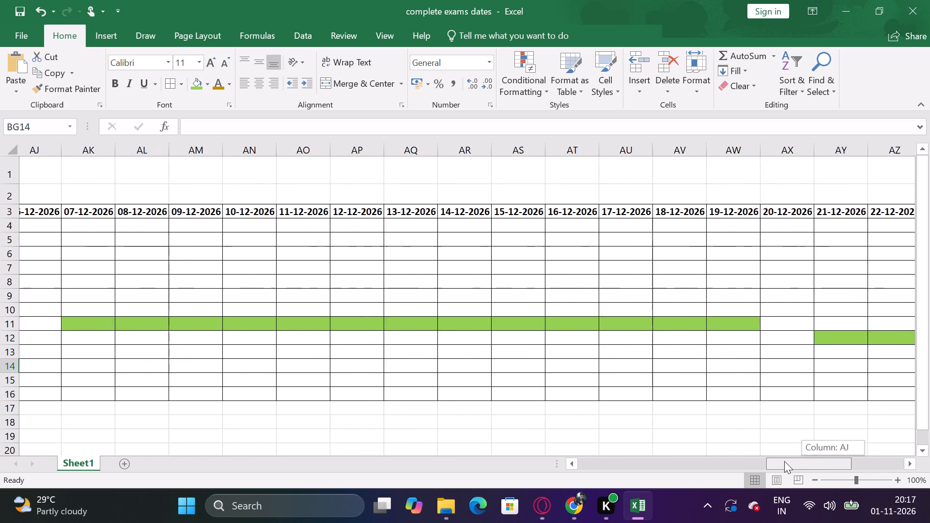
left_click_drag(784, 461, 742, 460)
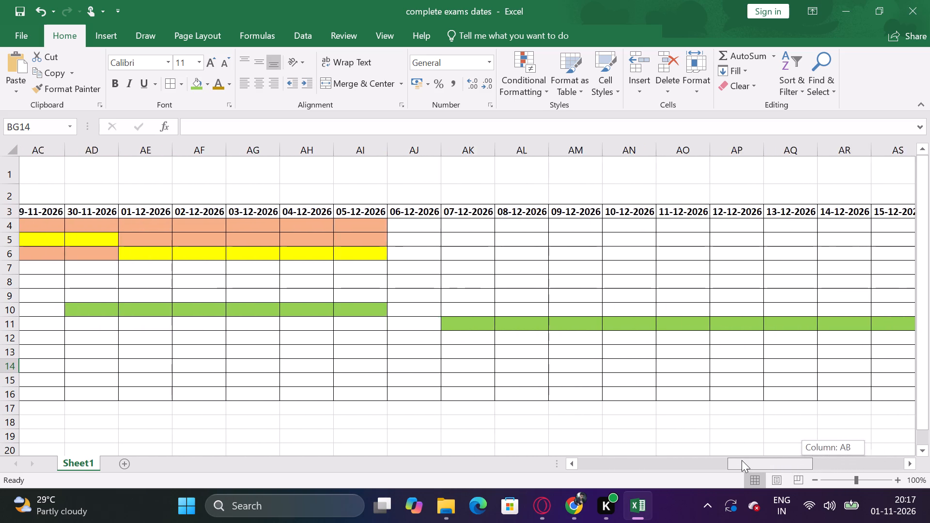
left_click_drag(742, 460, 718, 458)
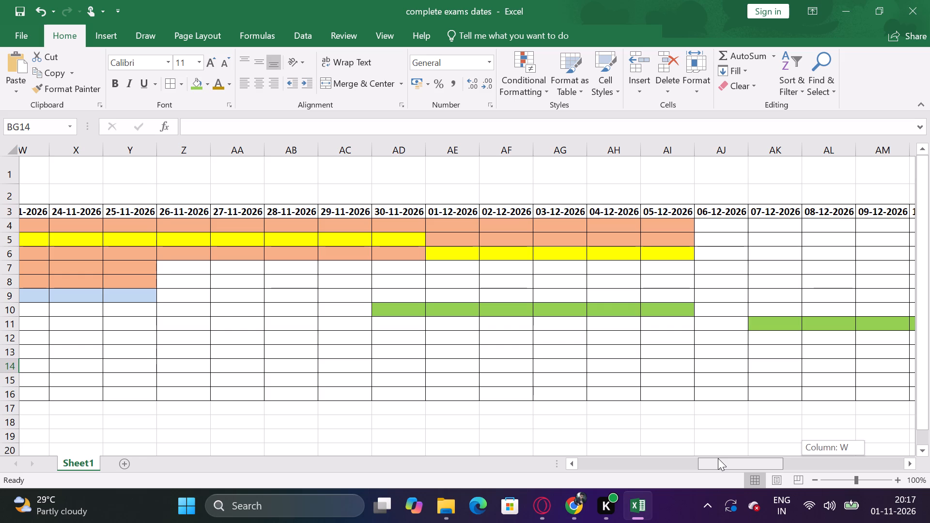
left_click_drag(718, 458, 687, 456)
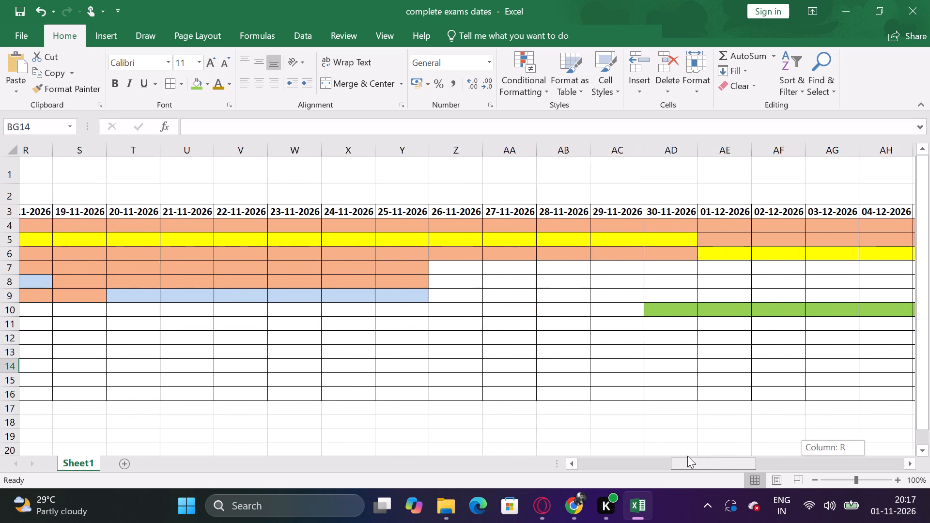
left_click_drag(687, 456, 630, 448)
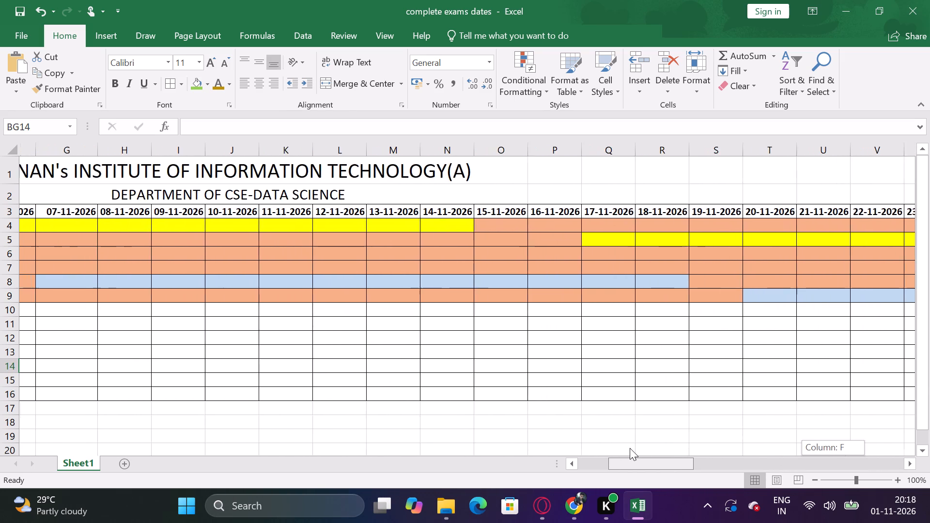
left_click_drag(630, 448, 688, 449)
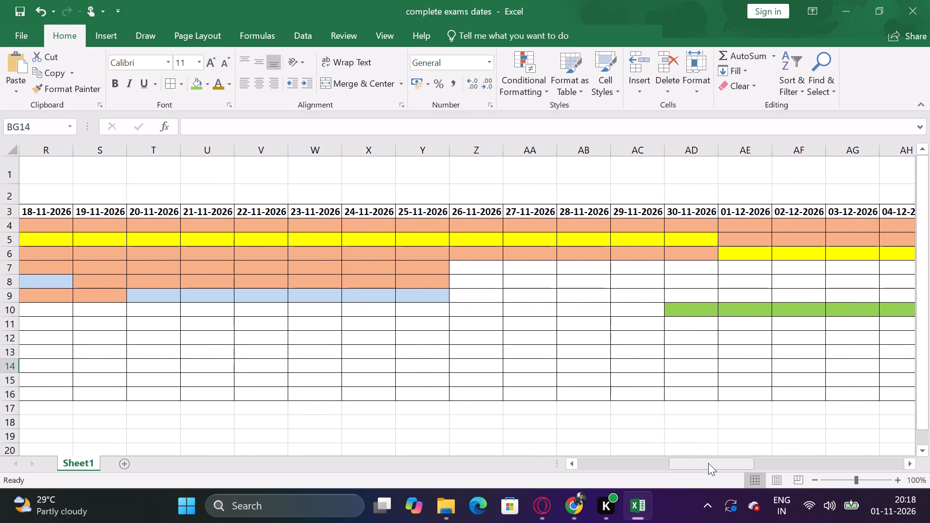
left_click_drag(708, 463, 639, 461)
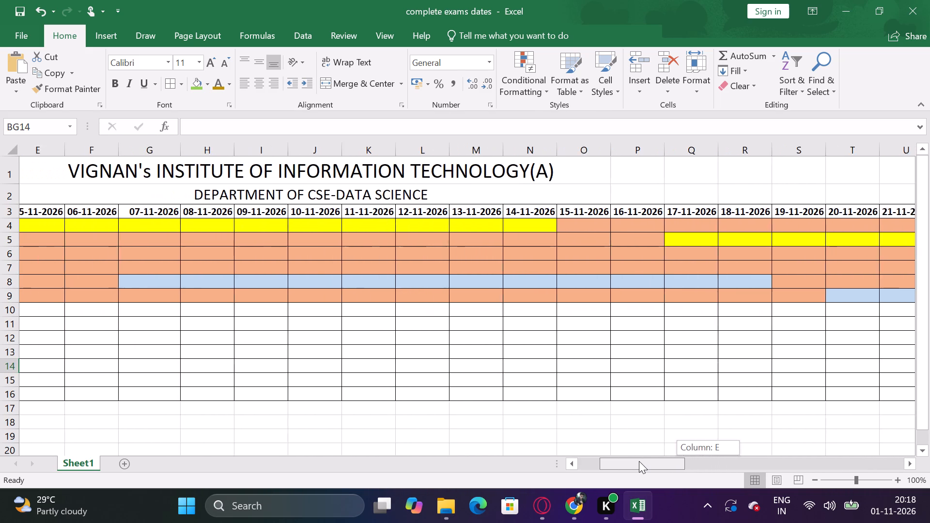
left_click_drag(639, 461, 623, 460)
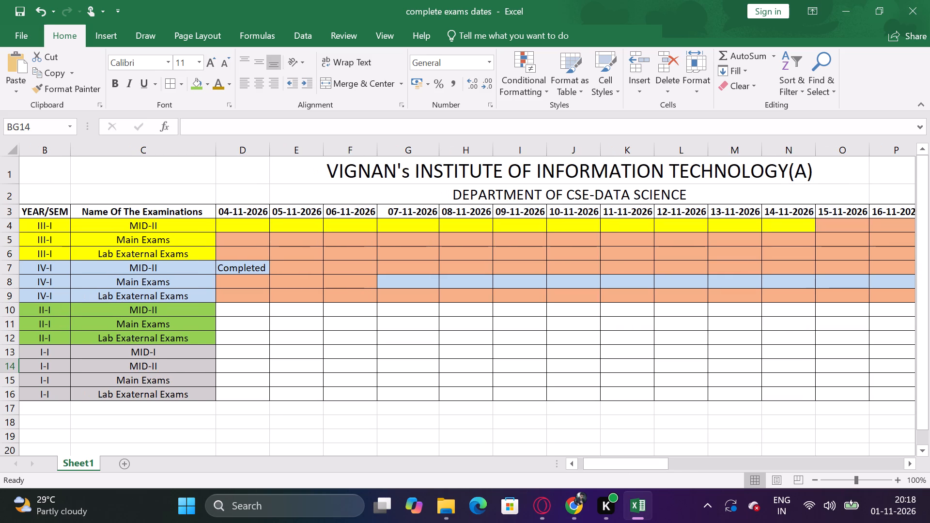
left_click_drag(239, 308, 242, 335)
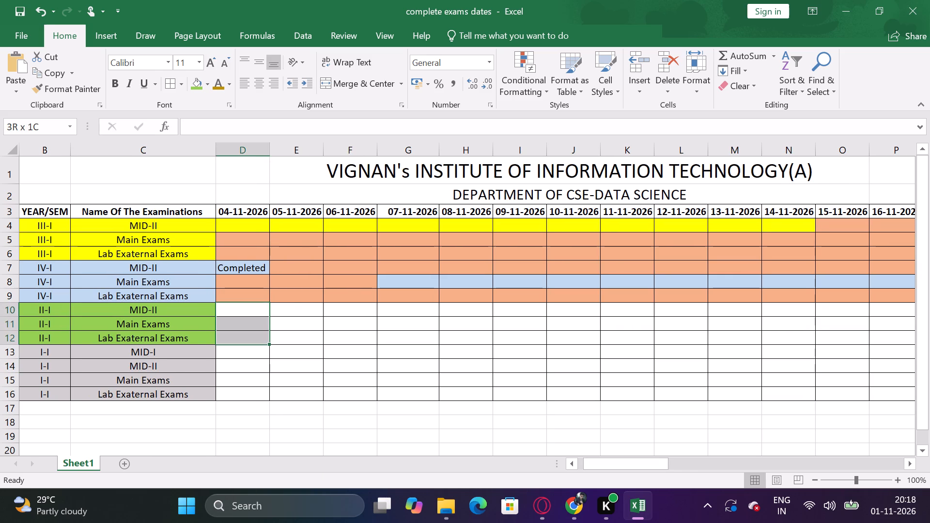
left_click_drag(242, 335, 929, 351)
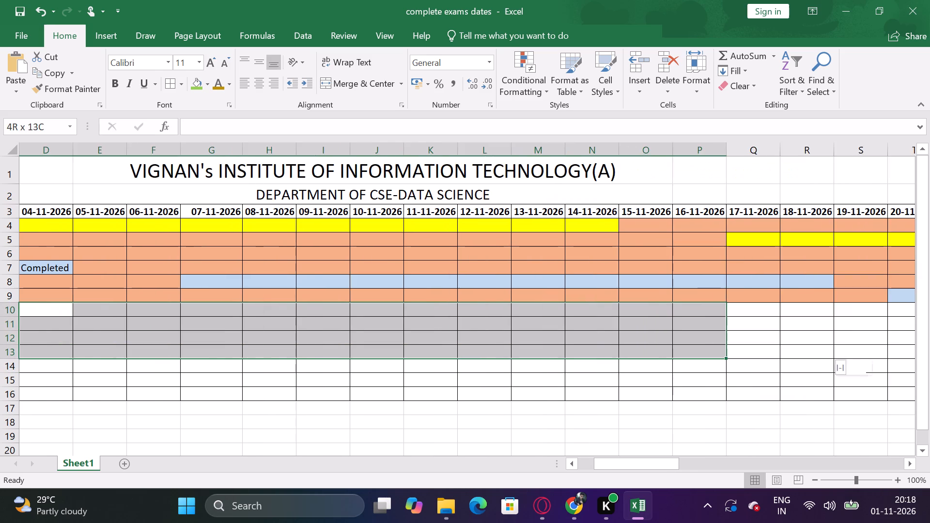
left_click_drag(929, 351, 881, 350)
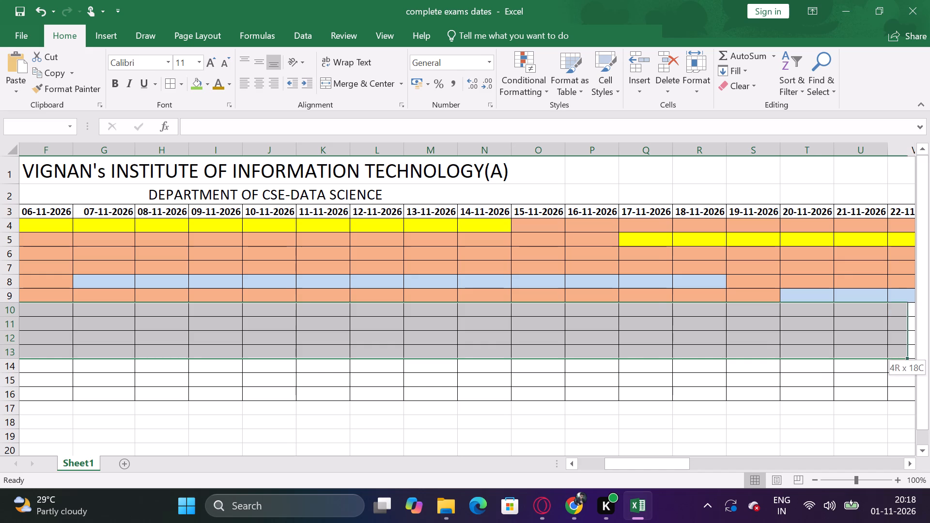
left_click_drag(881, 350, 910, 335)
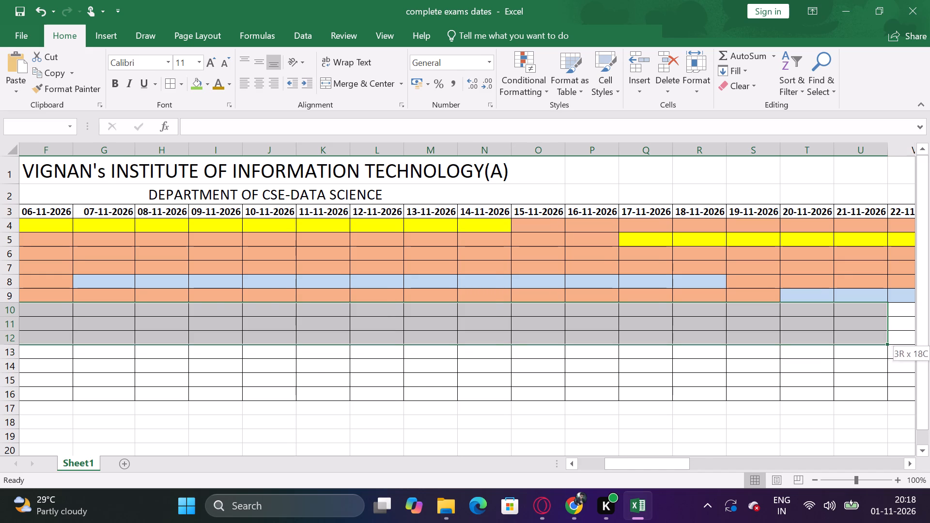
left_click_drag(910, 335, 850, 332)
left_click(208, 83)
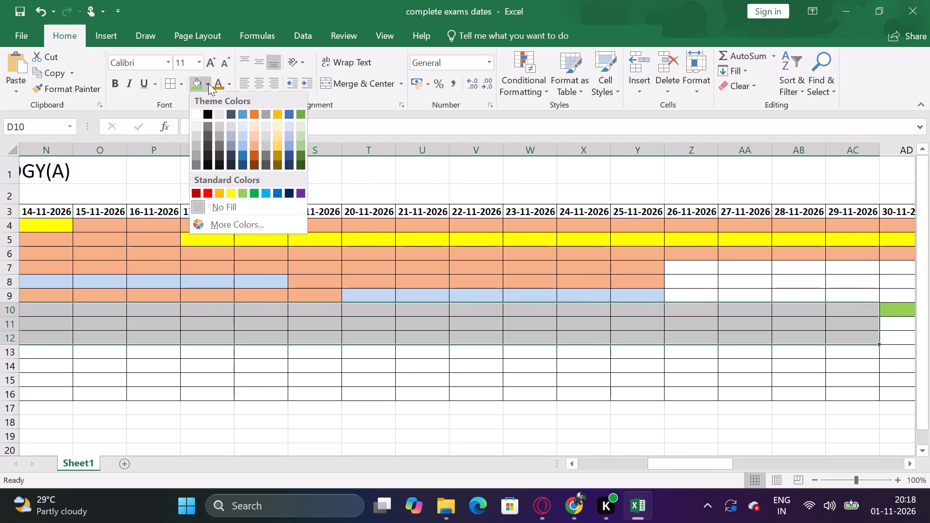
left_click(252, 146)
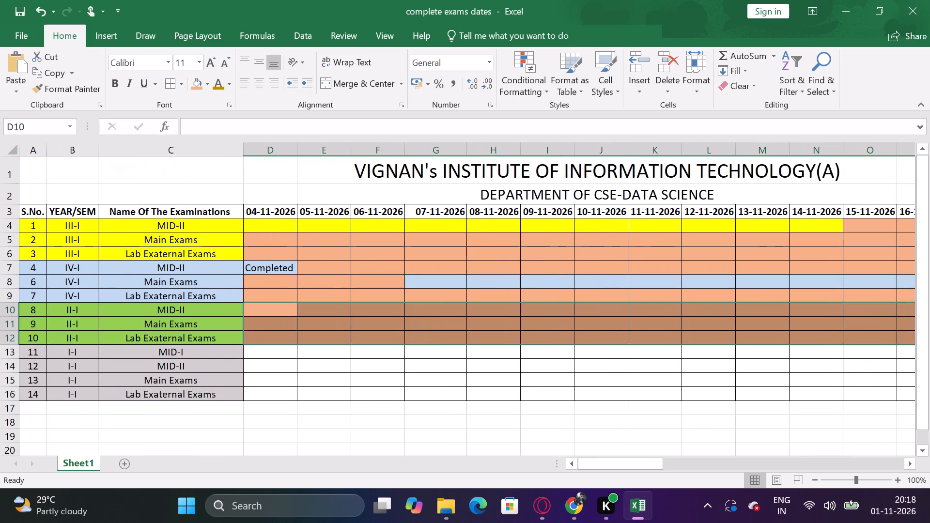
left_click(721, 373)
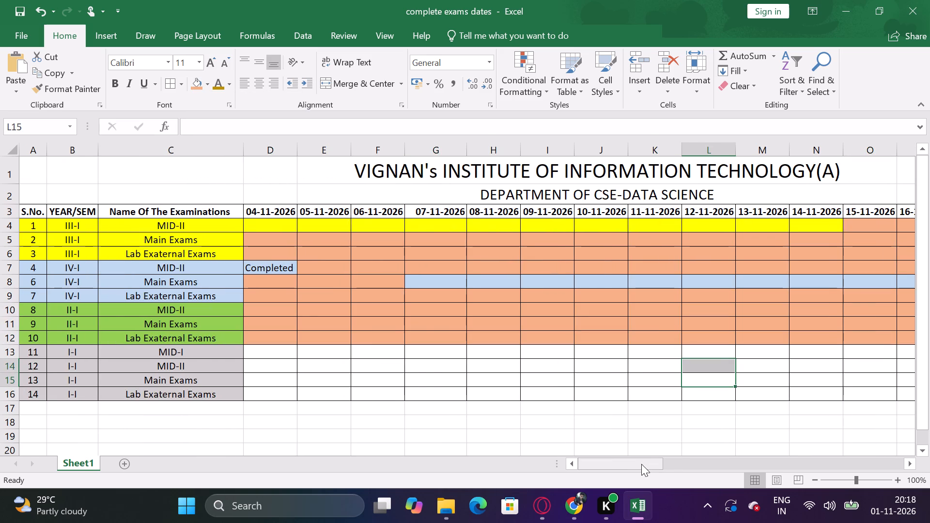
Fill the three IV-I rows with the same light orange from 26-11-2026 to 05-12-2026.
left_click_drag(643, 463, 689, 460)
left_click_drag(721, 458, 734, 457)
left_click(766, 457)
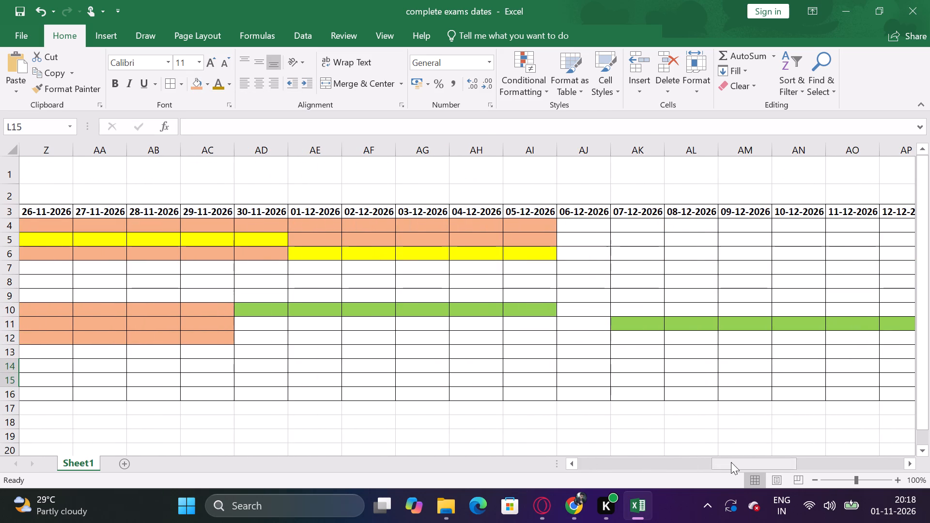
left_click_drag(748, 465, 740, 466)
left_click(735, 467)
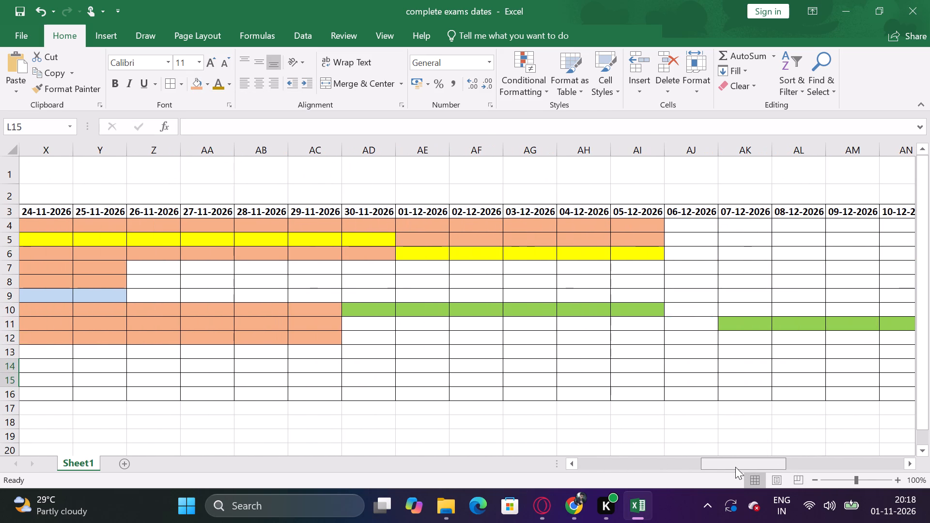
left_click_drag(150, 265, 346, 294)
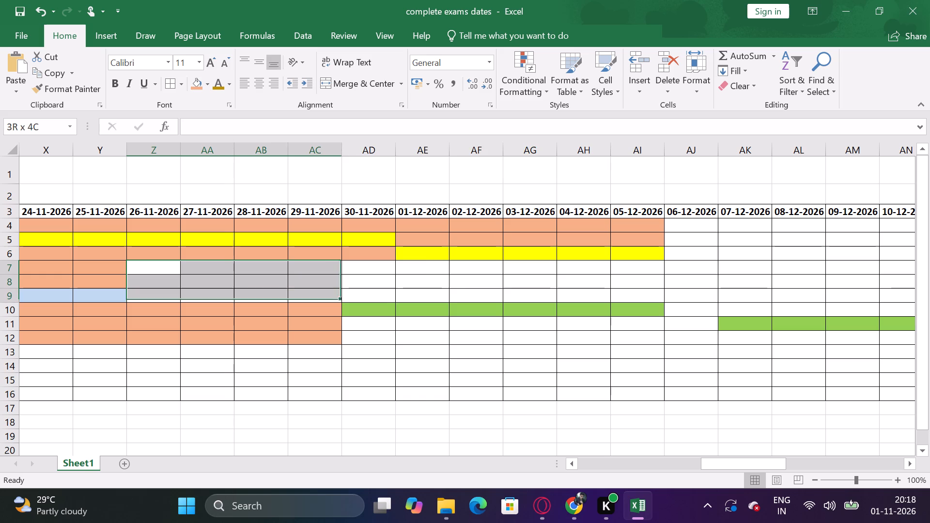
left_click_drag(346, 294, 636, 301)
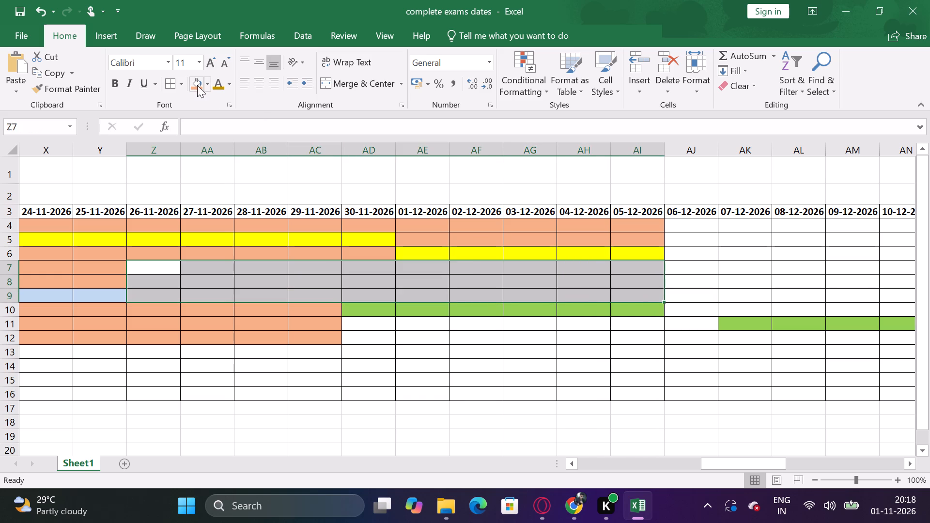
left_click(197, 85)
left_click(490, 377)
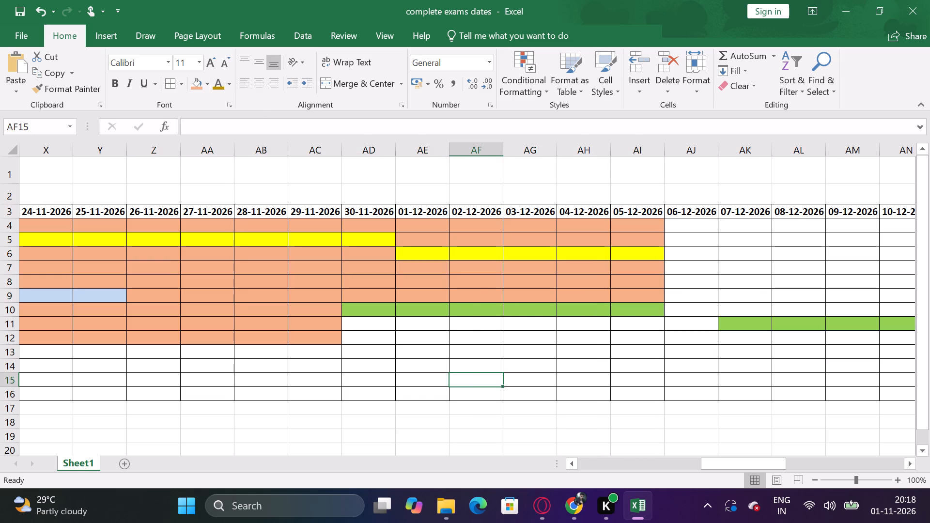
Fill the II-I Main Exams and Lab Exaternal Exams rows light orange from 30-11-2026 to 06-12-2026.
left_click_drag(367, 325, 699, 340)
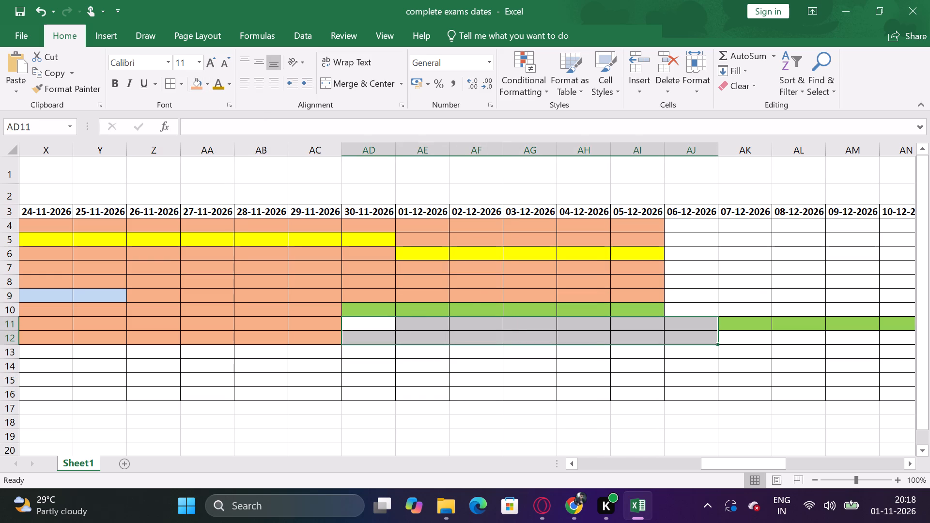
left_click(195, 82)
left_click(480, 385)
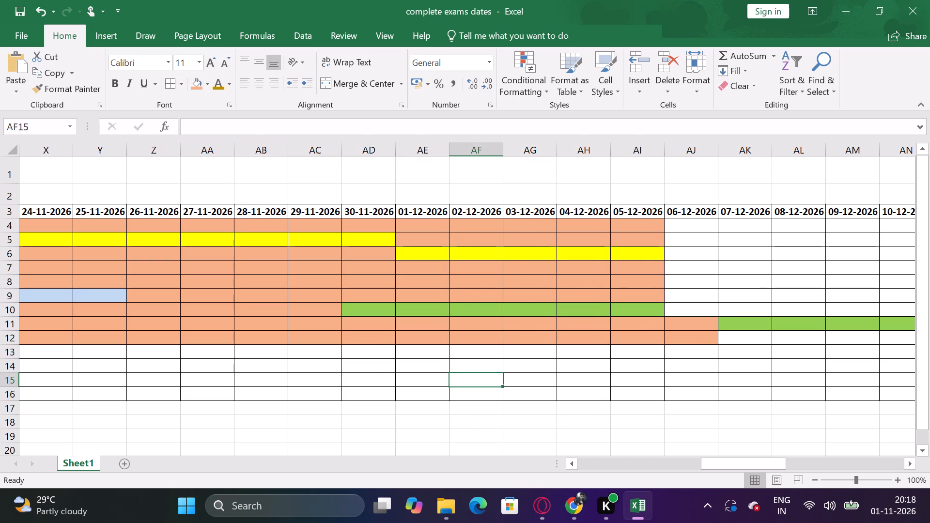
Fill the II-I Lab Exaternal Exams row with the same light orange from 07-12-2026 to 20-12-2026.
left_click_drag(713, 465, 775, 461)
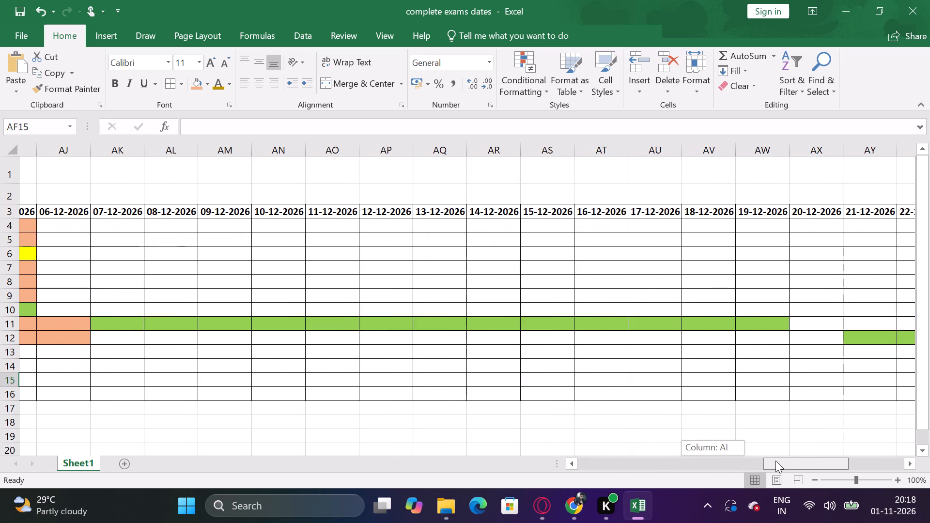
left_click_drag(775, 461, 776, 461)
left_click_drag(97, 339, 310, 349)
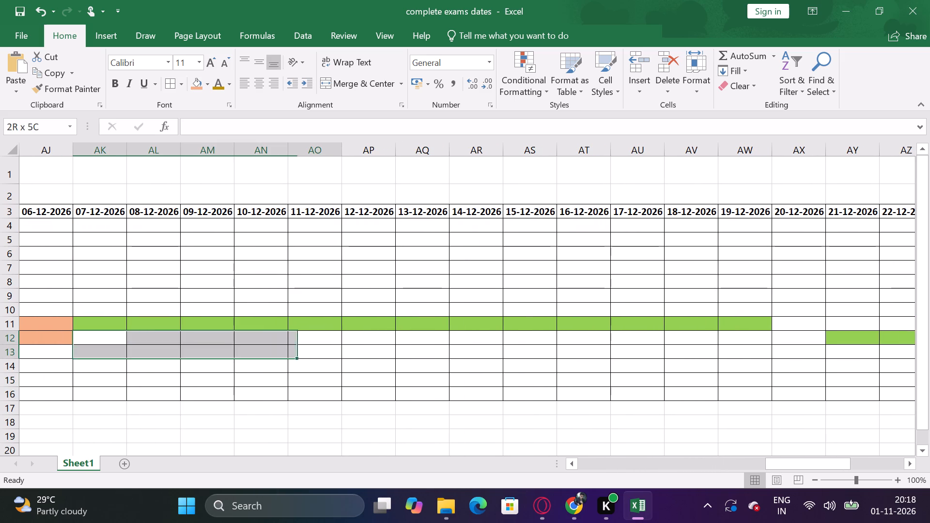
left_click_drag(310, 349, 733, 336)
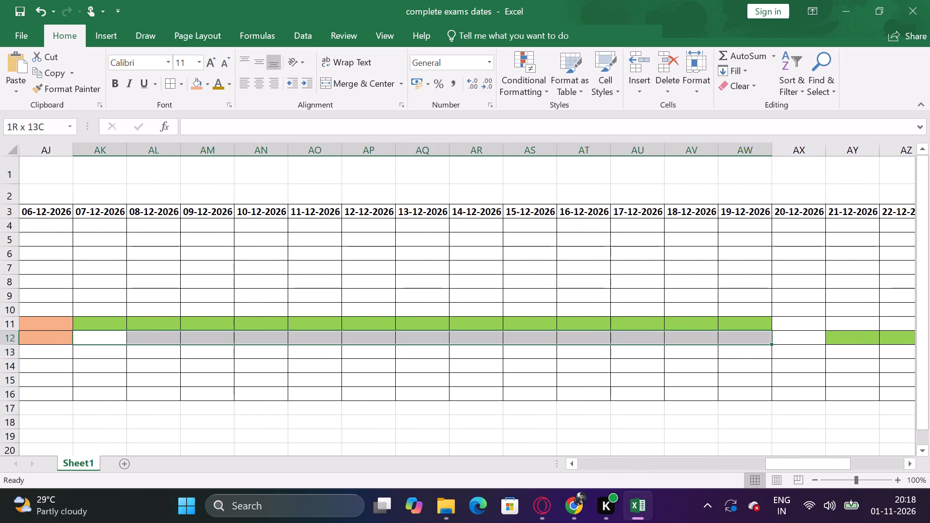
left_click_drag(733, 336, 788, 338)
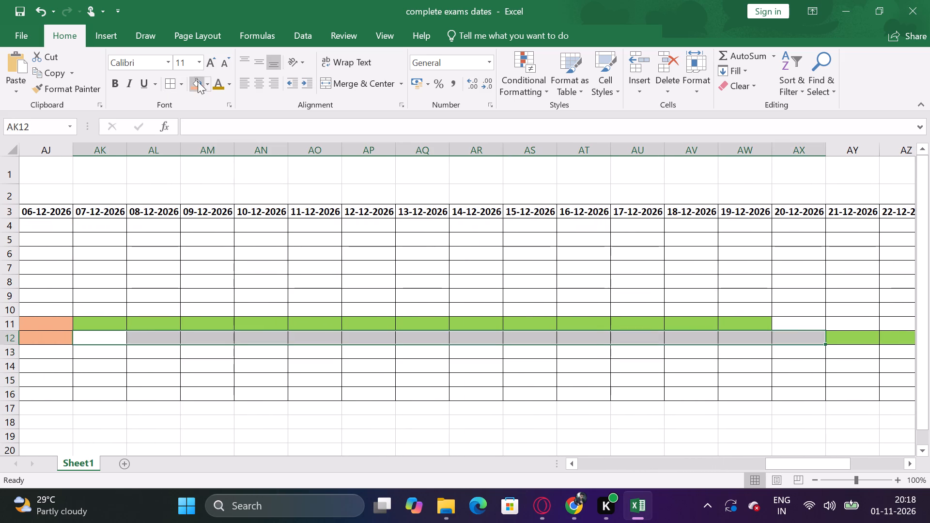
left_click(198, 81)
left_click(415, 281)
scroll(330, 404, "up", 1)
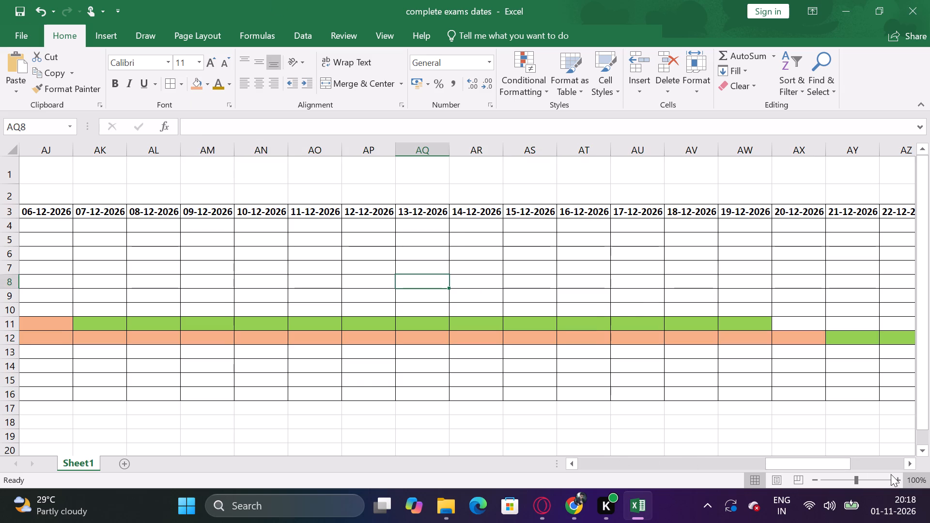
Fill the III-I and IV-I rows and the II-I MID-II row light orange from 09-12-2026 to 20-12-2026.
left_click_drag(824, 464, 839, 466)
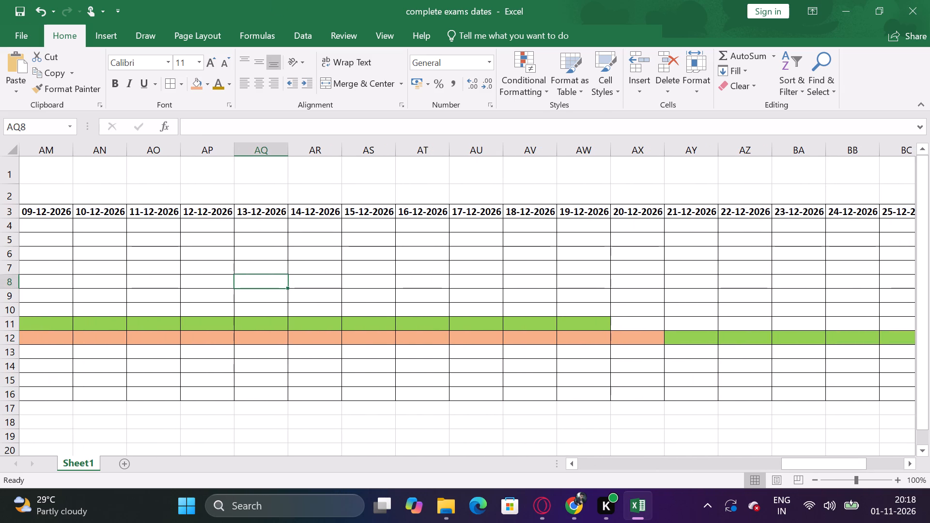
left_click_drag(42, 224, 641, 298)
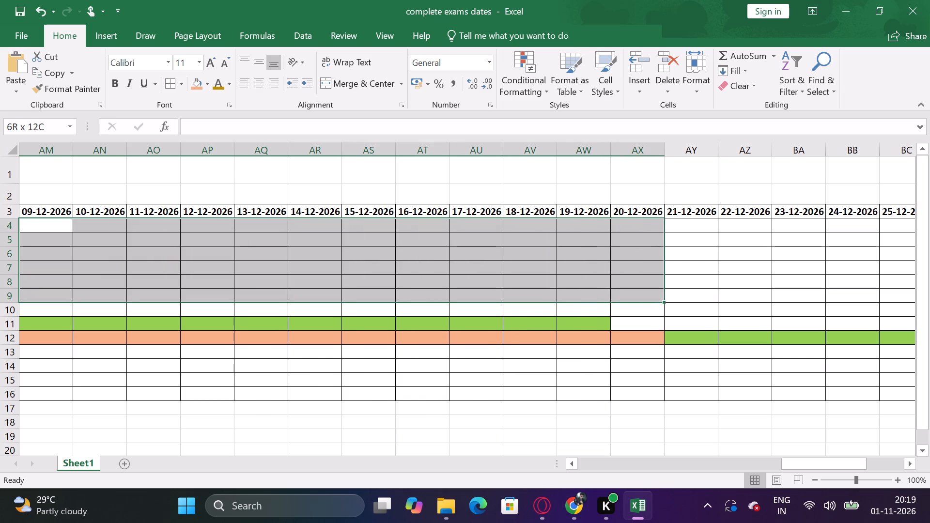
left_click_drag(641, 298, 639, 308)
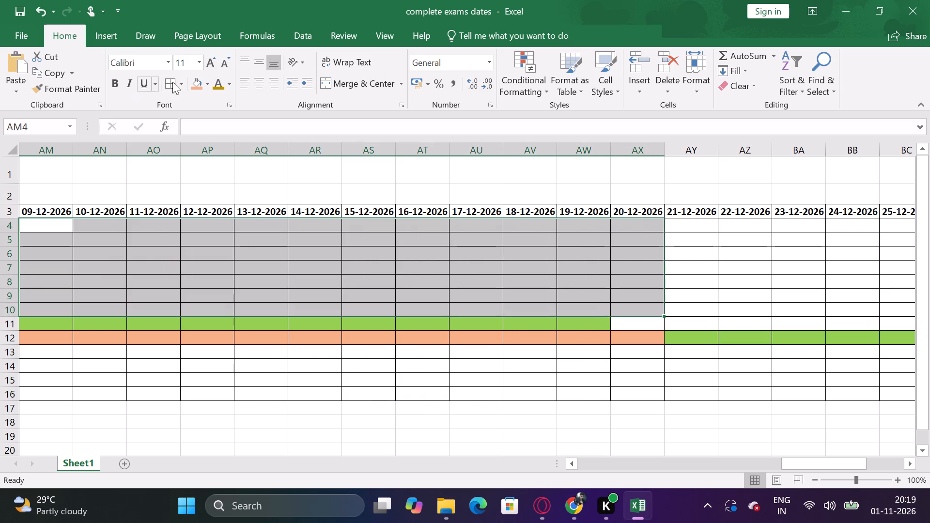
left_click(194, 80)
left_click(533, 423)
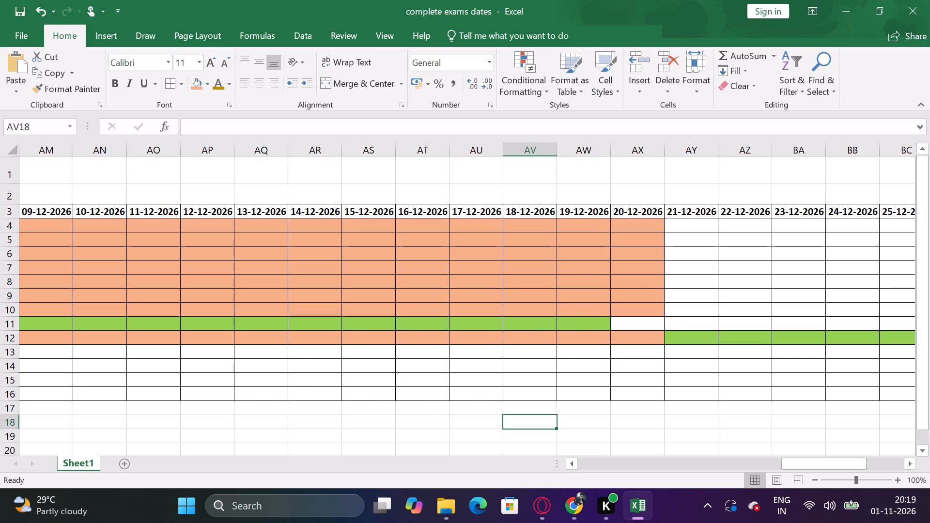
Fill the remaining gap in the III-I, IV-I and II-I MID-II rows light orange from 06-12-2026 to 08-12-2026.
left_click_drag(826, 461, 799, 461)
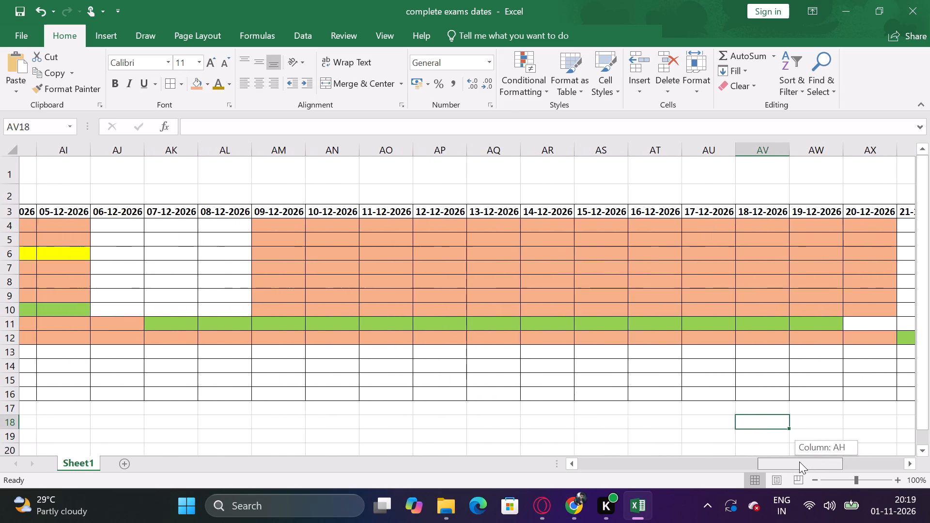
left_click_drag(799, 461, 796, 461)
left_click_drag(200, 227, 325, 277)
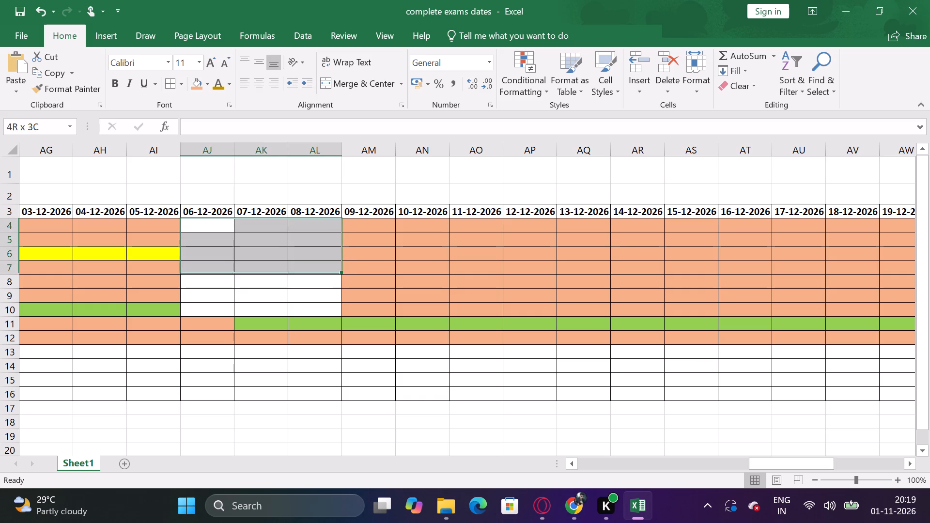
left_click_drag(325, 277, 322, 307)
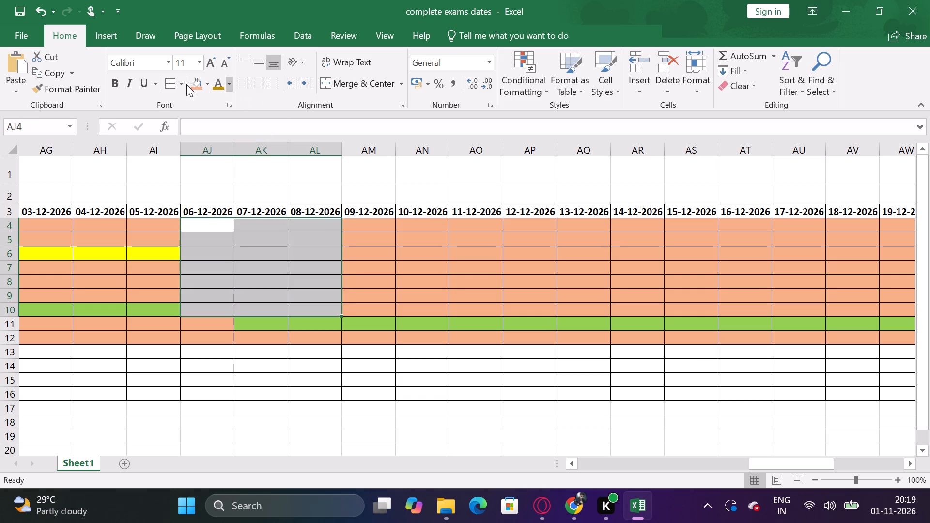
left_click(192, 82)
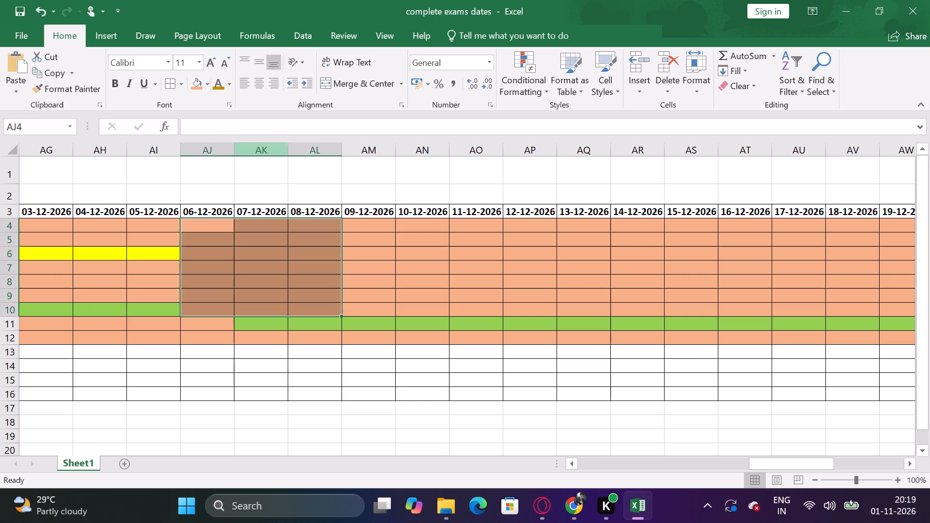
left_click(371, 385)
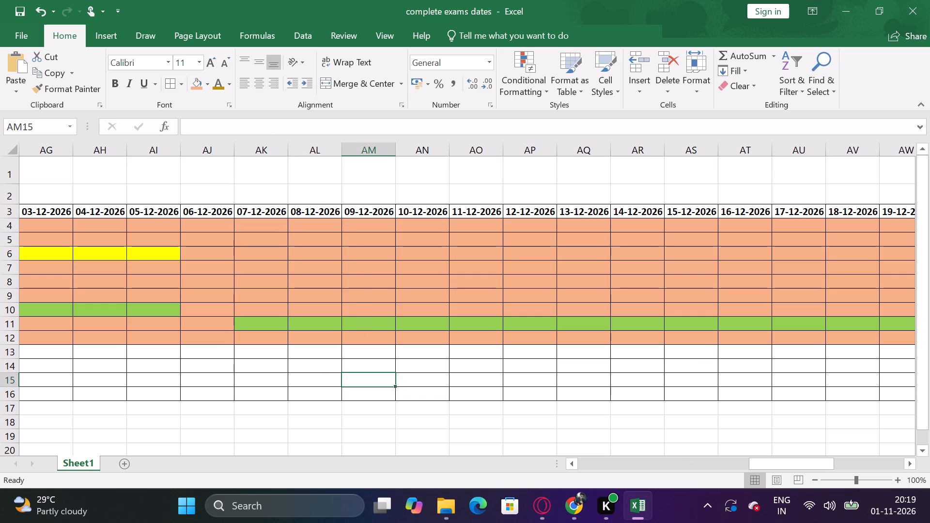
Fill all III-I and IV-I rows plus II-I MID-II and Main Exams light orange from 21-12-2026 to 26-12-2026.
left_click_drag(795, 465, 861, 463)
left_click_drag(364, 224, 601, 281)
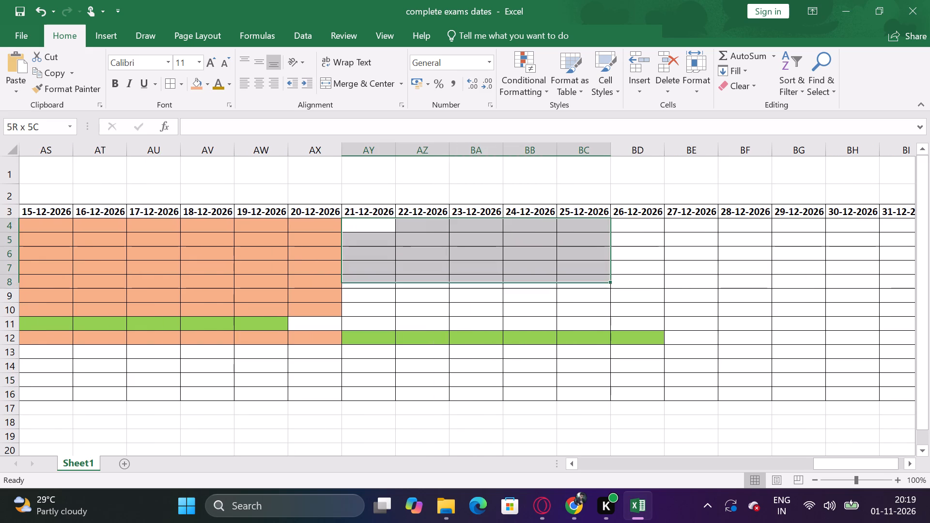
left_click_drag(601, 281, 628, 325)
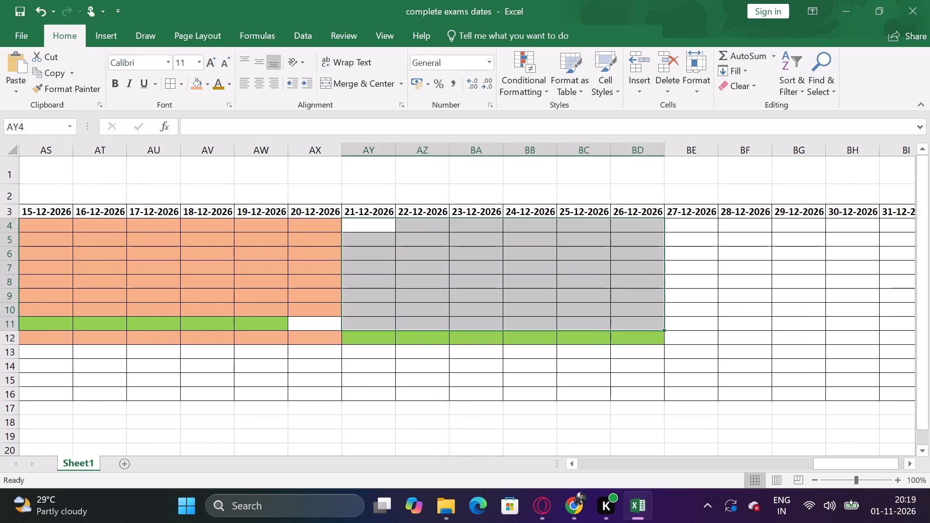
left_click(192, 84)
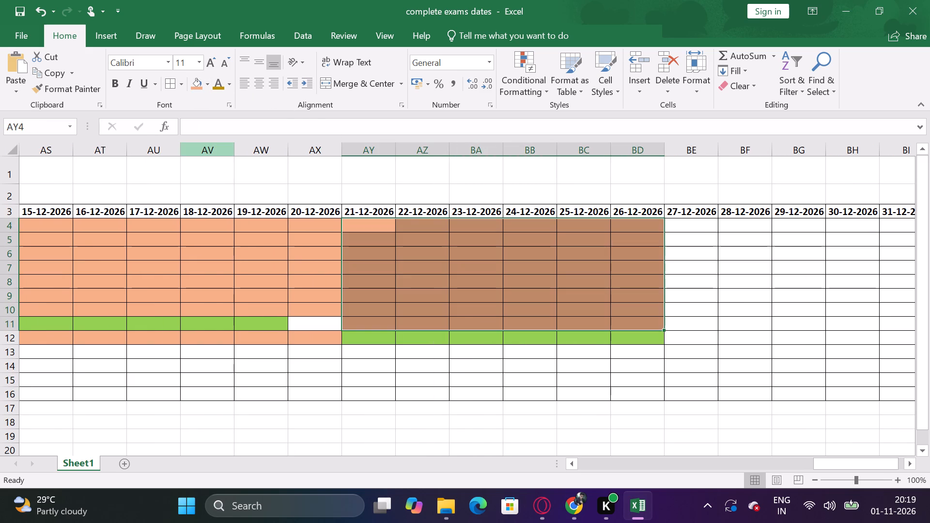
Fill the II-I Main Exams cell for 20-12-2026 with the same light orange.
left_click(308, 321)
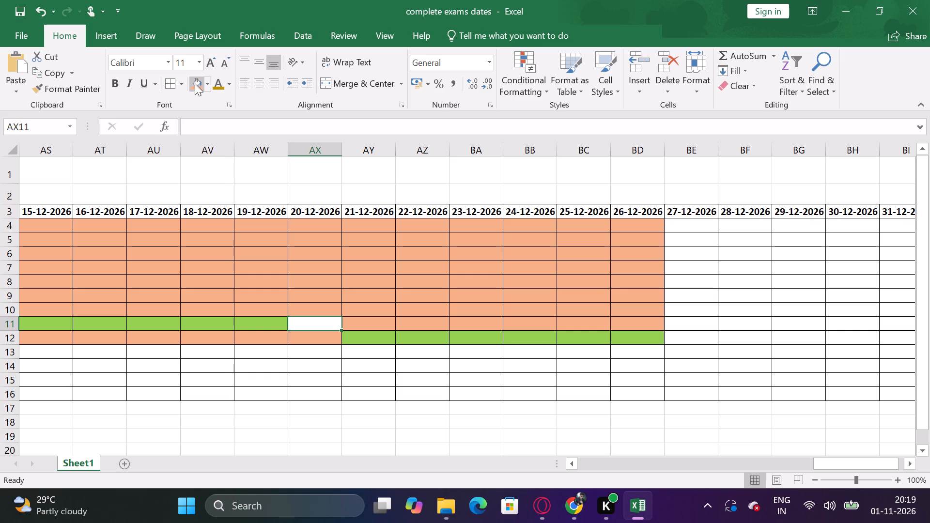
left_click(195, 83)
left_click(774, 338)
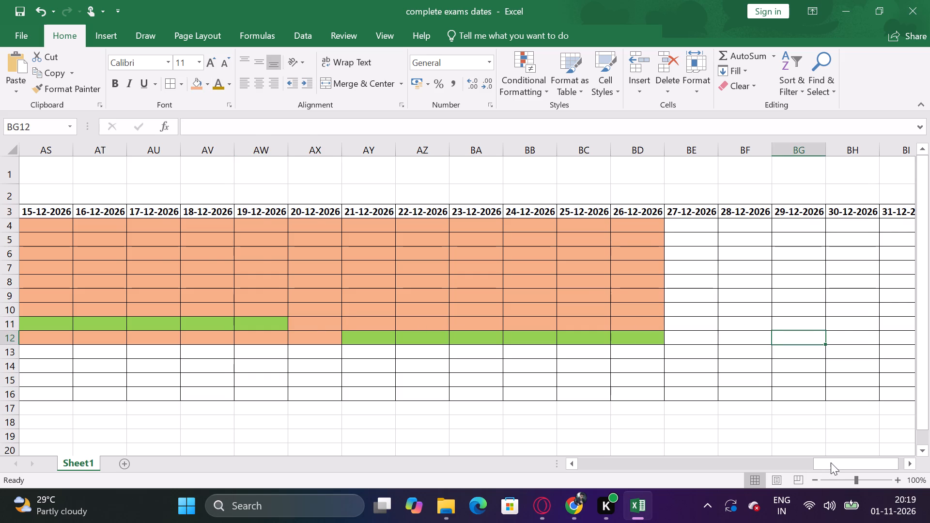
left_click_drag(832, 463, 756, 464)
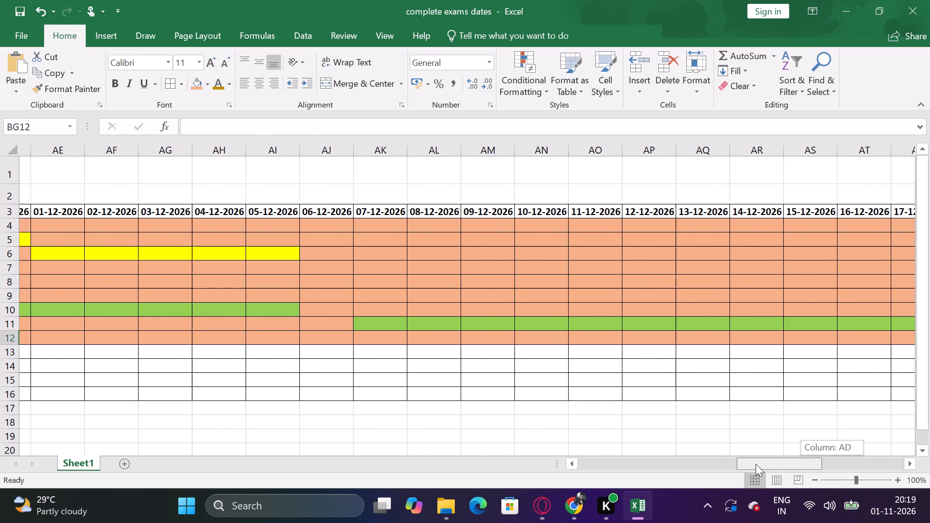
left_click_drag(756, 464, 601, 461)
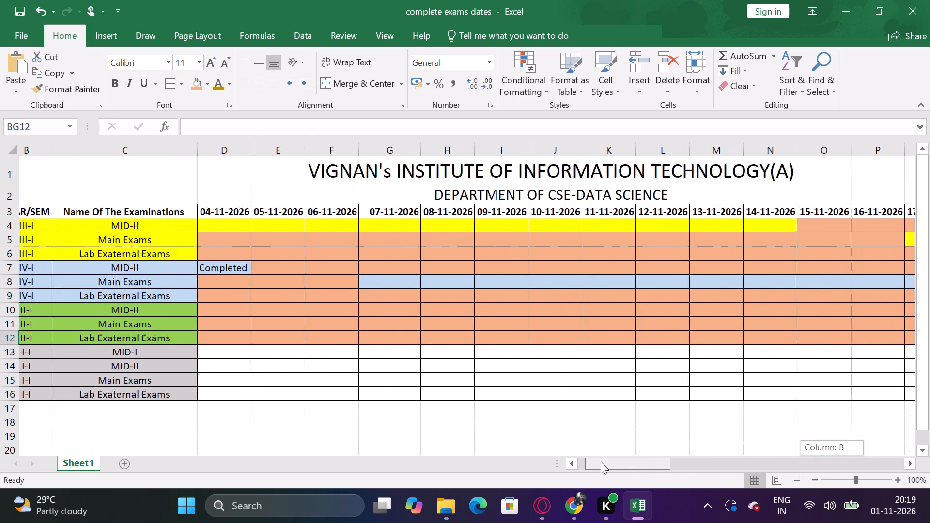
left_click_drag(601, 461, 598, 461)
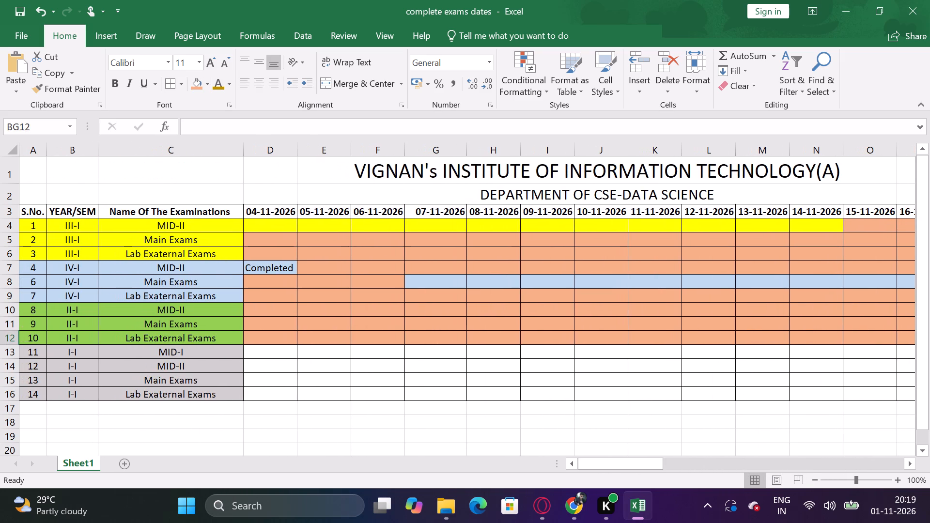
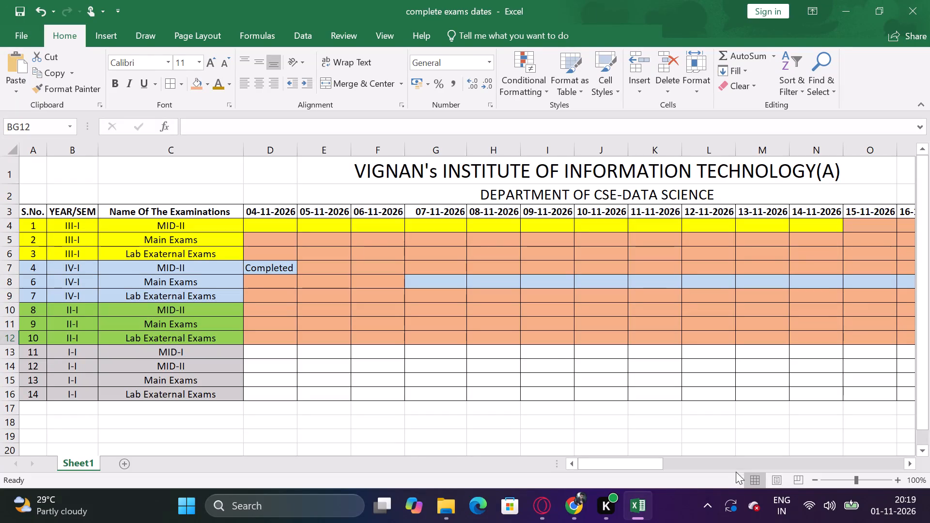
Save the exam dates workbook with the light orange fills under its existing file name.
left_click_drag(640, 467, 812, 476)
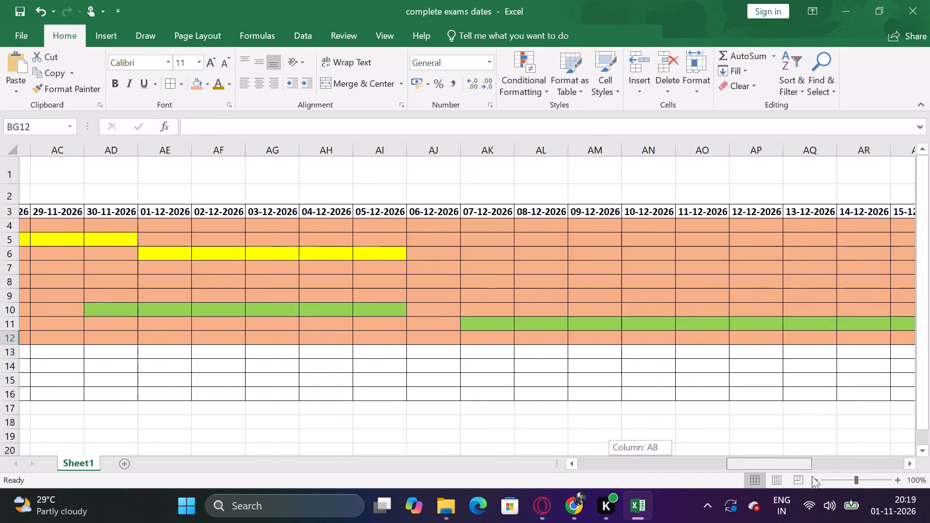
left_click_drag(812, 476, 876, 476)
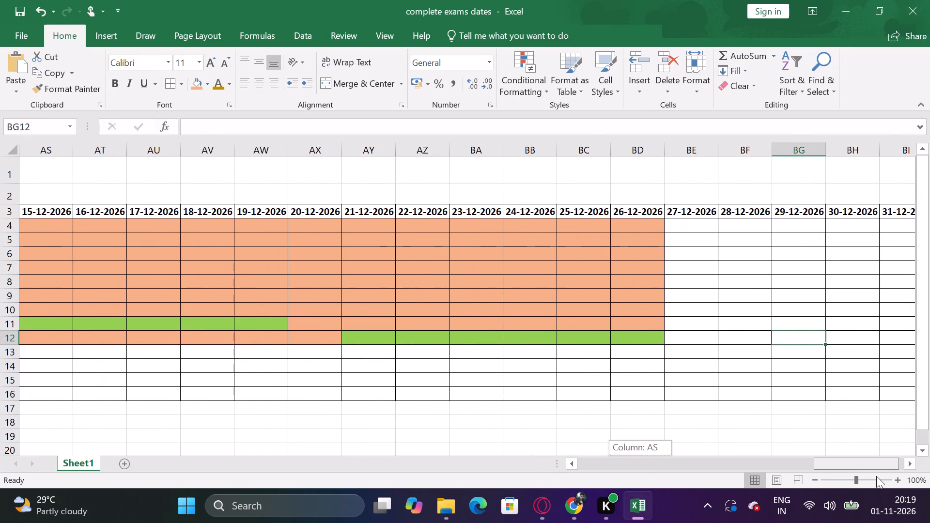
left_click_drag(876, 476, 865, 476)
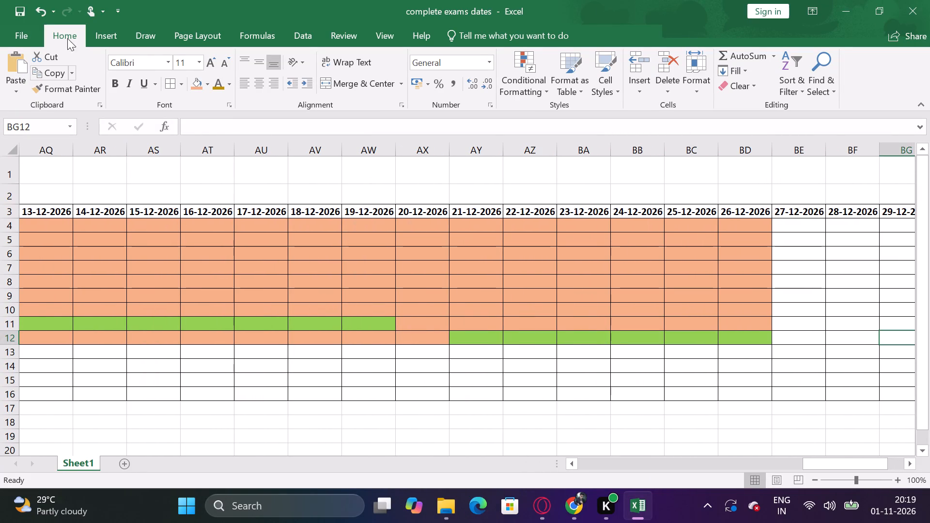
left_click(24, 36)
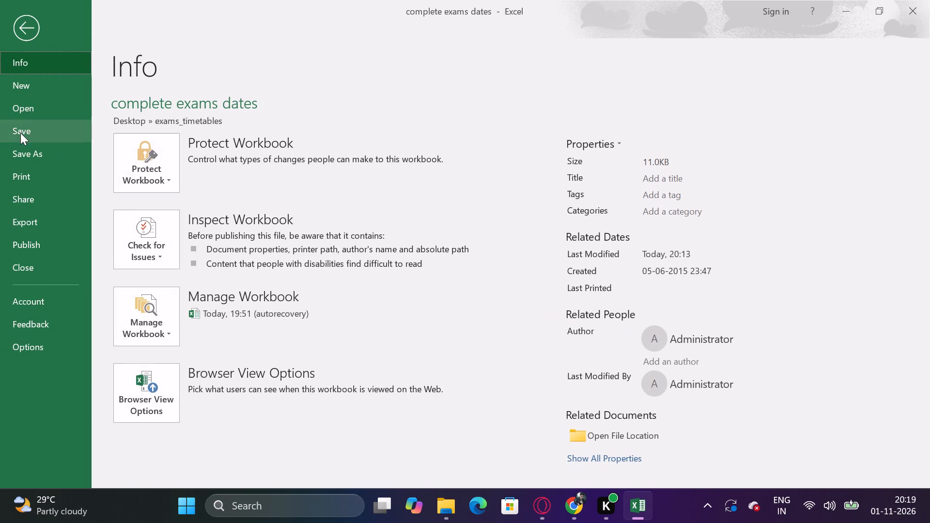
left_click(20, 133)
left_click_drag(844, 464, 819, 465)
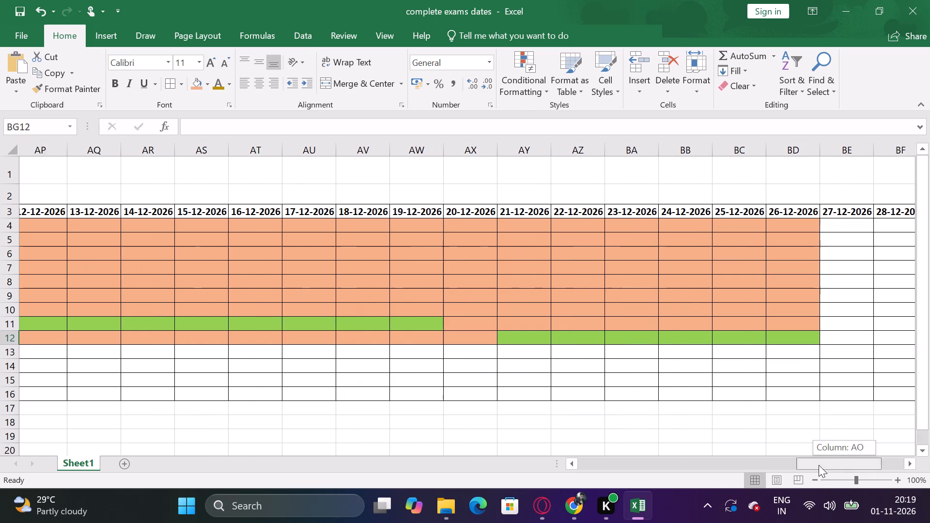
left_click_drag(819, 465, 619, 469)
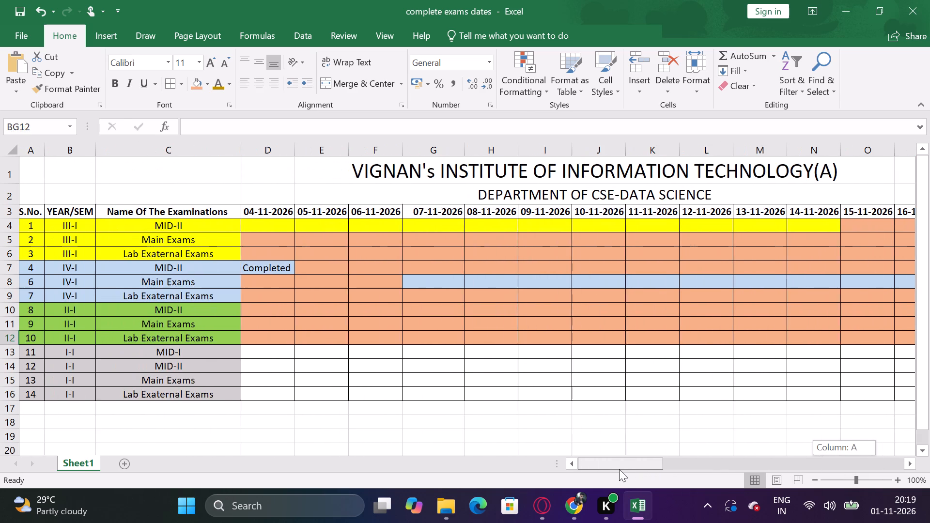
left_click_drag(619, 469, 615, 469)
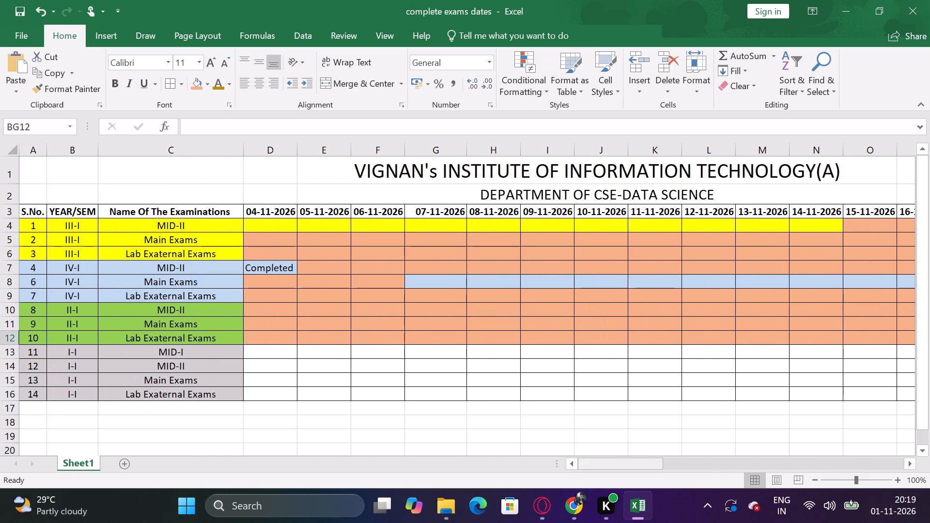
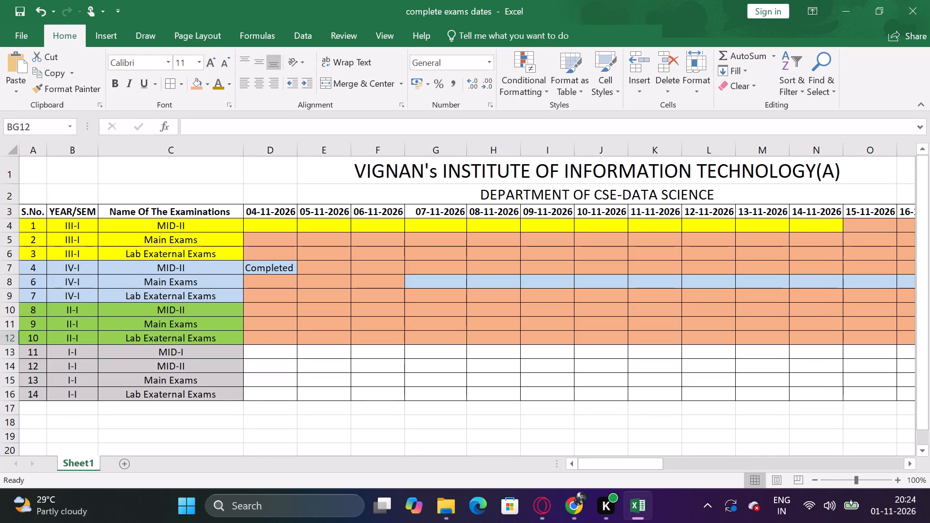
Fill the I-I MID-I row from 10-11-2026 to 16-11-2026 with the light grey used for the I-I labels.
left_click(595, 354)
left_click(595, 354)
left_click(685, 380)
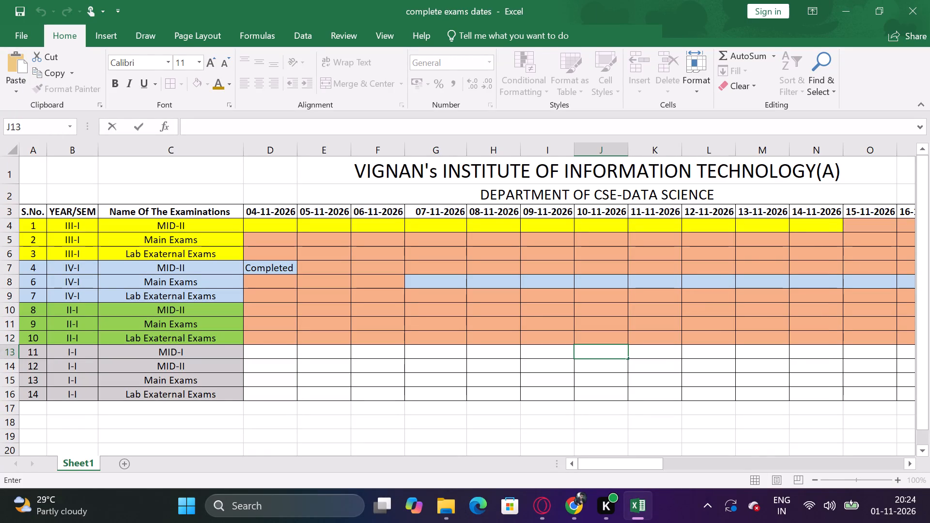
left_click_drag(608, 354, 608, 353)
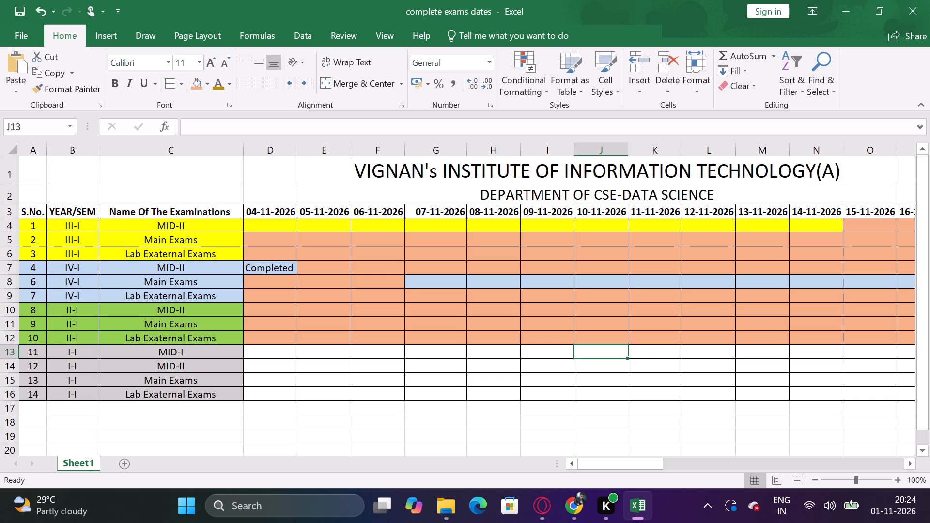
left_click_drag(608, 353, 883, 347)
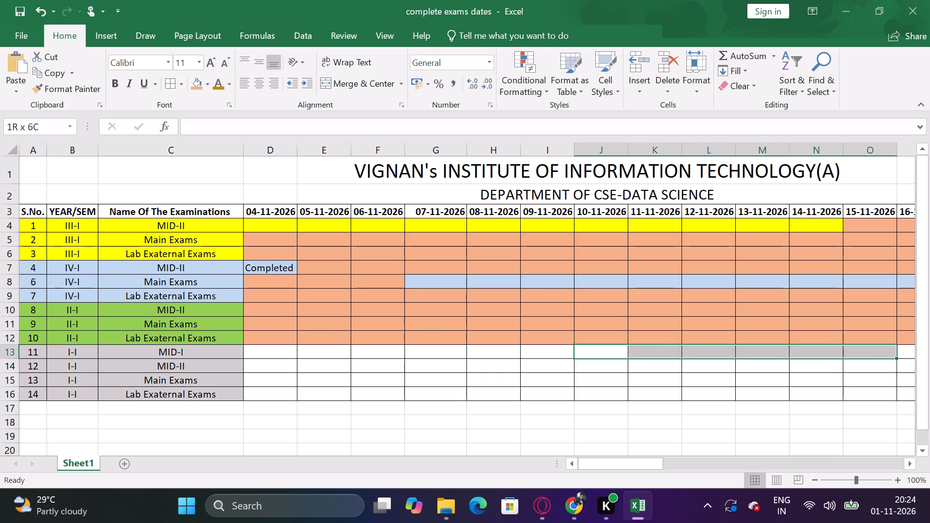
left_click_drag(883, 347, 855, 353)
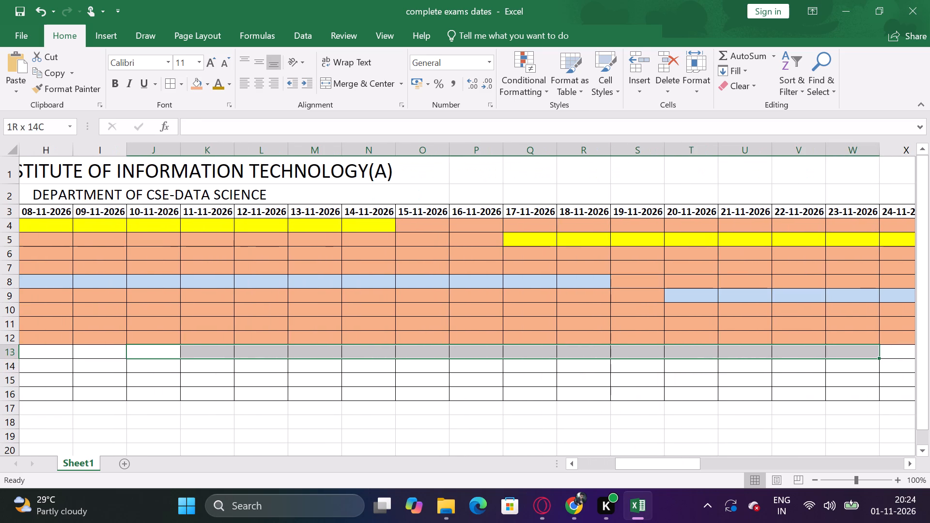
left_click_drag(855, 353, 603, 350)
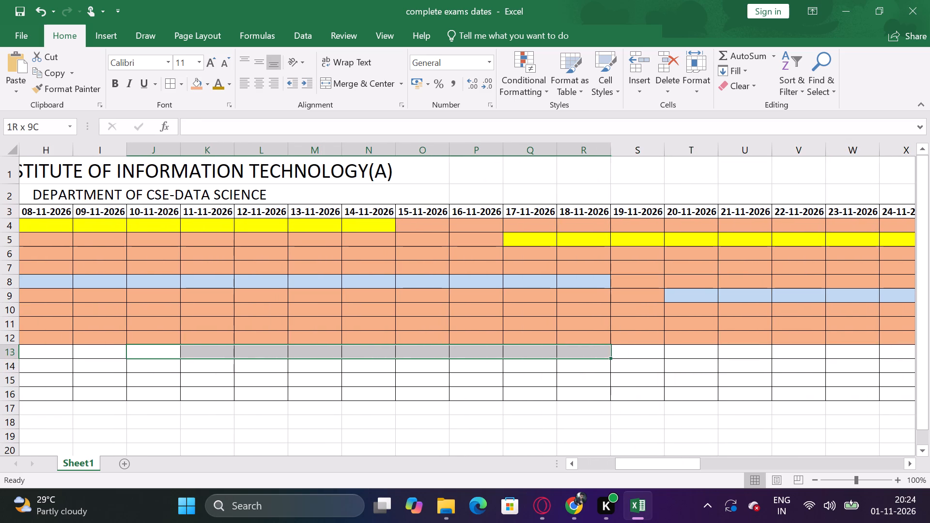
left_click_drag(603, 350, 500, 353)
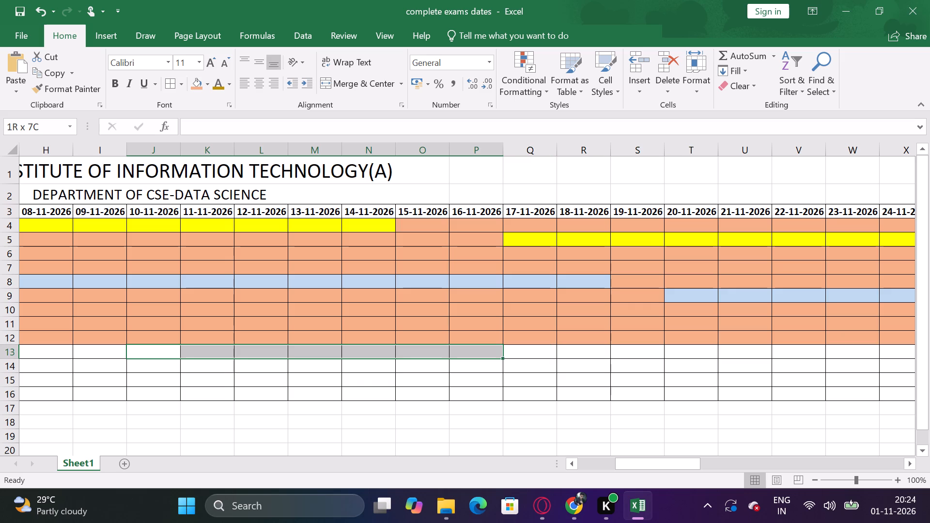
left_click_drag(500, 353, 499, 353)
left_click_drag(646, 461, 558, 463)
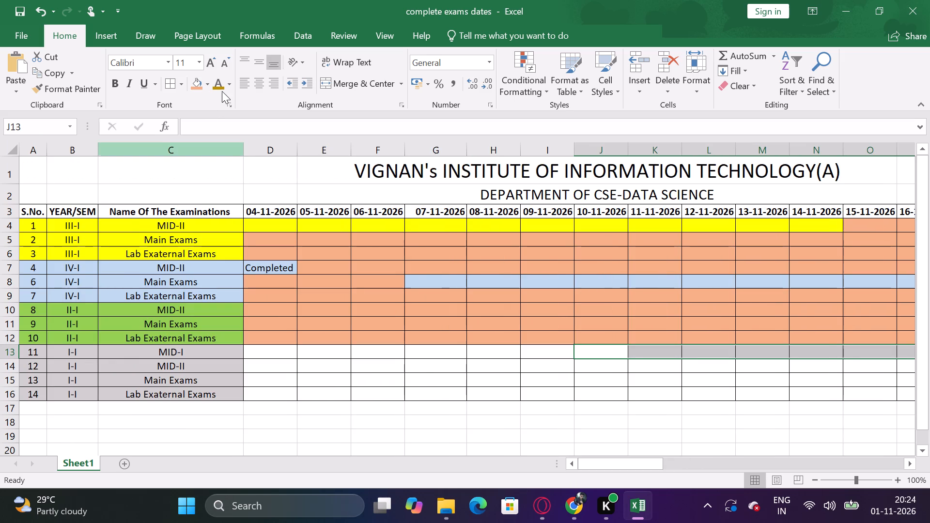
left_click(208, 86)
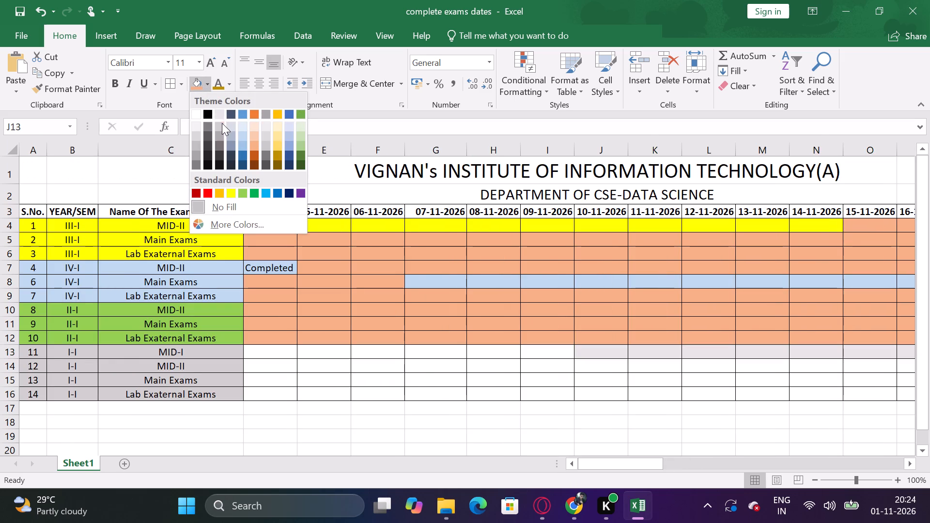
left_click(218, 130)
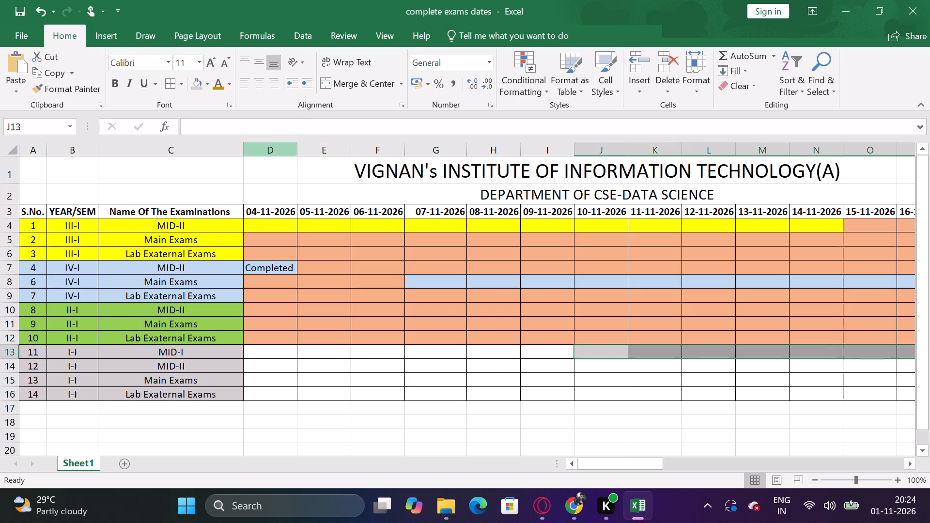
left_click(626, 386)
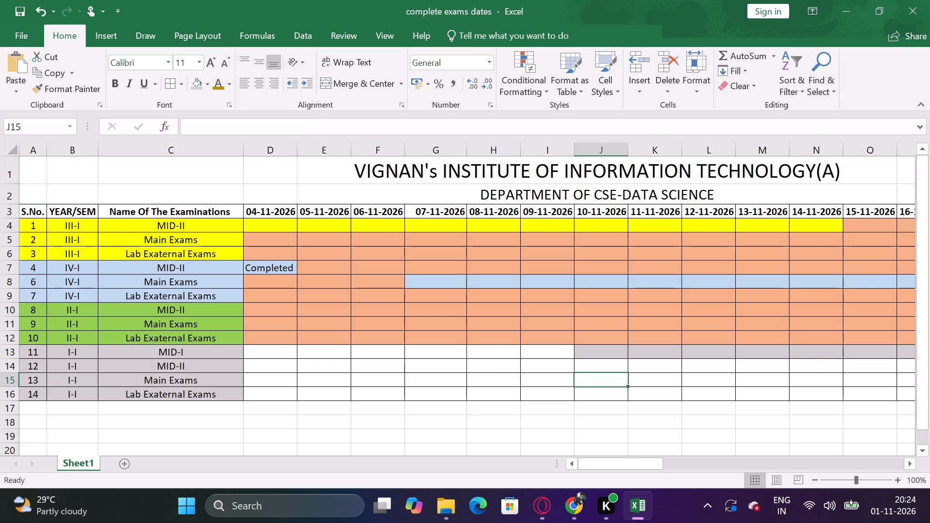
Fill the I-I MID-I row's non-exam dates from 04-11-2026 to 09-11-2026 with light orange.
left_click_drag(258, 354, 536, 355)
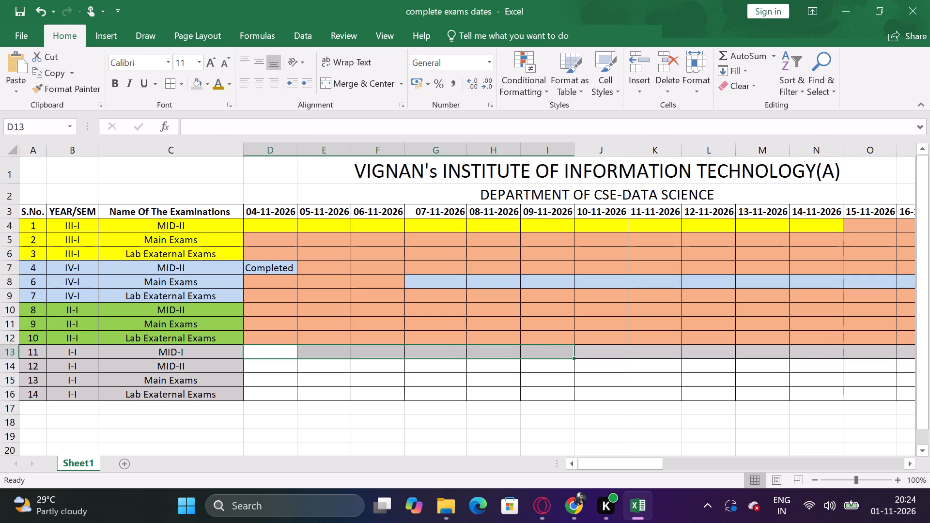
double_click(205, 87)
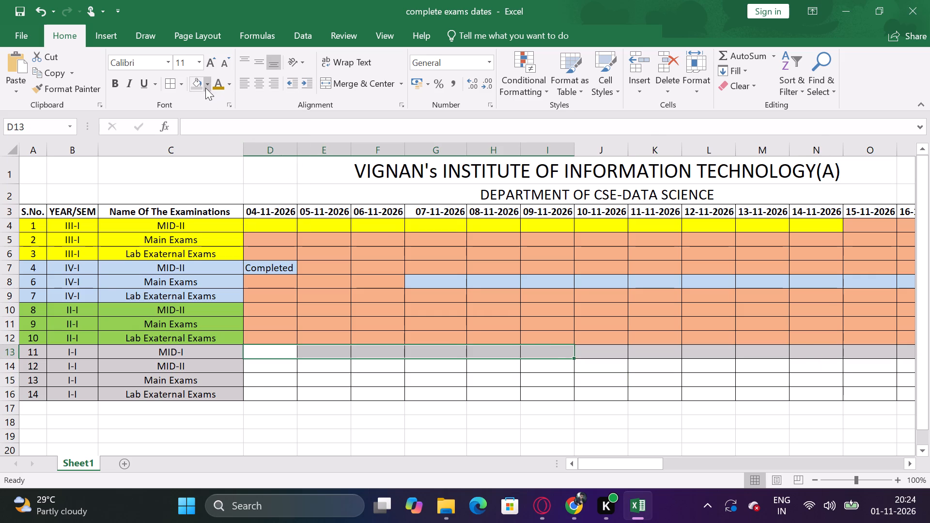
left_click(208, 85)
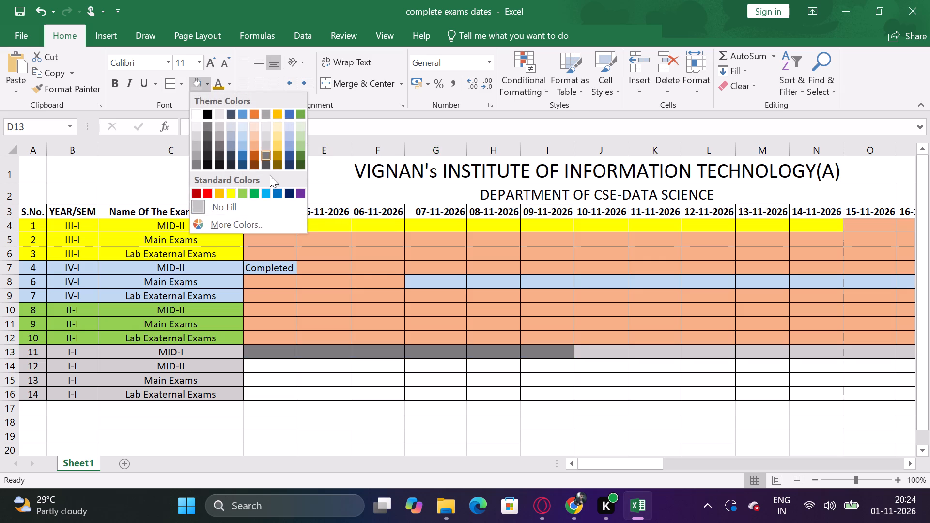
left_click(253, 149)
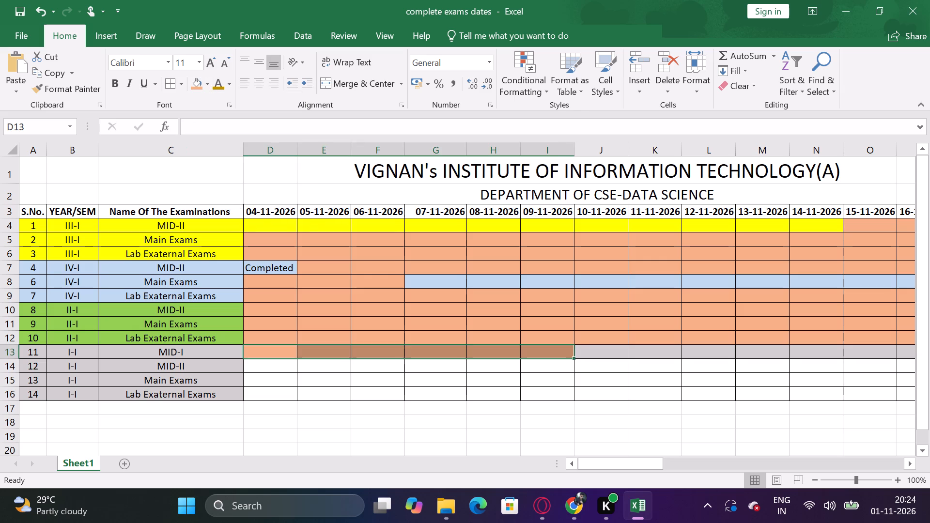
left_click(620, 397)
left_click(627, 469)
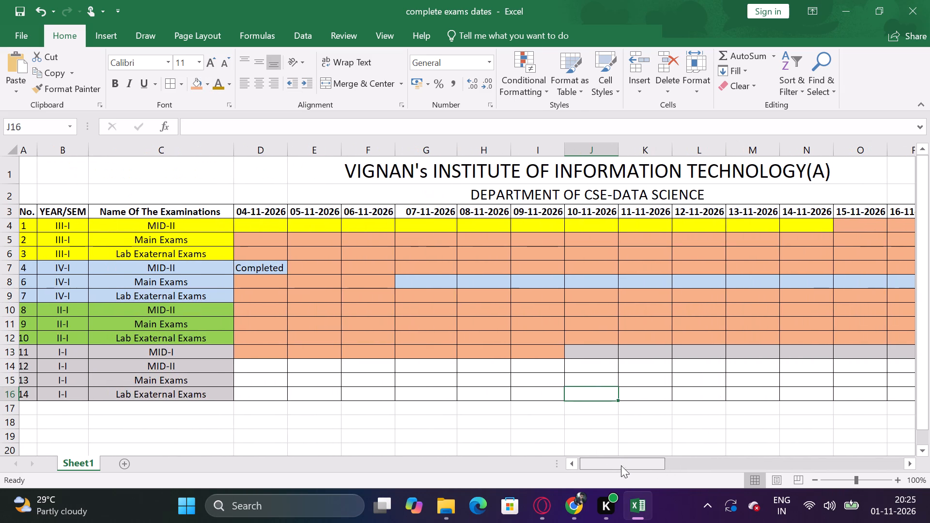
left_click(473, 401)
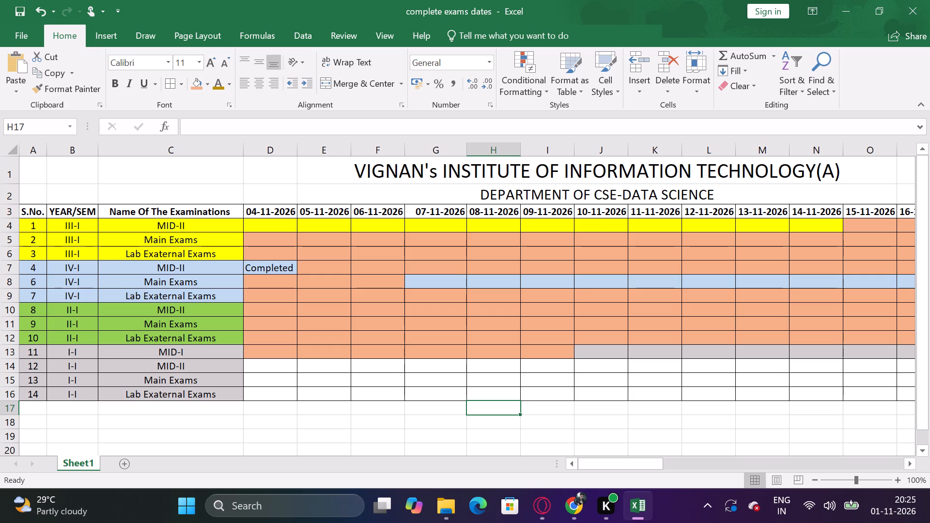
Fill the I-I MID-II row from 04-11-2026 to 16-11-2026 with light orange.
left_click_drag(259, 360, 266, 360)
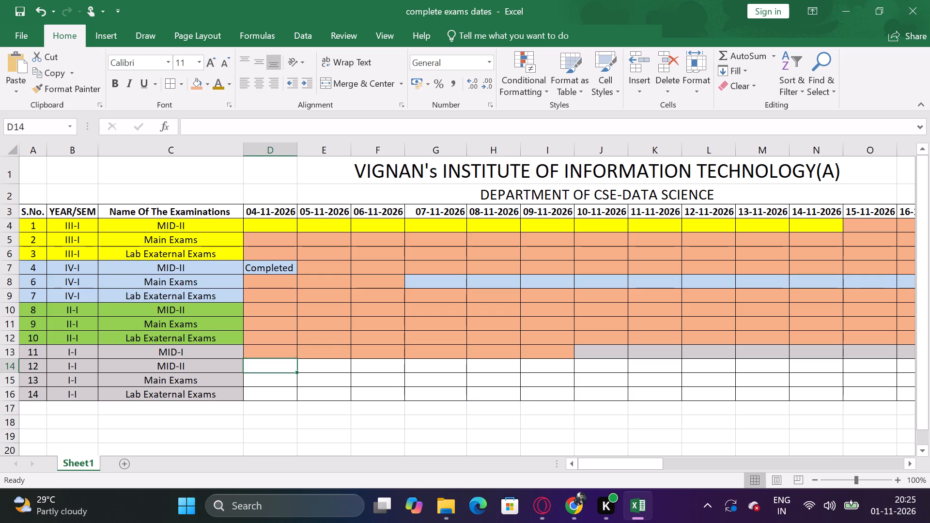
left_click_drag(266, 360, 905, 365)
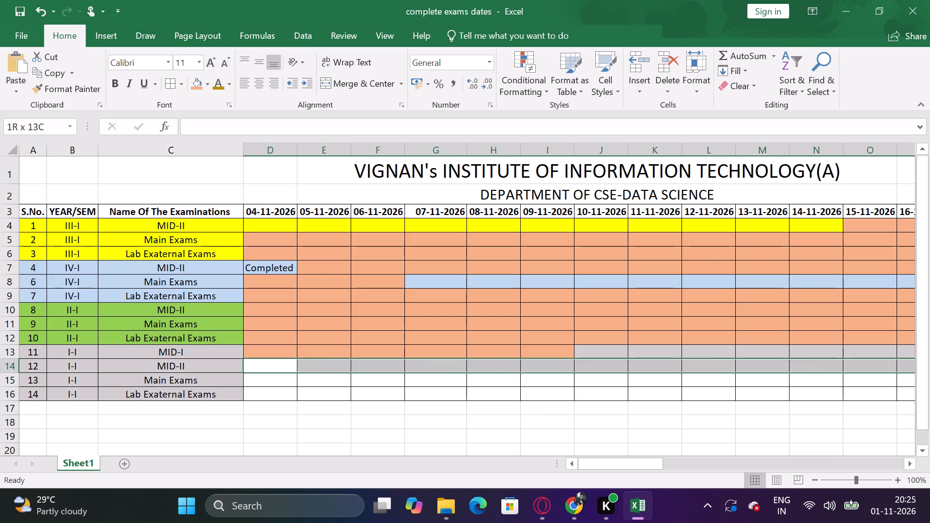
left_click_drag(905, 365, 634, 370)
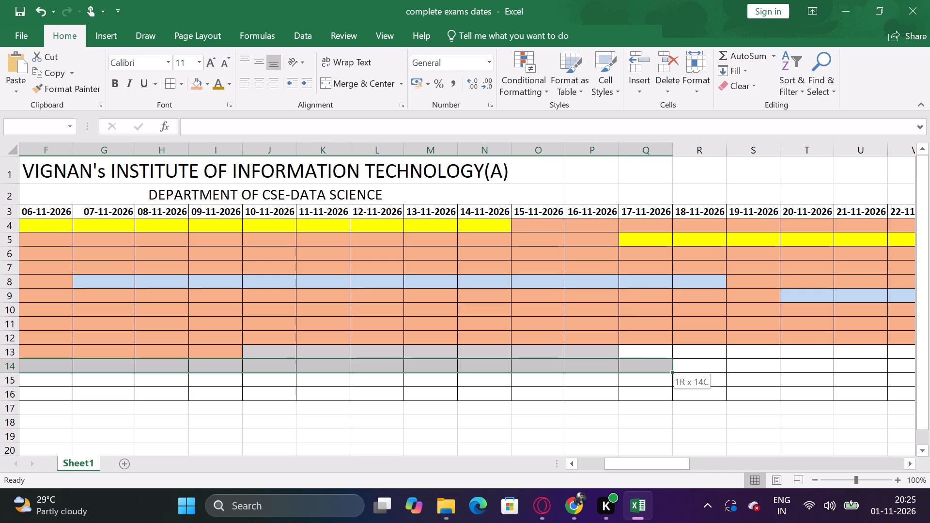
left_click_drag(634, 370, 616, 372)
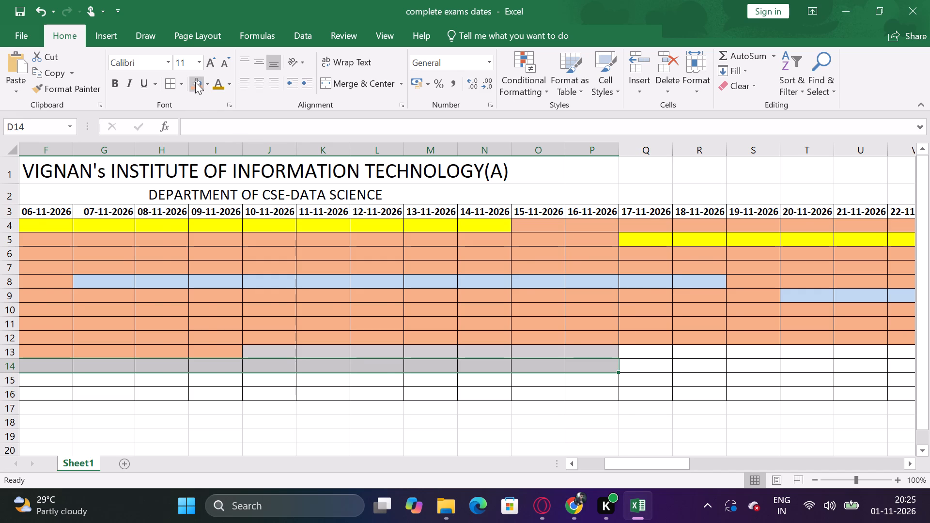
left_click(195, 82)
left_click(601, 323)
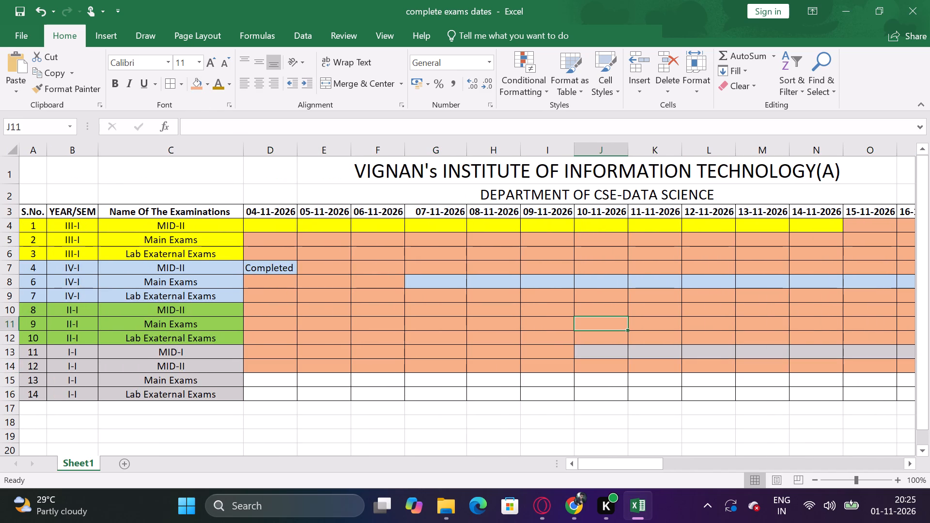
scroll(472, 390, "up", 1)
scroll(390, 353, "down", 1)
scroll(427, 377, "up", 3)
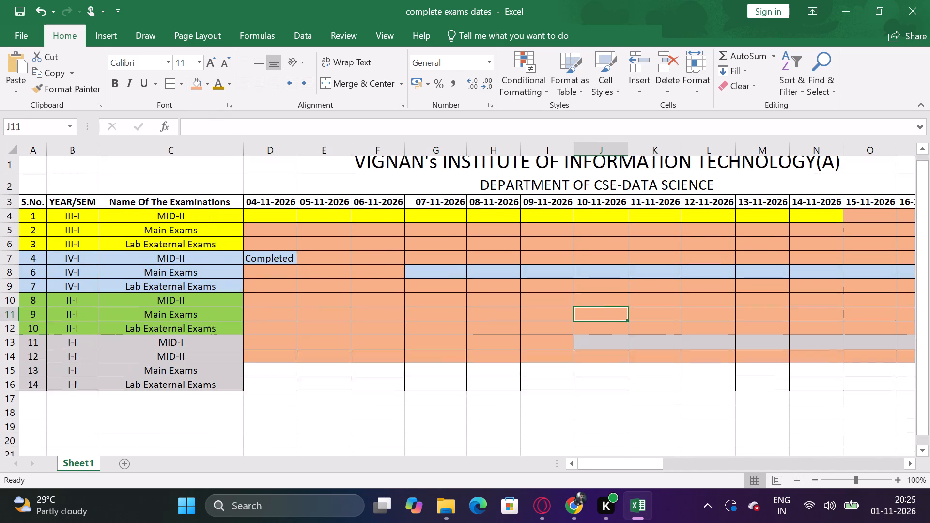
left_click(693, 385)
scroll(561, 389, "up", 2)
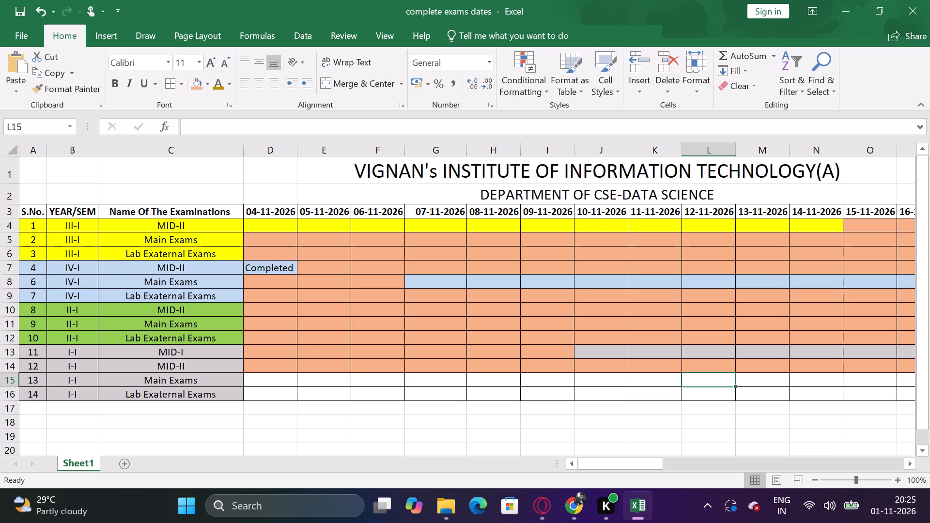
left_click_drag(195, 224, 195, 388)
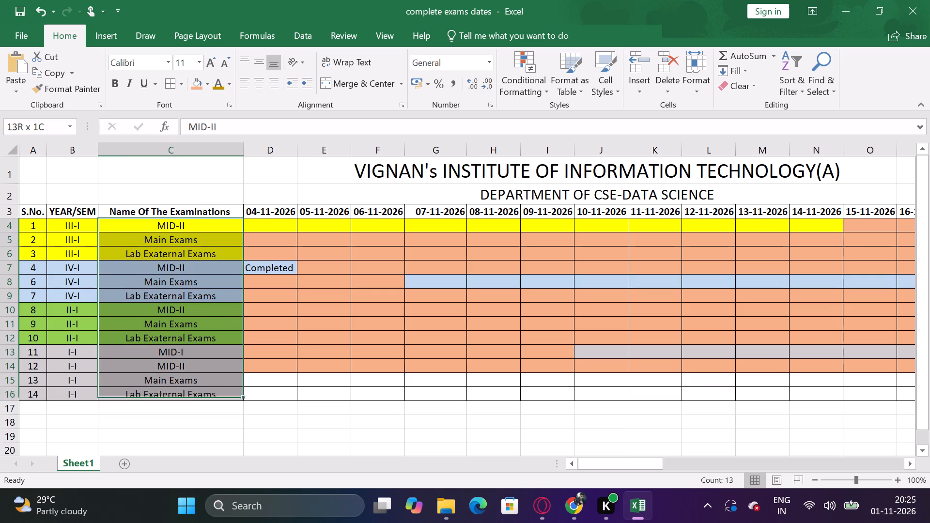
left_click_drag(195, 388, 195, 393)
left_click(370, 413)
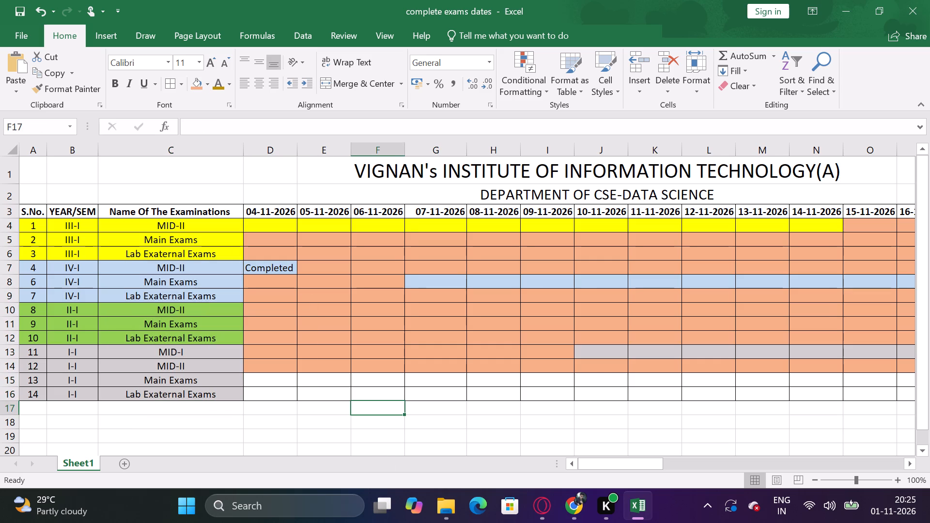
Insert a column between the examination names and the 04-11-2026 column, with the heading Time.
right_click(278, 148)
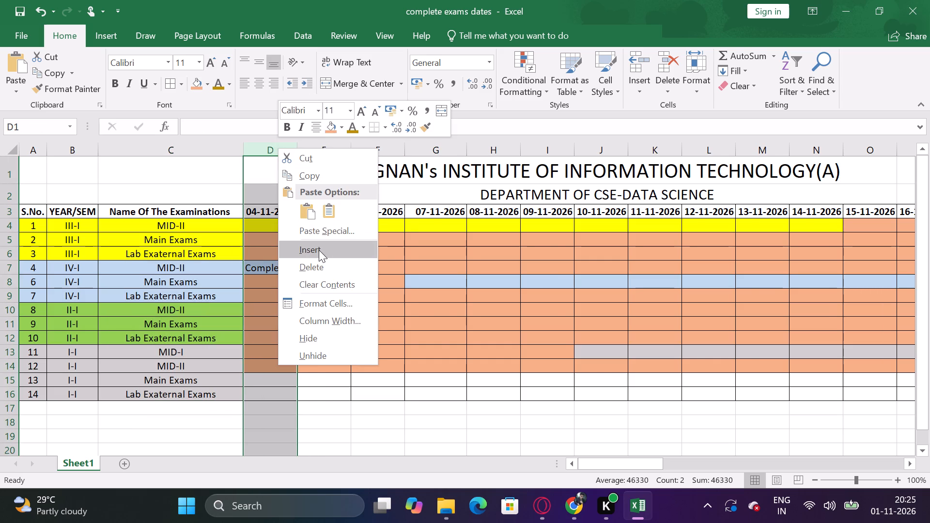
left_click(319, 250)
left_click(391, 354)
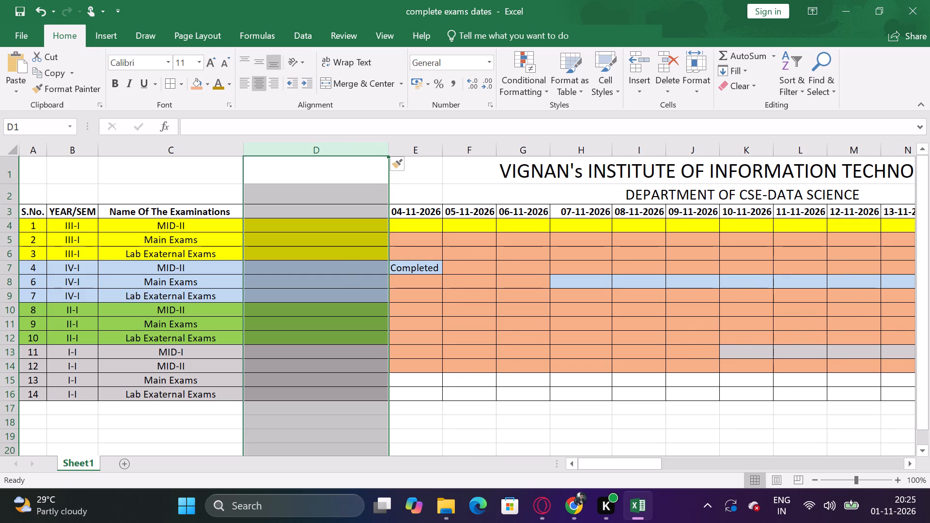
left_click(506, 396)
left_click(303, 212)
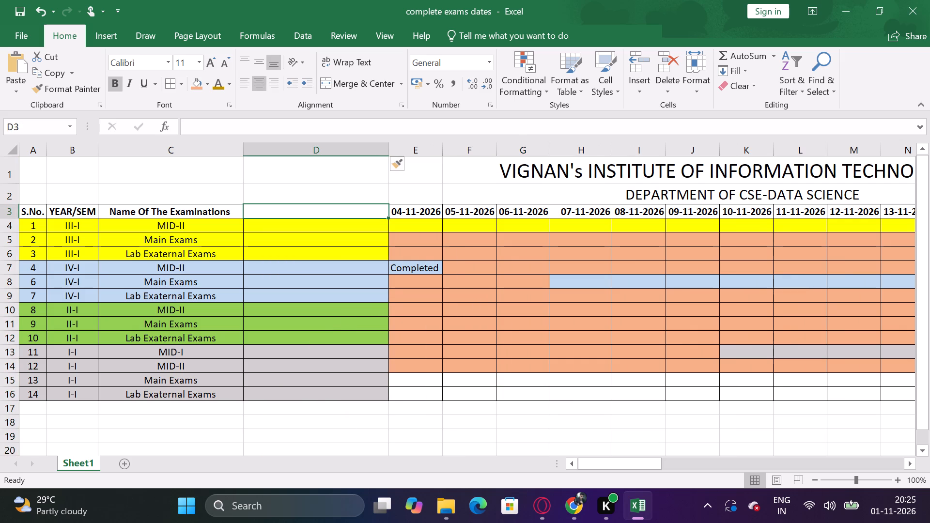
type("Tim")
key("e")
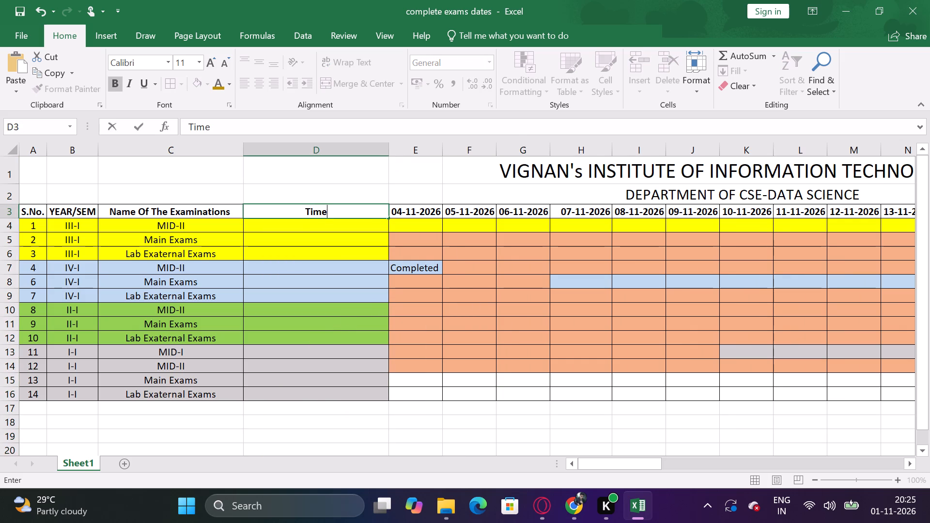
left_click(432, 420)
Narrow the Time column so it is clearly slimmer than the examination names column.
left_click_drag(389, 150, 344, 160)
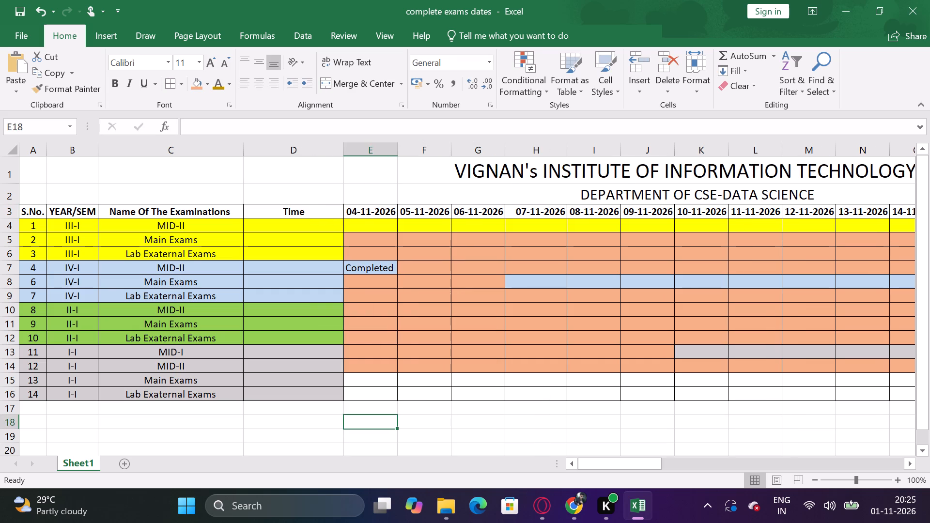
left_click_drag(342, 147, 333, 148)
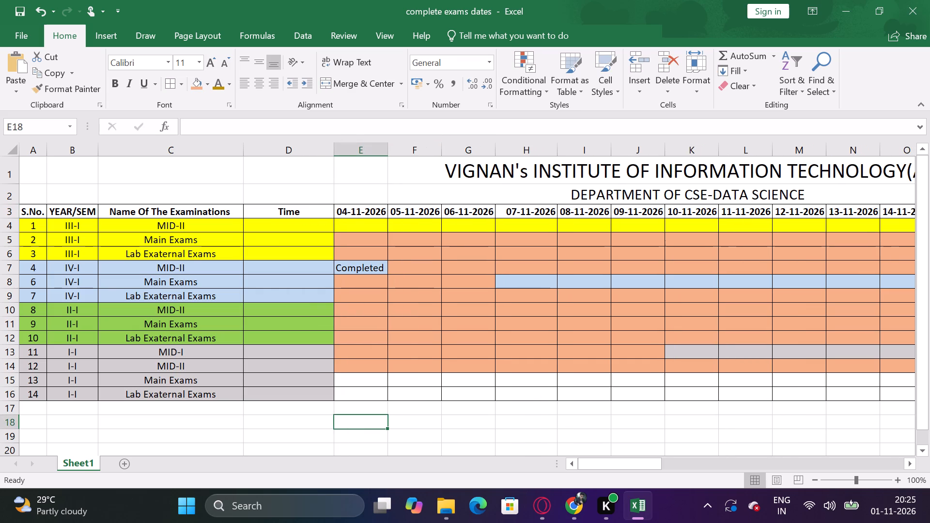
left_click(510, 394)
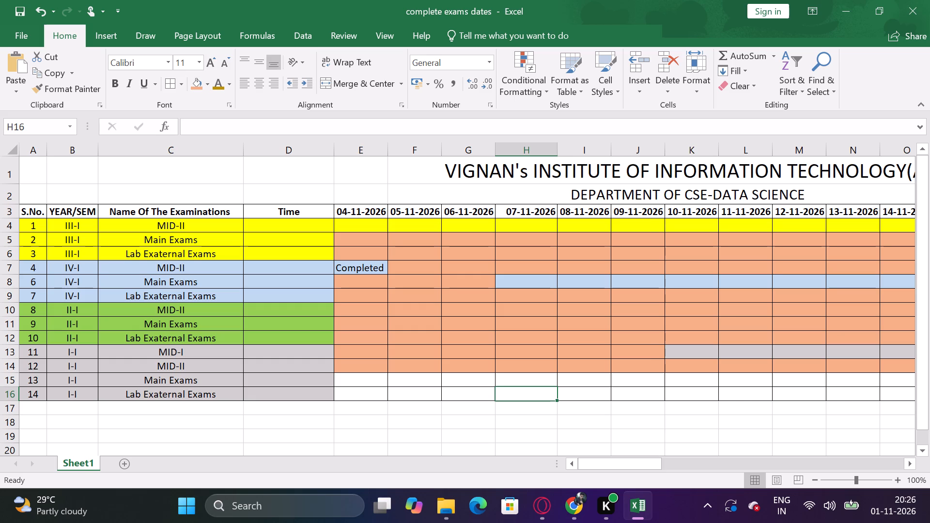
Save the exam dates workbook with the new Time column under its existing file name.
left_click(22, 39)
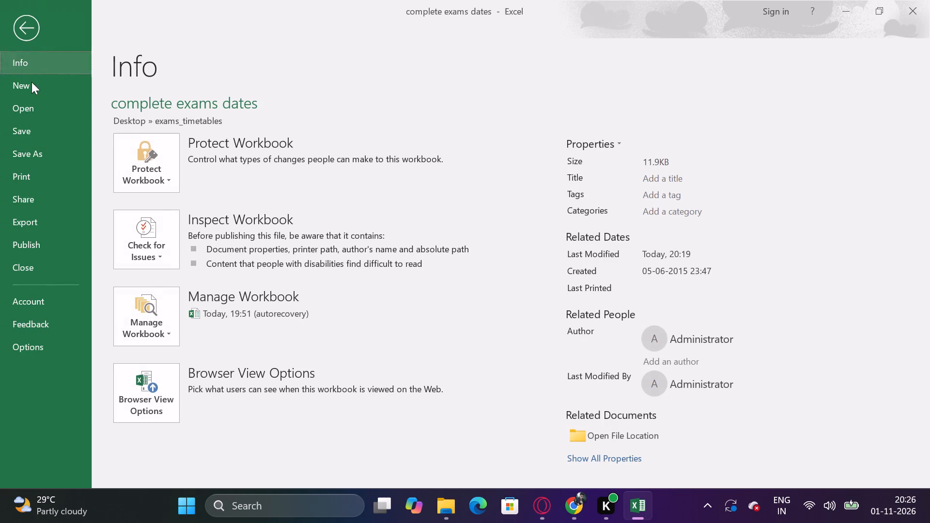
left_click(29, 127)
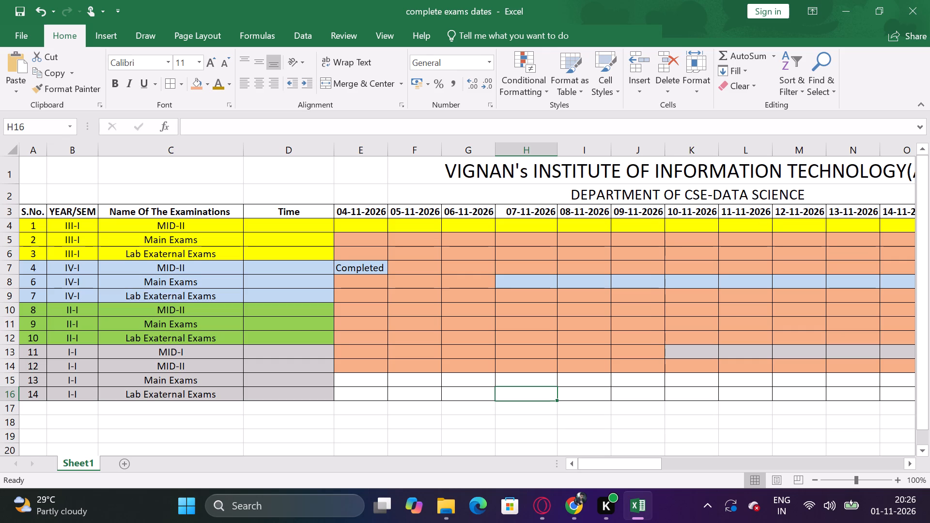
Enter the time 2.00 PM-3.30 PM in the Time column for the IV-I MID-II exam.
left_click(433, 416)
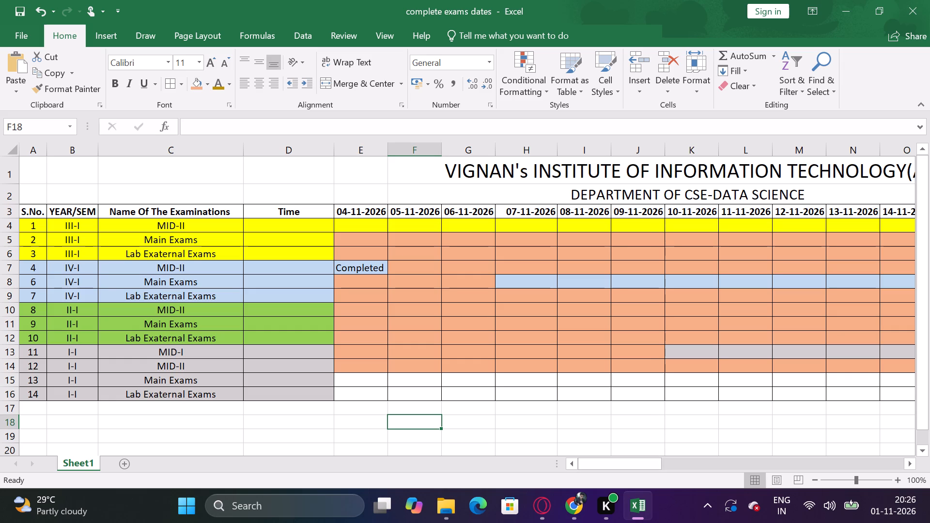
left_click(288, 266)
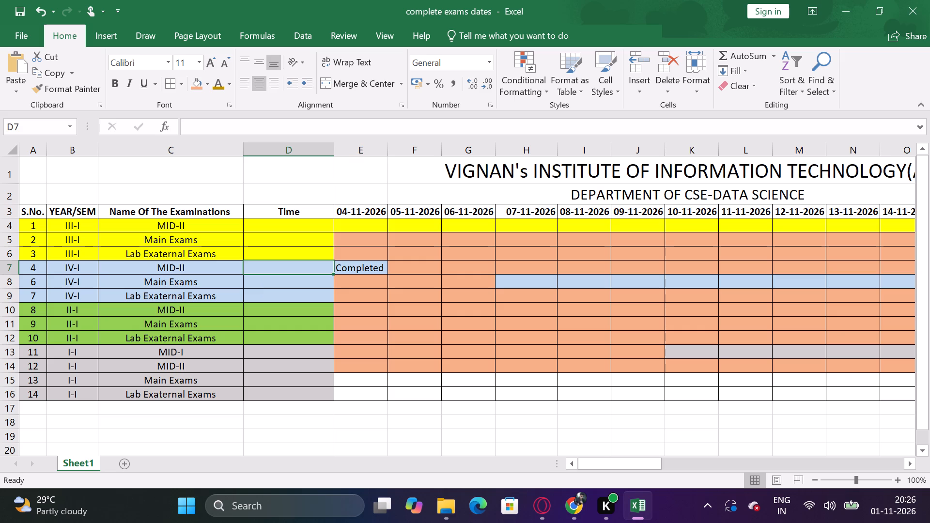
type("2.00")
type("PM")
key("space")
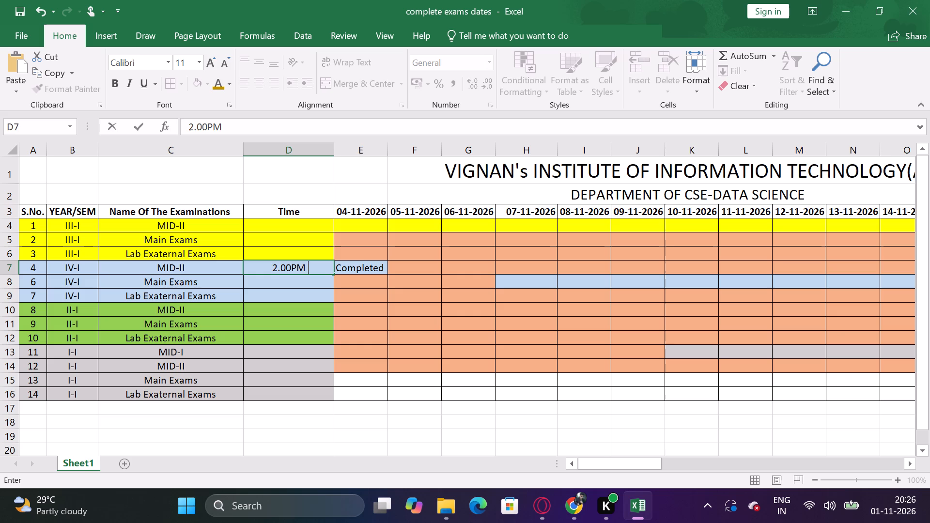
left_click(293, 268)
key("space")
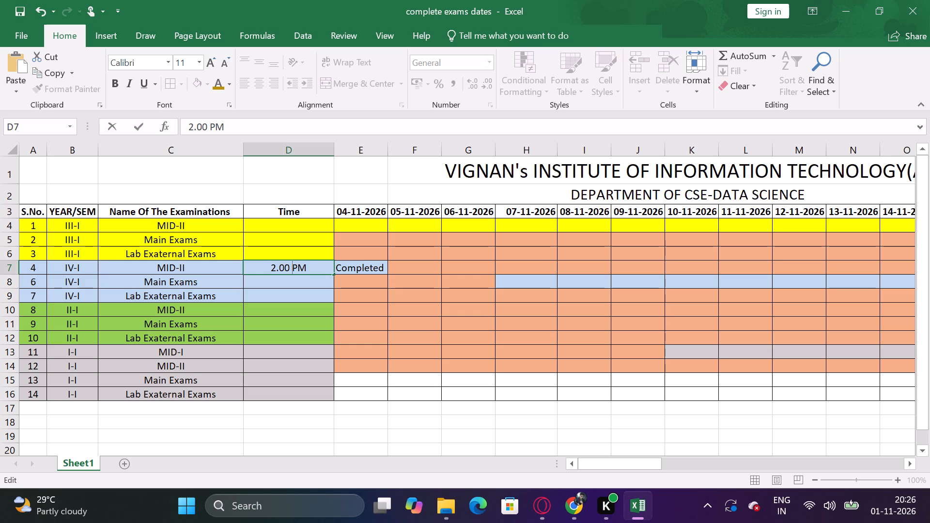
left_click(313, 265)
key("BackSpace")
key("minus")
key("shift+numbersign")
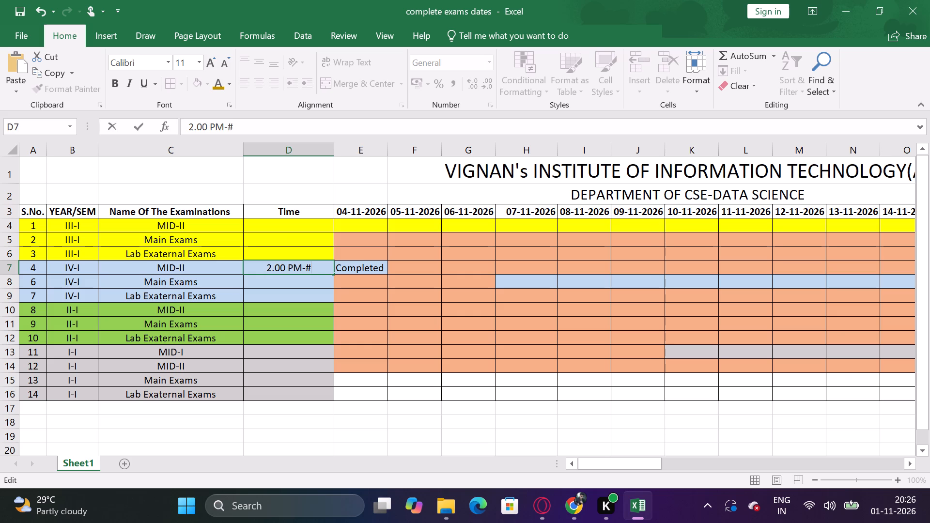
type(".00")
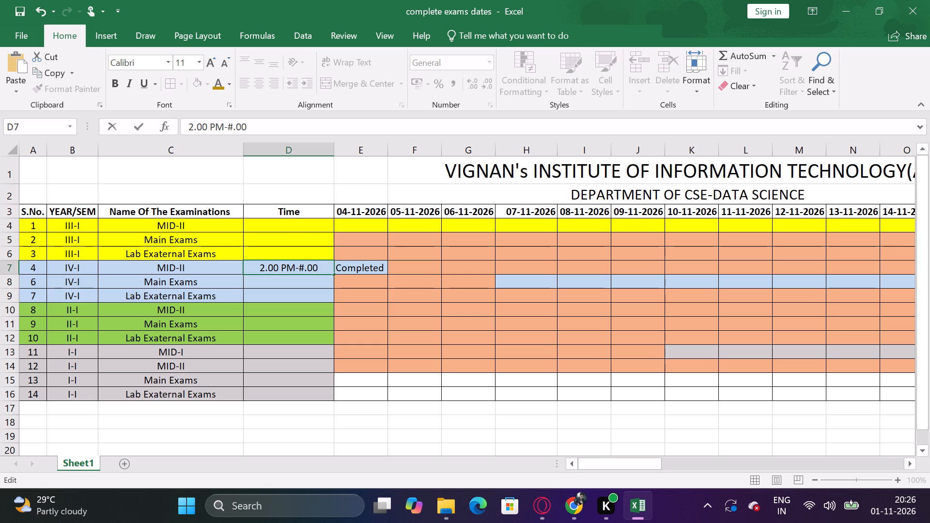
key("BackSpace")
key("BackSpace")
key("BackSpace")
key("BackSpace")
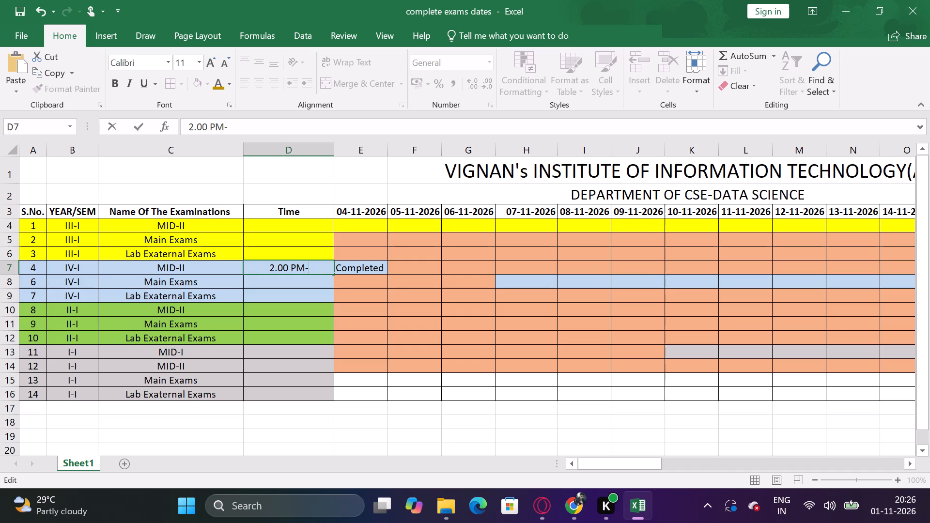
key("3")
type(".00")
type("PM")
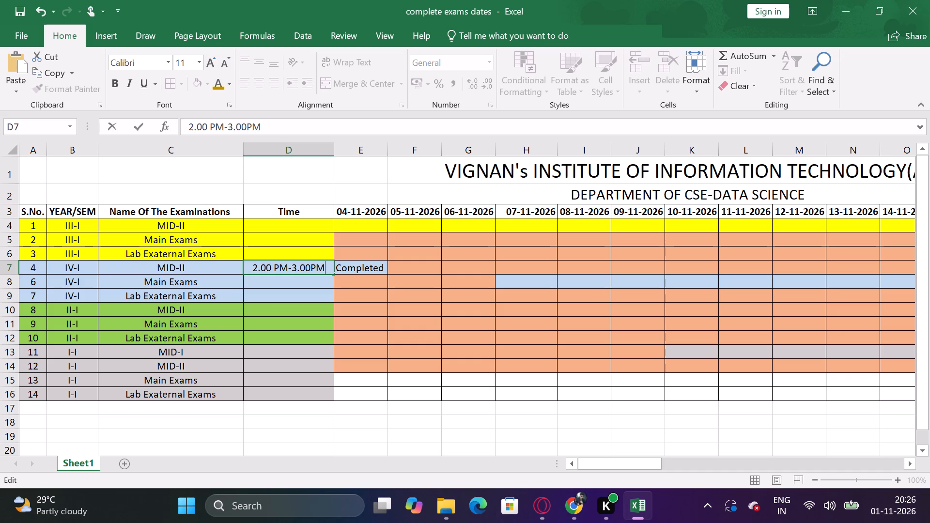
left_click(311, 266)
key("space")
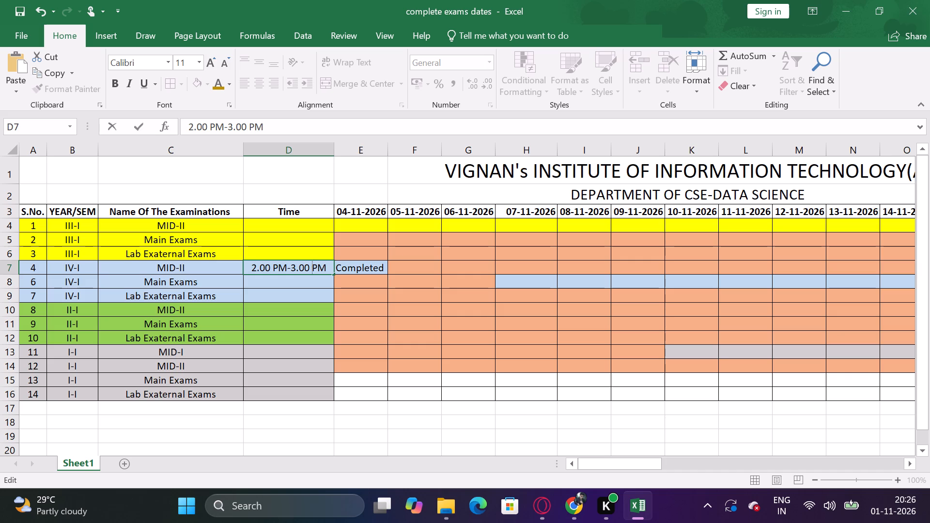
left_click(308, 268)
key("BackSpace")
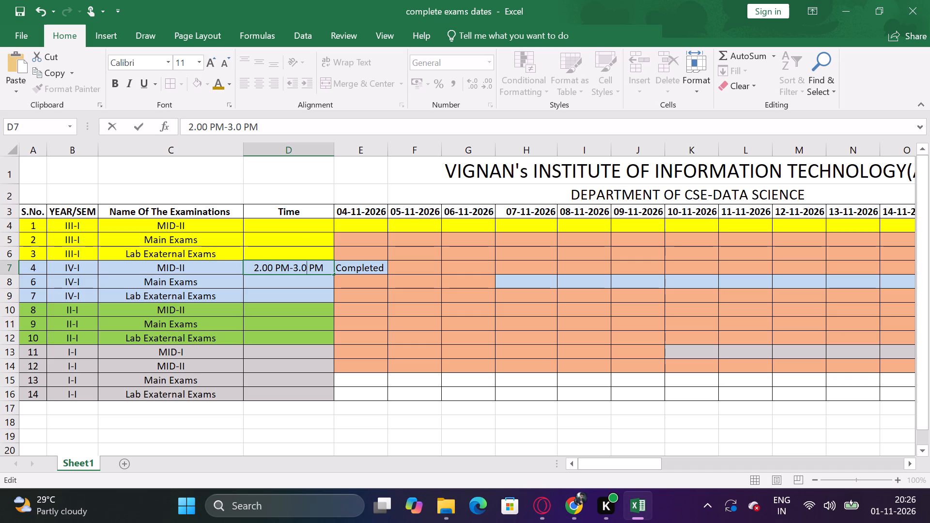
key("BackSpace")
type("30")
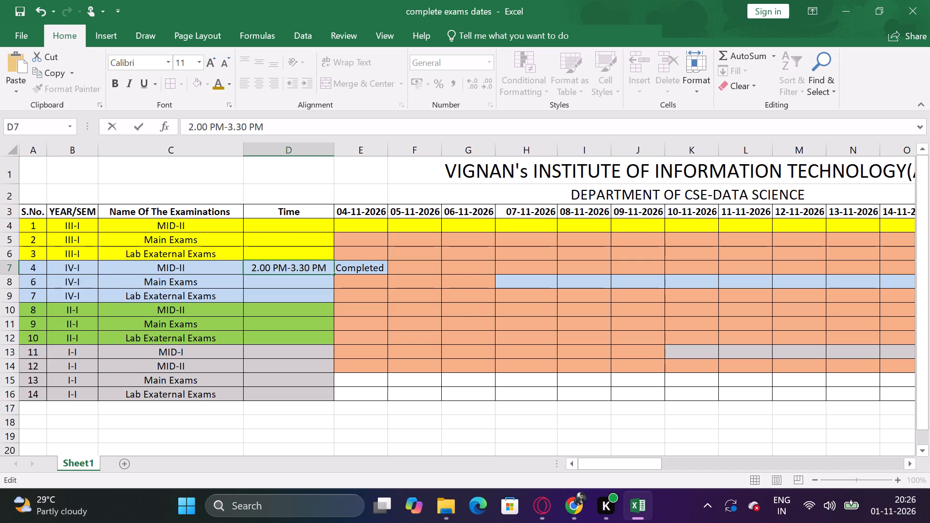
left_click(442, 432)
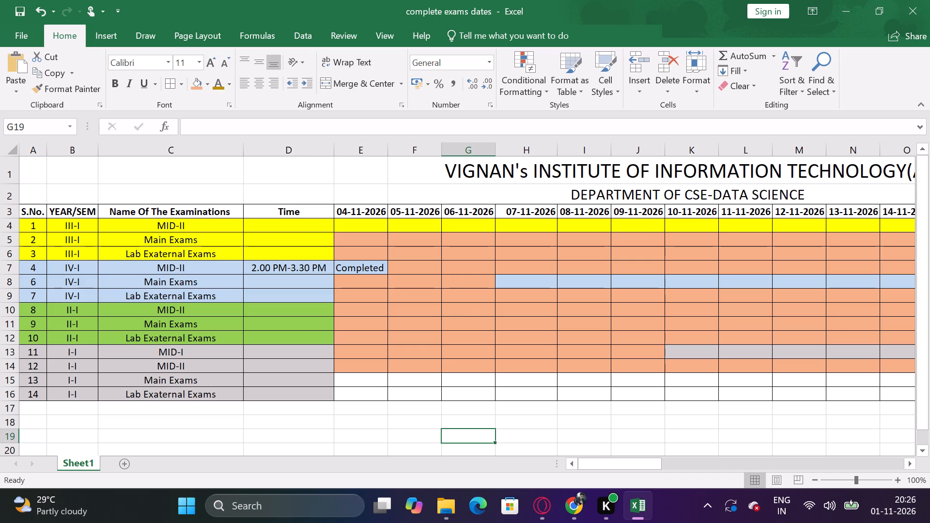
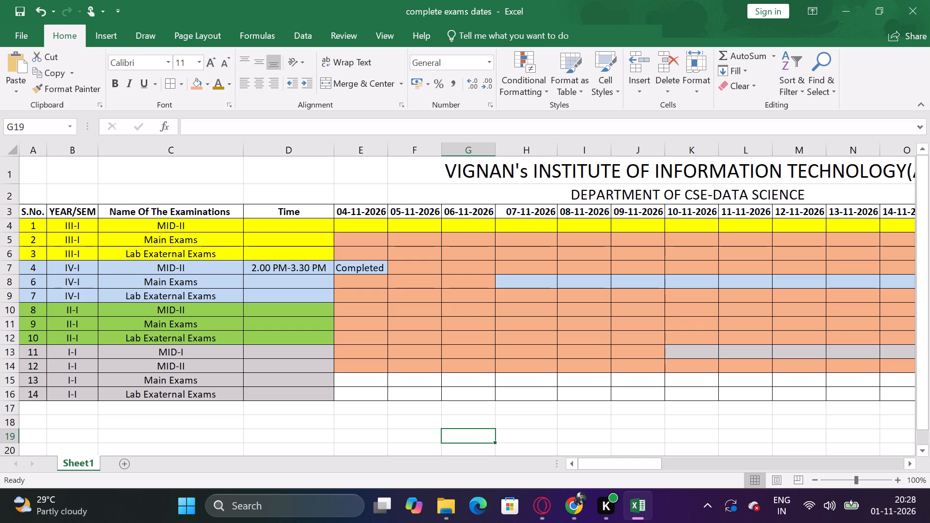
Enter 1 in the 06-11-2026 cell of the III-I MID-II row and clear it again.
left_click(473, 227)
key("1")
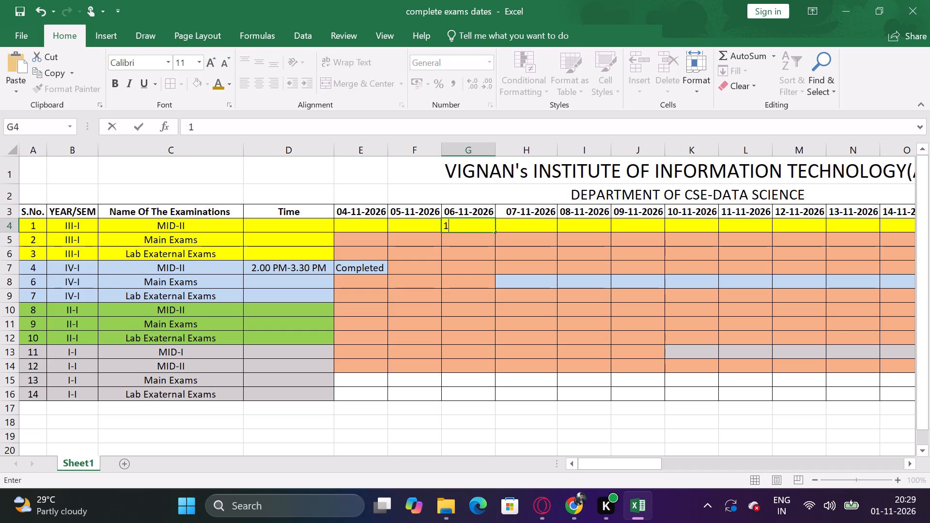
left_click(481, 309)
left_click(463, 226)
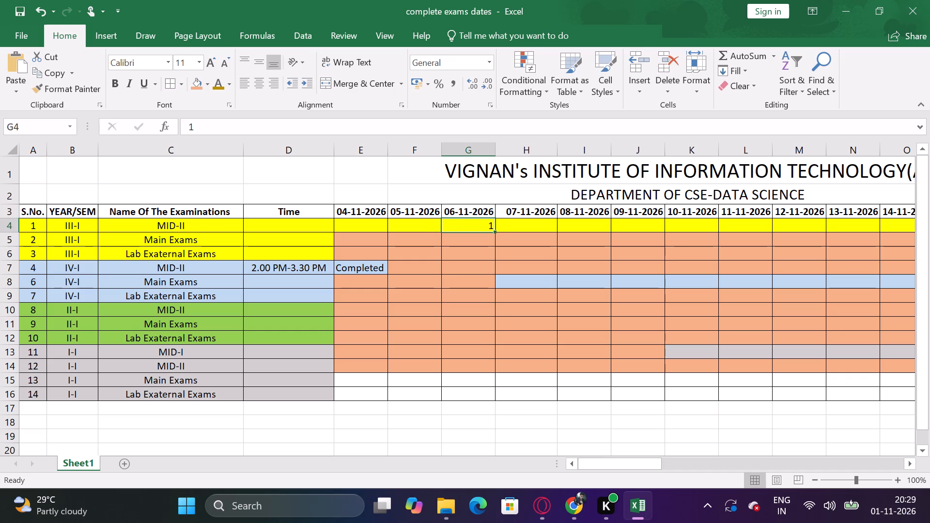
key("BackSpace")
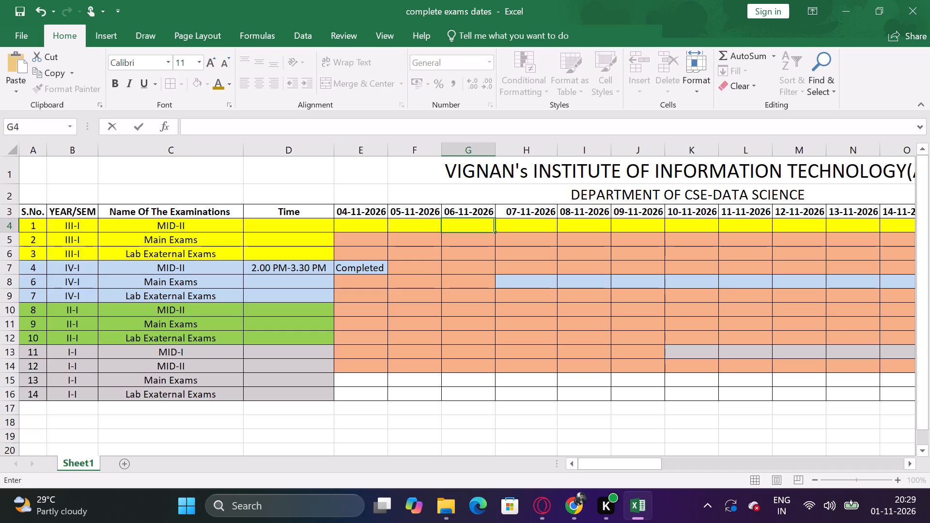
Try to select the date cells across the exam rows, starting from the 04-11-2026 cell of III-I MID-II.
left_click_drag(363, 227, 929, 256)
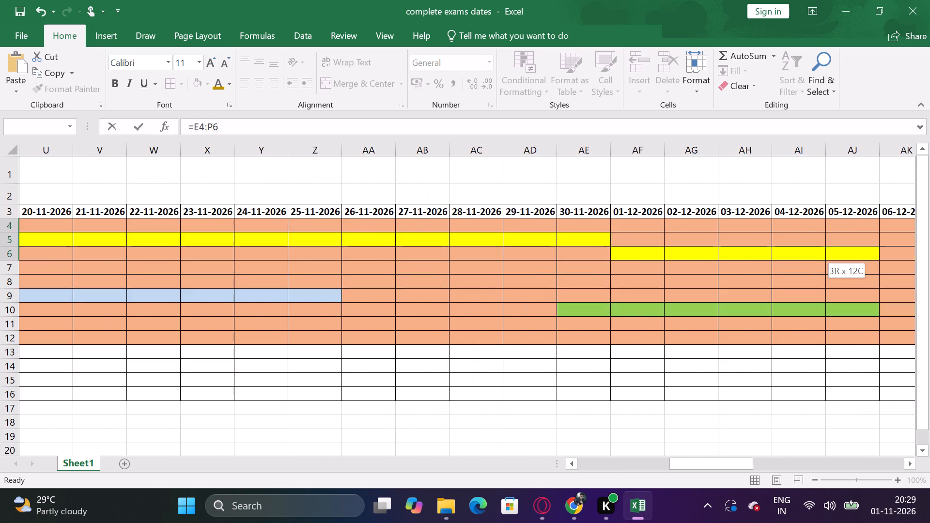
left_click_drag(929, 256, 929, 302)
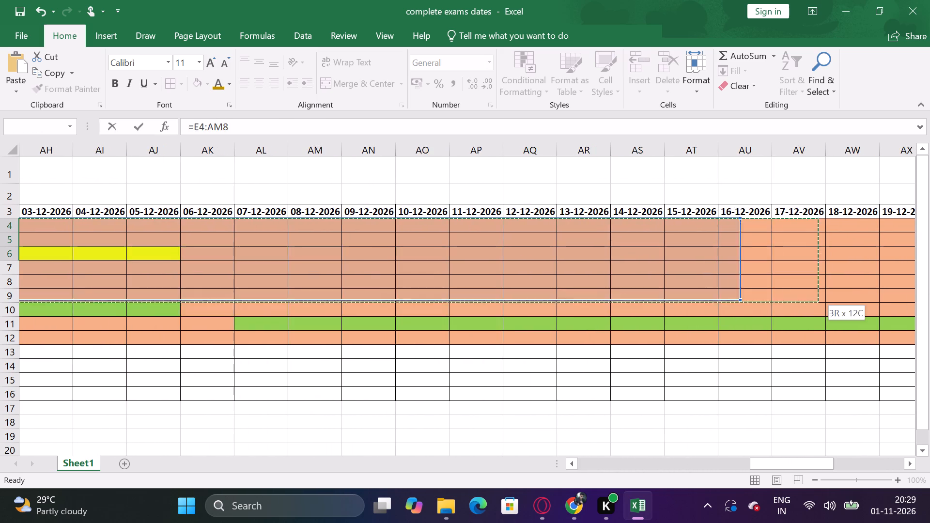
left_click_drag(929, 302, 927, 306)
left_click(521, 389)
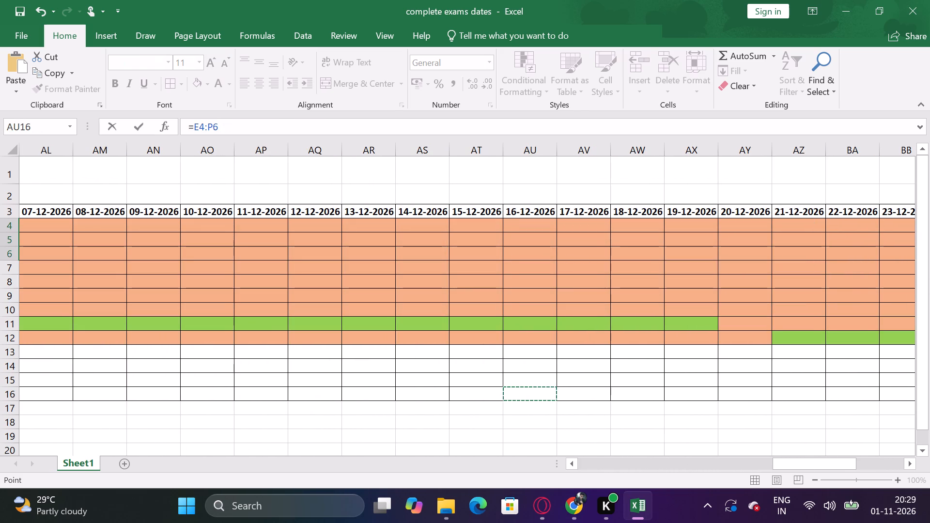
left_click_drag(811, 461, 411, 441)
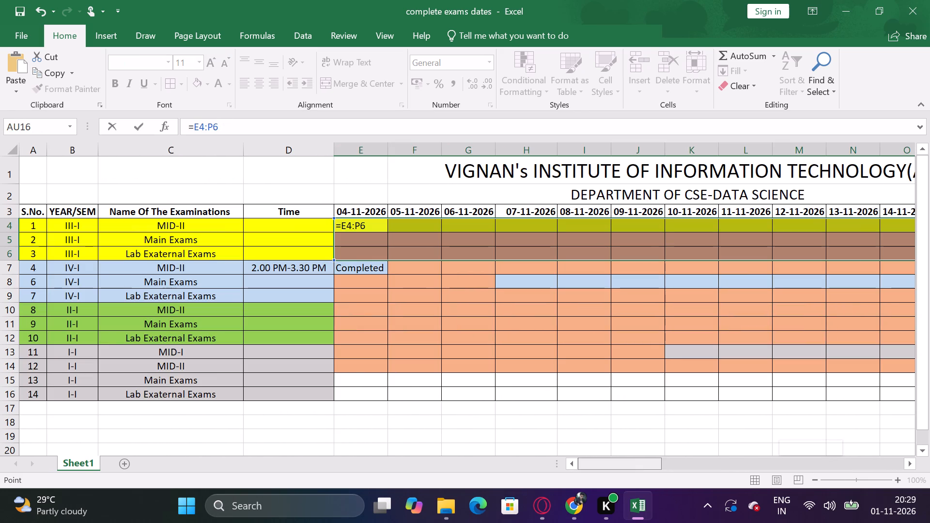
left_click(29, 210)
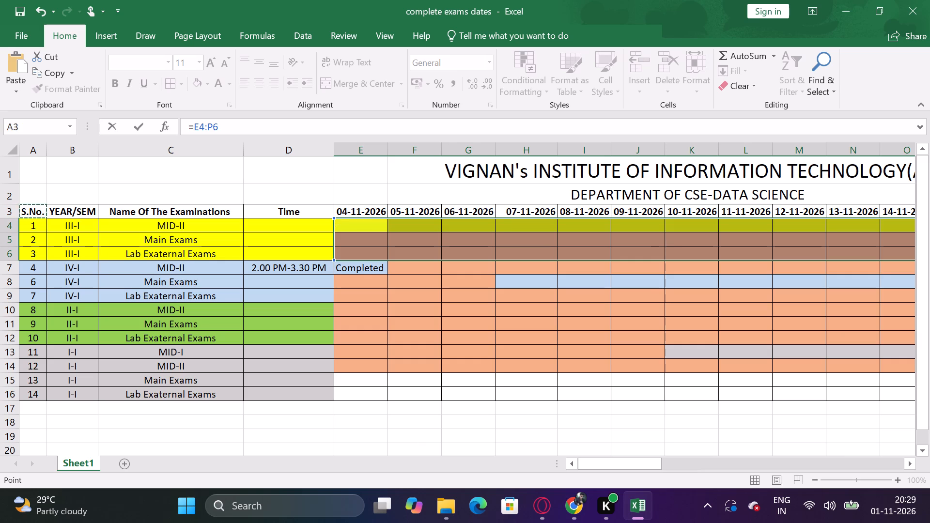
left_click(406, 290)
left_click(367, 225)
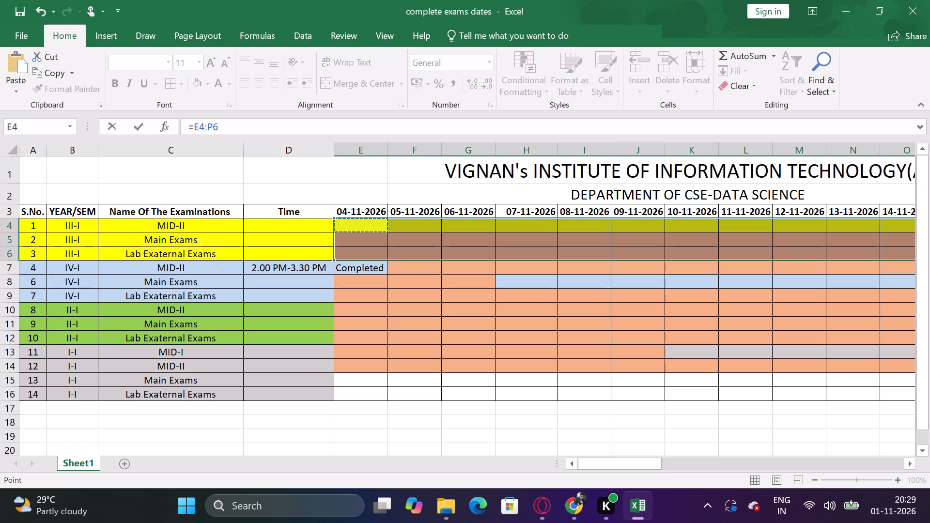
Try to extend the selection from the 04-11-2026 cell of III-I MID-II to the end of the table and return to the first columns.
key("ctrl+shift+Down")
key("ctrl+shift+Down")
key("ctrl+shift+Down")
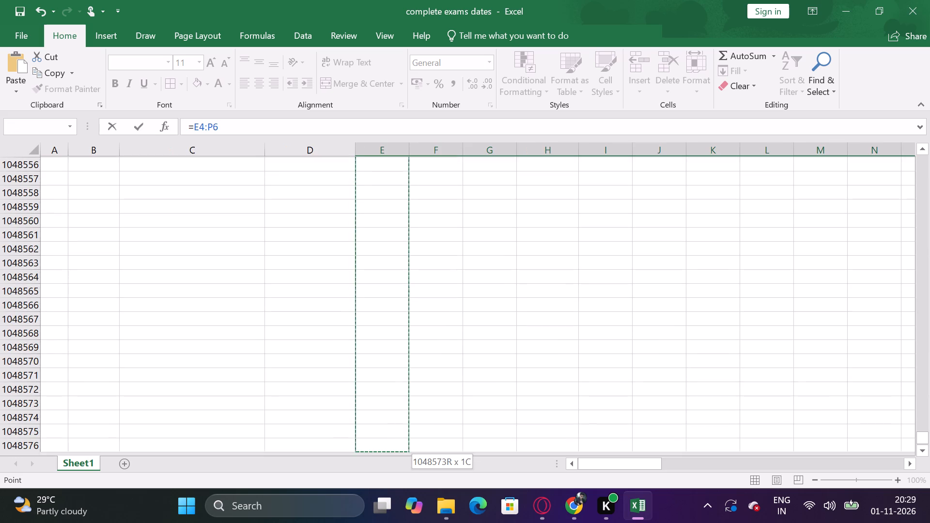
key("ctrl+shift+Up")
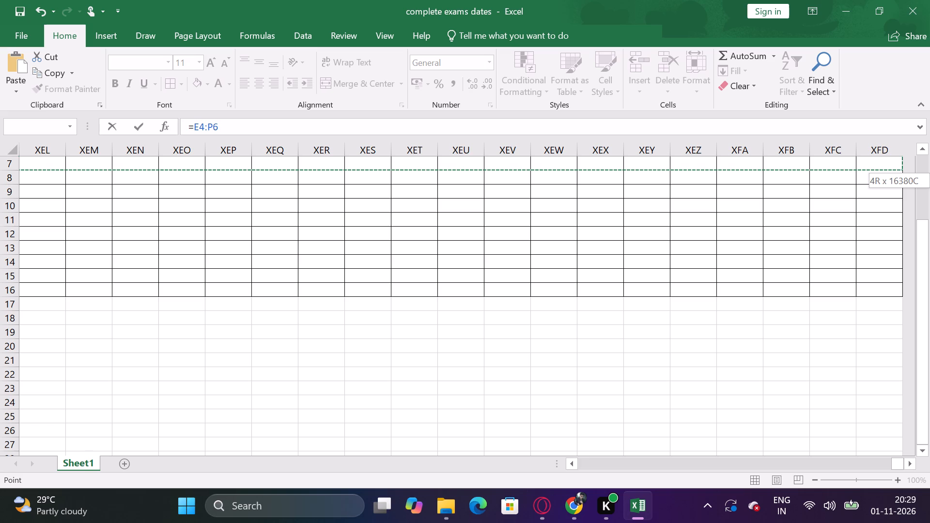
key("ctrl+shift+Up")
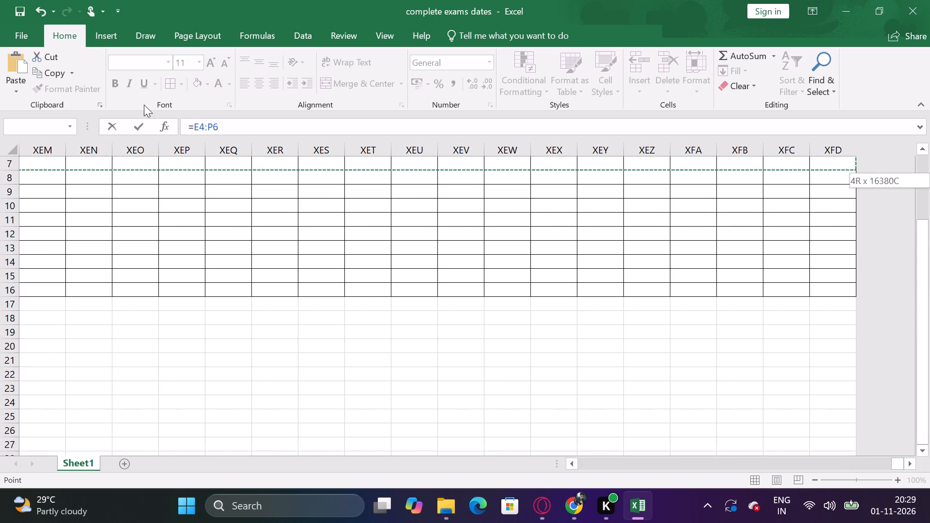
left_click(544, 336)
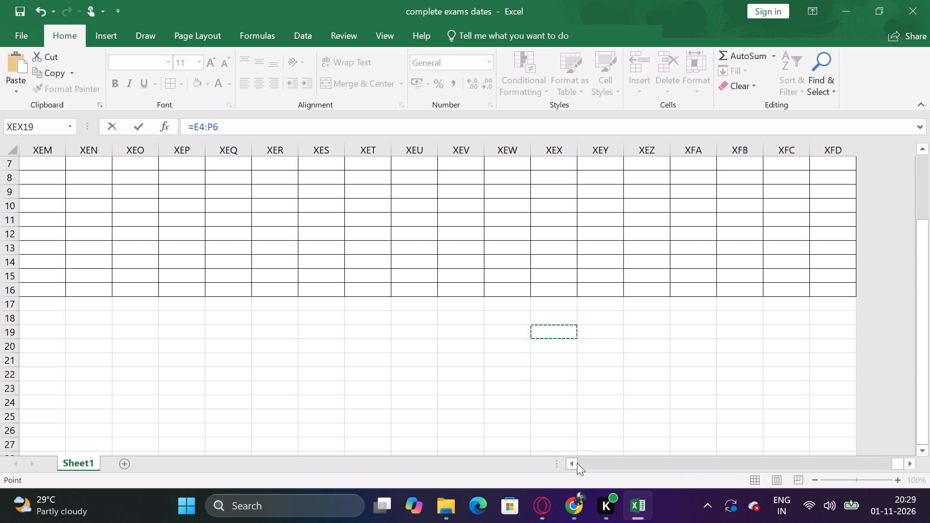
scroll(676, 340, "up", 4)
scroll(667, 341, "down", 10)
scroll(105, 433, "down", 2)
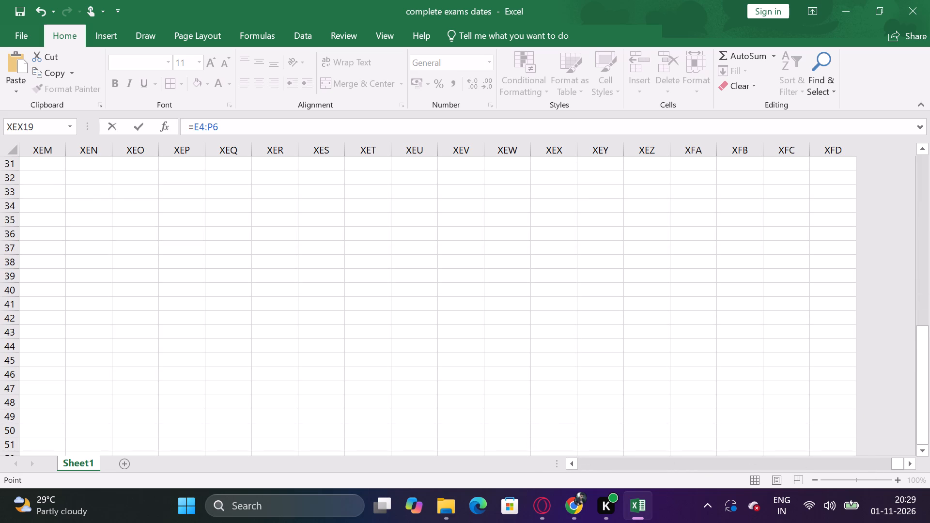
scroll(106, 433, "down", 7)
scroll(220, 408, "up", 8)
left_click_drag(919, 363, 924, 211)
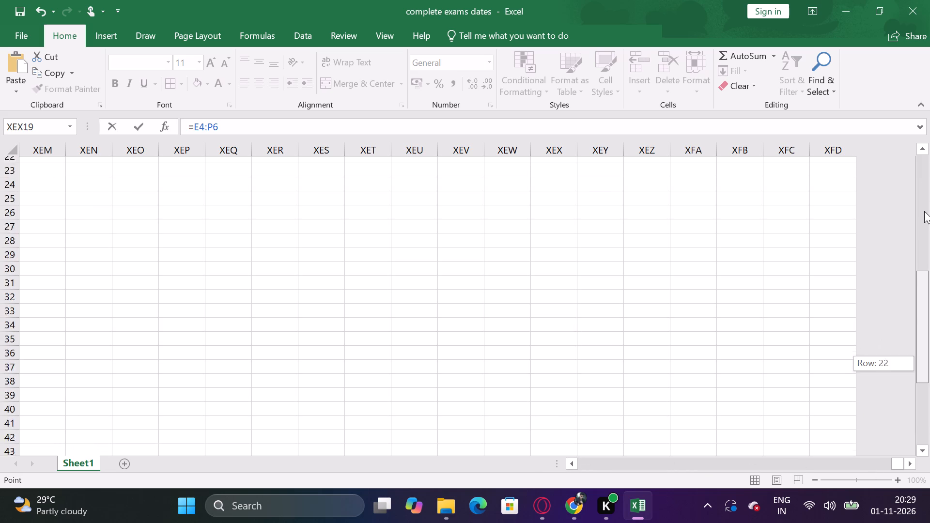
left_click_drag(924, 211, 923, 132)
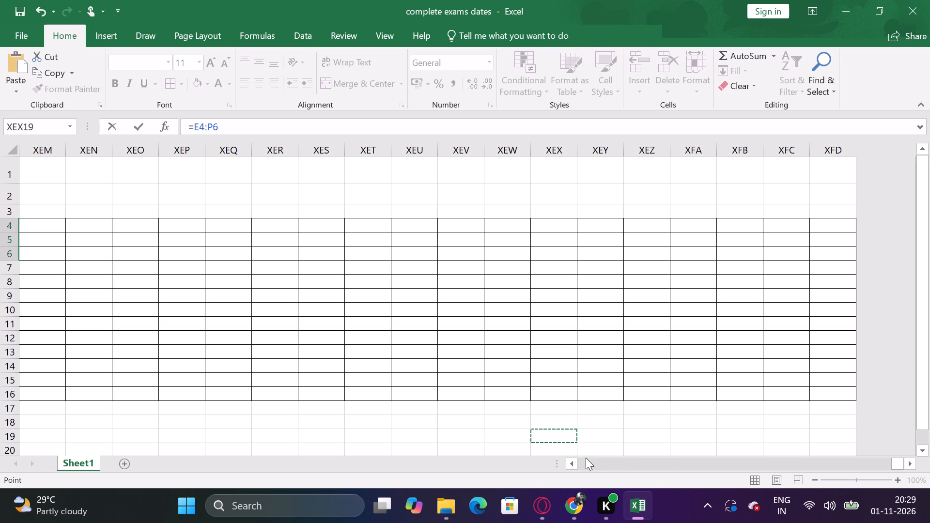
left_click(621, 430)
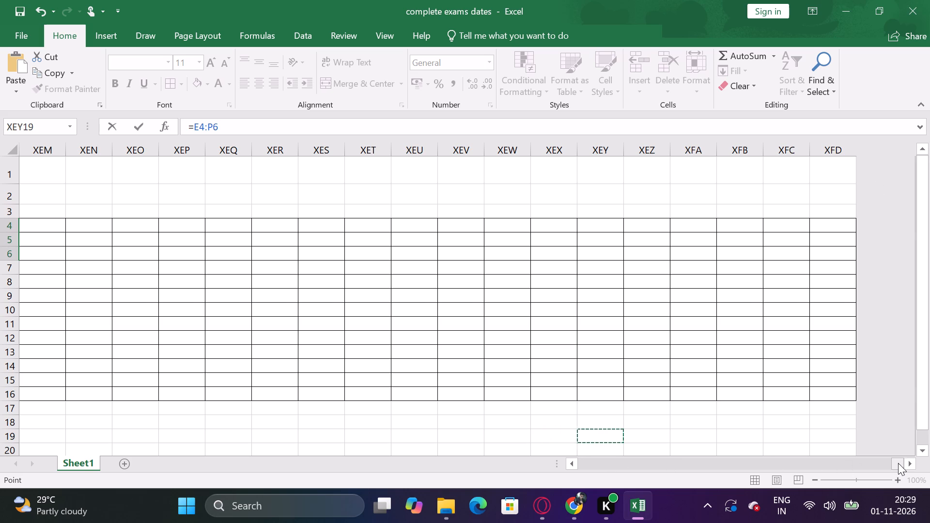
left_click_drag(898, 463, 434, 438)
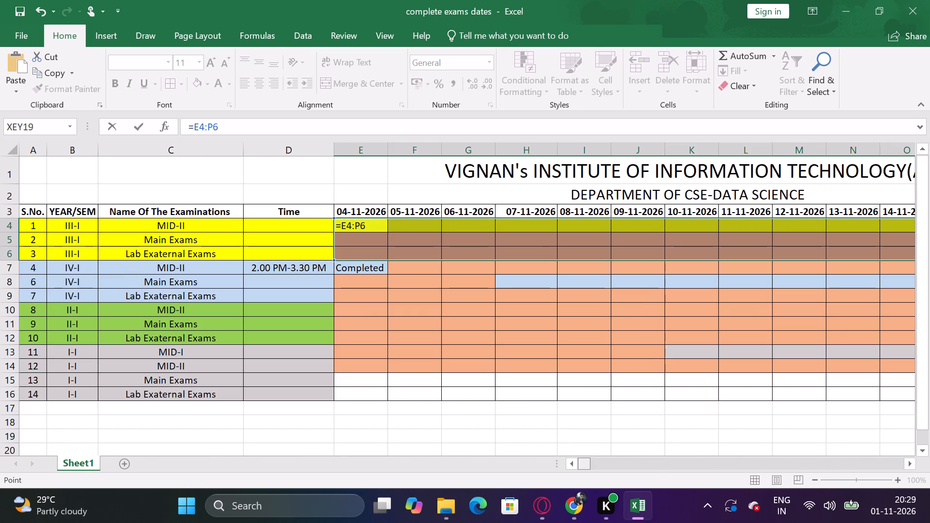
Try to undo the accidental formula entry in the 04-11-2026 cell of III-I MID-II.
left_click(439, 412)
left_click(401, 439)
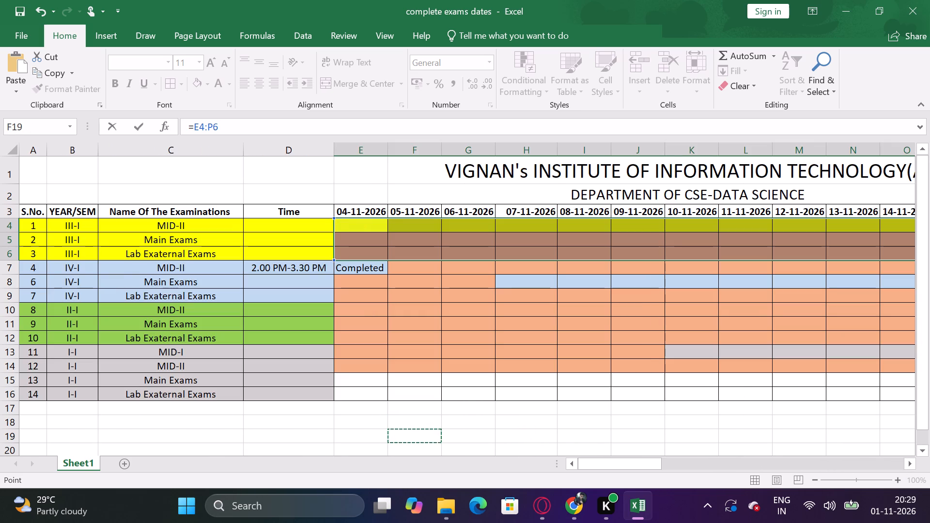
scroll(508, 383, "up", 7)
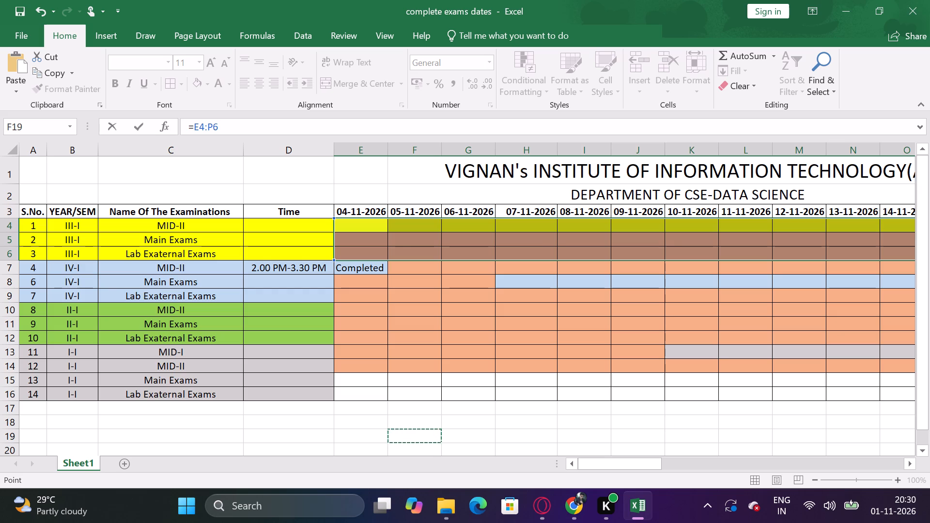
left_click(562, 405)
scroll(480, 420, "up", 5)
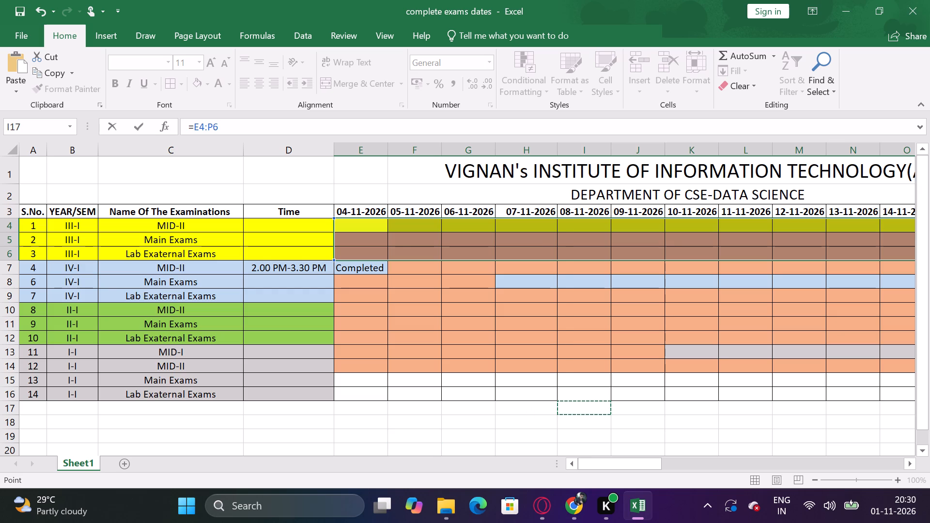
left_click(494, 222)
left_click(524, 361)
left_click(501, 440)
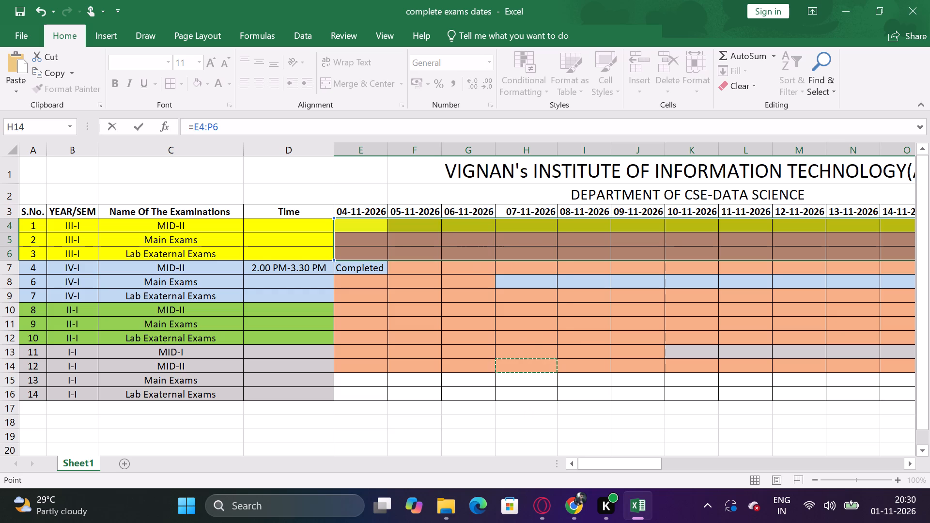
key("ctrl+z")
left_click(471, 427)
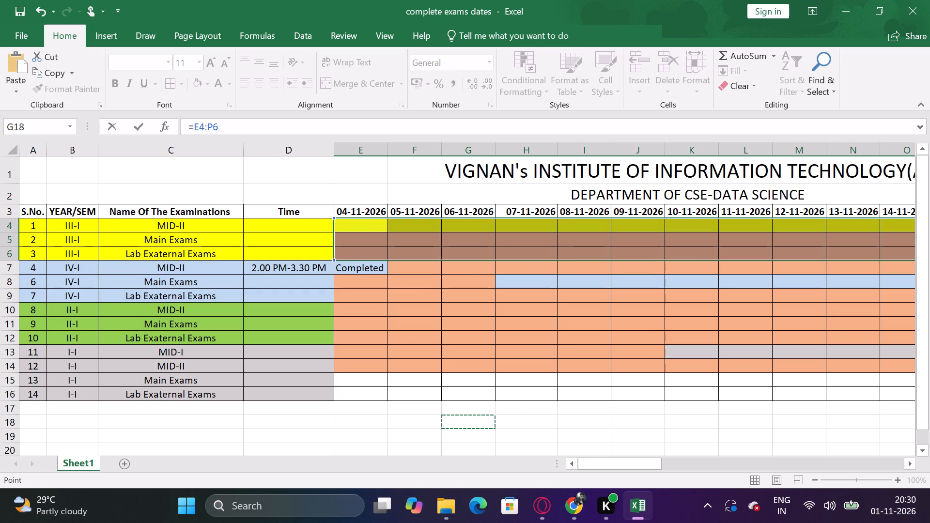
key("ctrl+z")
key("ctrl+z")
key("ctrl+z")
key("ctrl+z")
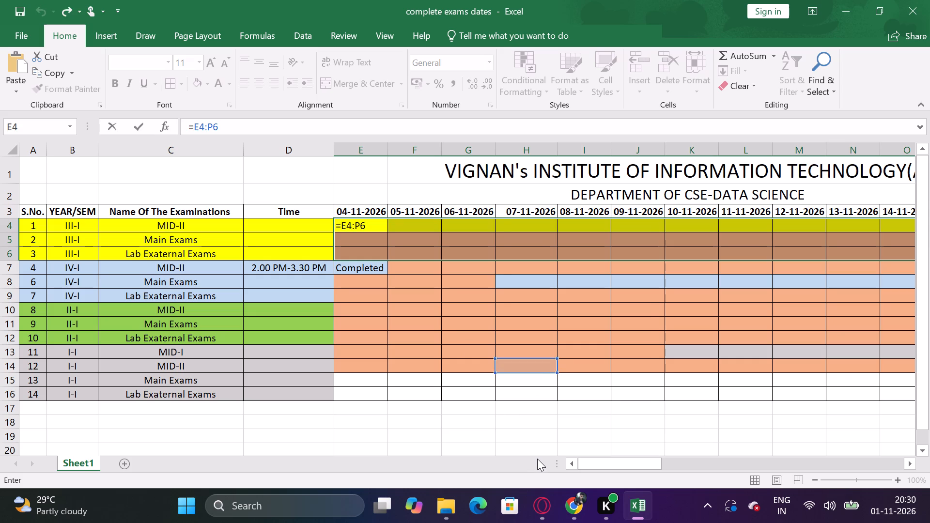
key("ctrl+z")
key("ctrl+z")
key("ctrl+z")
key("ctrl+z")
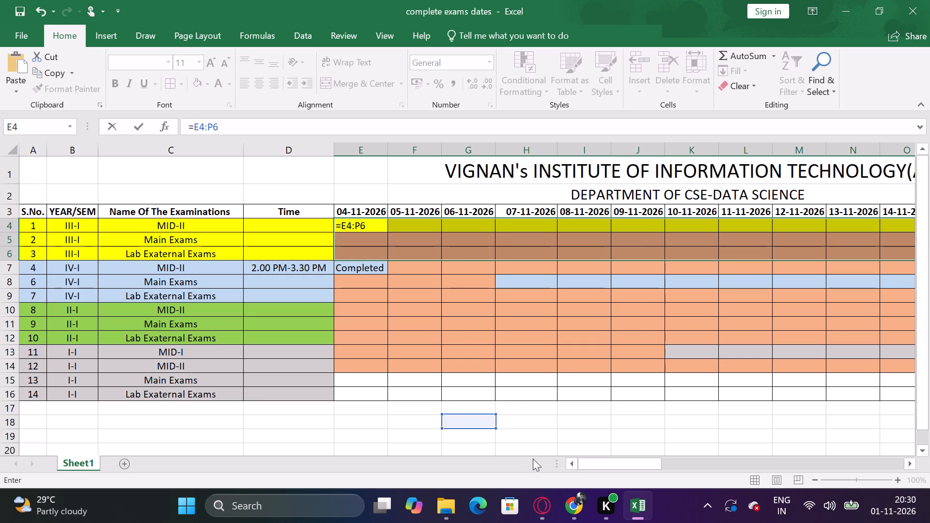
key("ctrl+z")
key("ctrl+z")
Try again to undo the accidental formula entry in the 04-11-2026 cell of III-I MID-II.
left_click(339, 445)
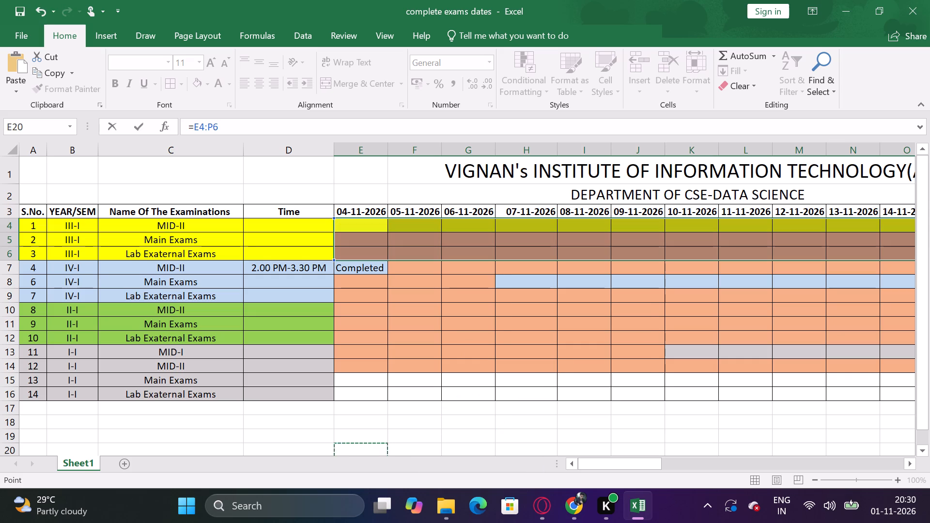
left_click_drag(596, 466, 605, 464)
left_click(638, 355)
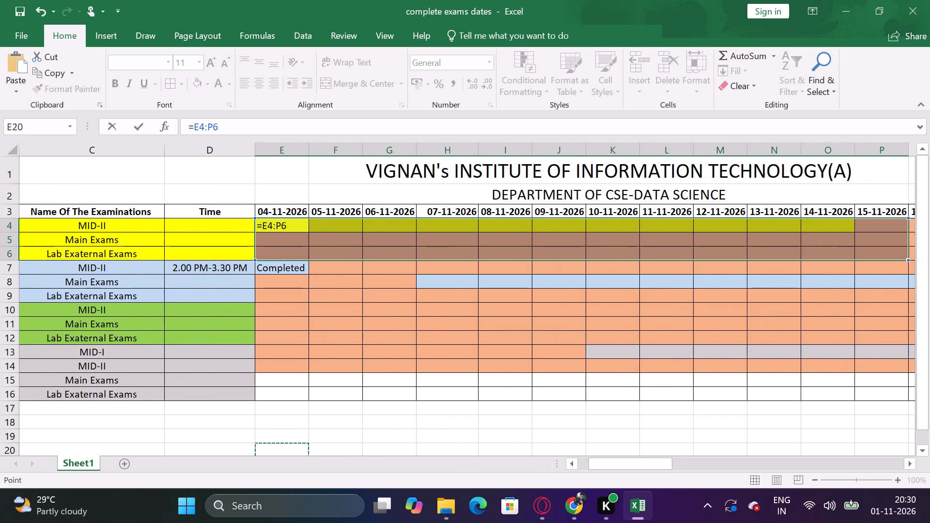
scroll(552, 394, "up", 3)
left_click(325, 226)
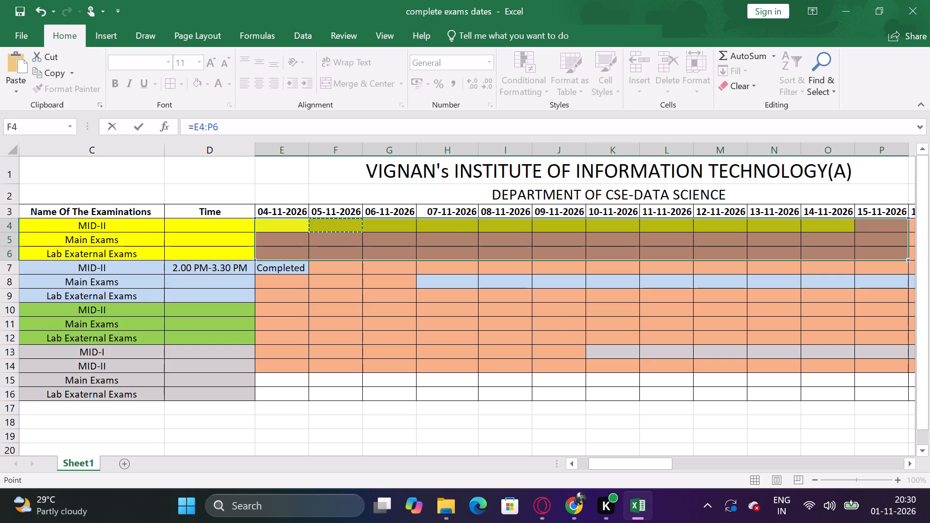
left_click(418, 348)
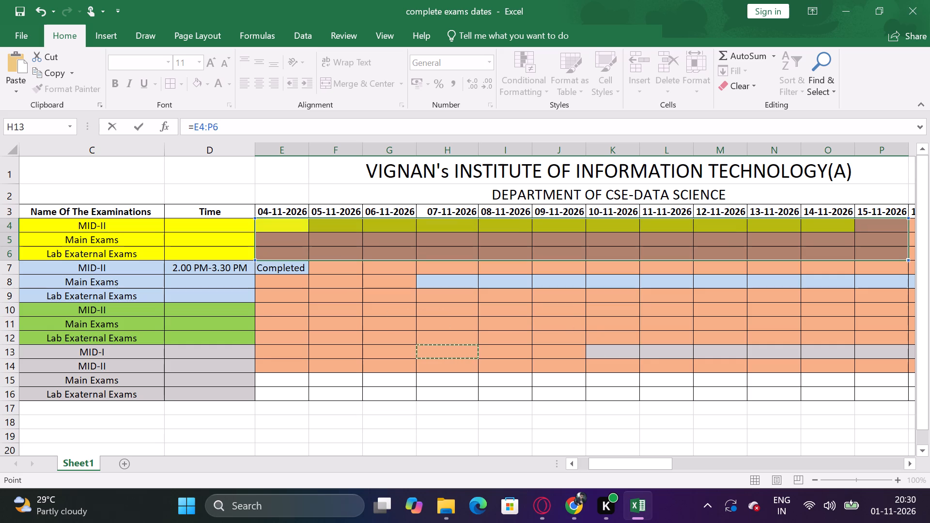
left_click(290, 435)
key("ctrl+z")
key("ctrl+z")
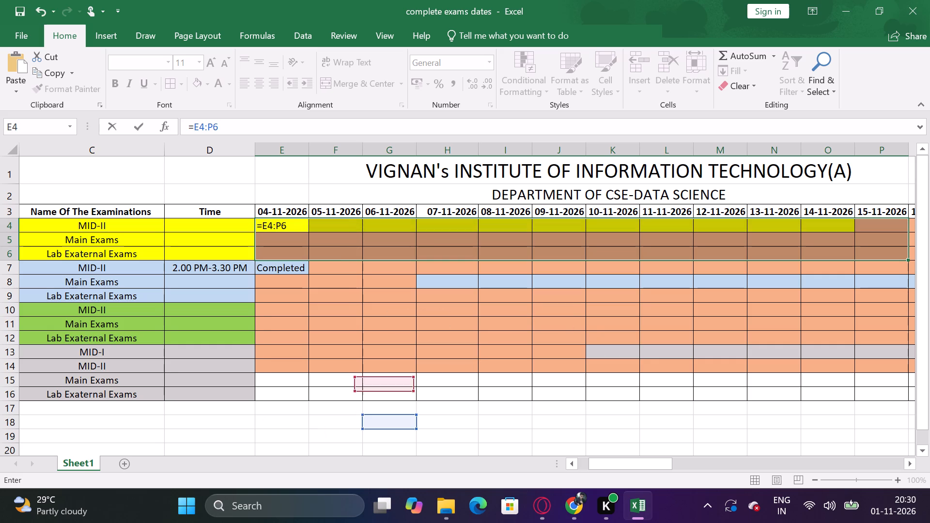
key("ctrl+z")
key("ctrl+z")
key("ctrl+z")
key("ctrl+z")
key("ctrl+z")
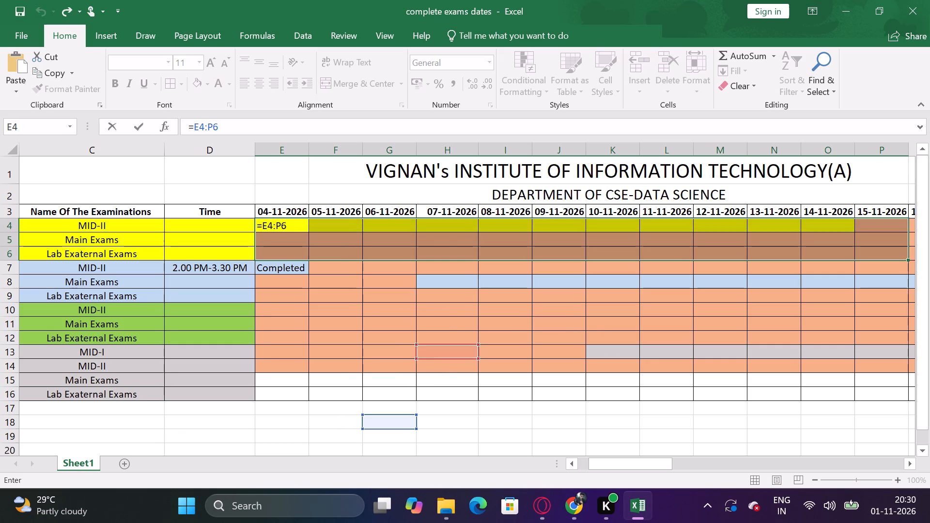
Leave the formula entry in the 04-11-2026 cell of III-I MID-II and dismiss the alert.
left_click(436, 236)
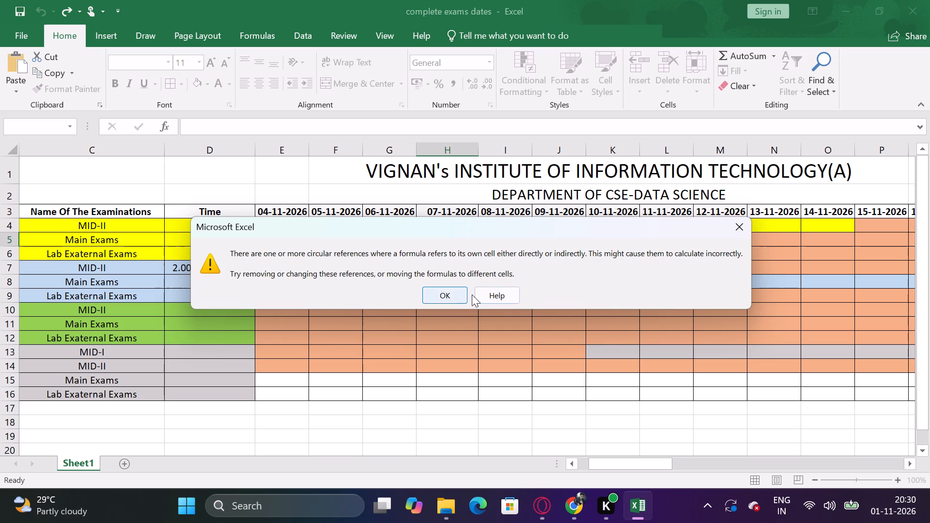
left_click(738, 227)
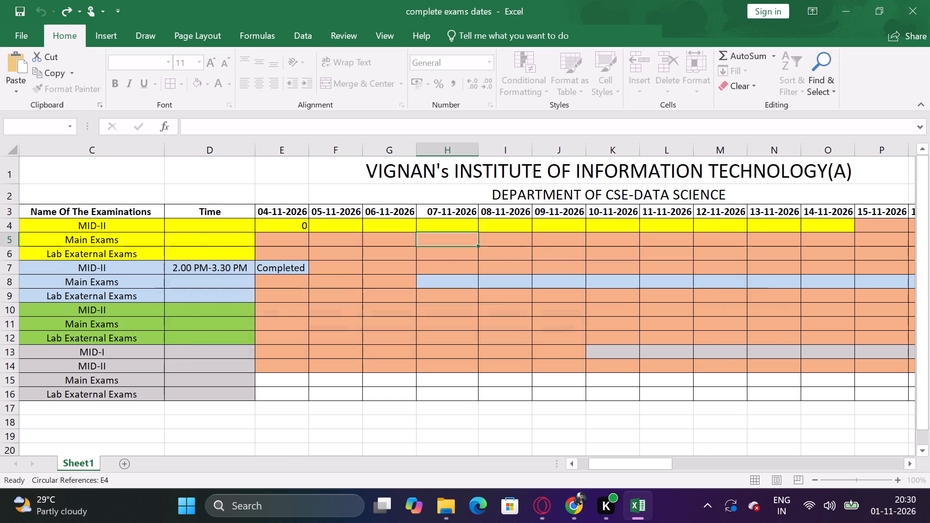
Clear the accidental formula from the 04-11-2026 cell of III-I MID-II.
left_click(275, 223)
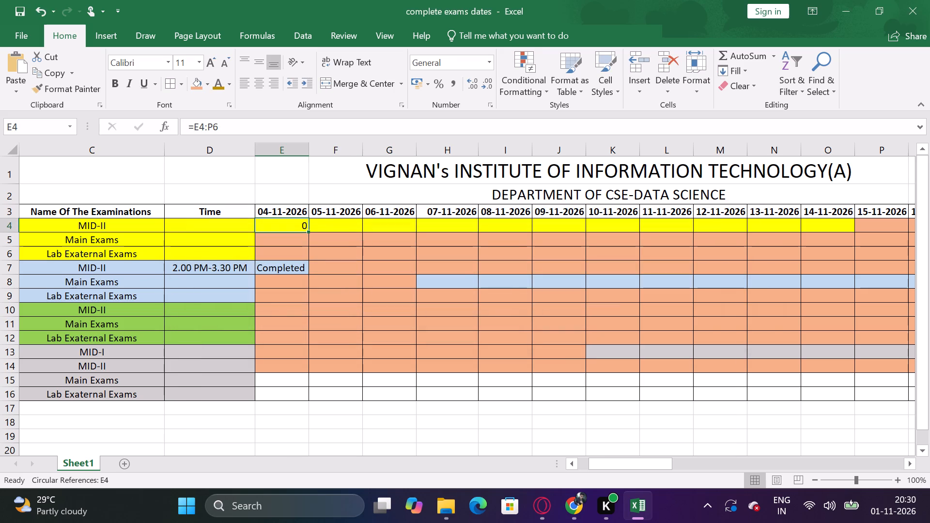
key("Delete")
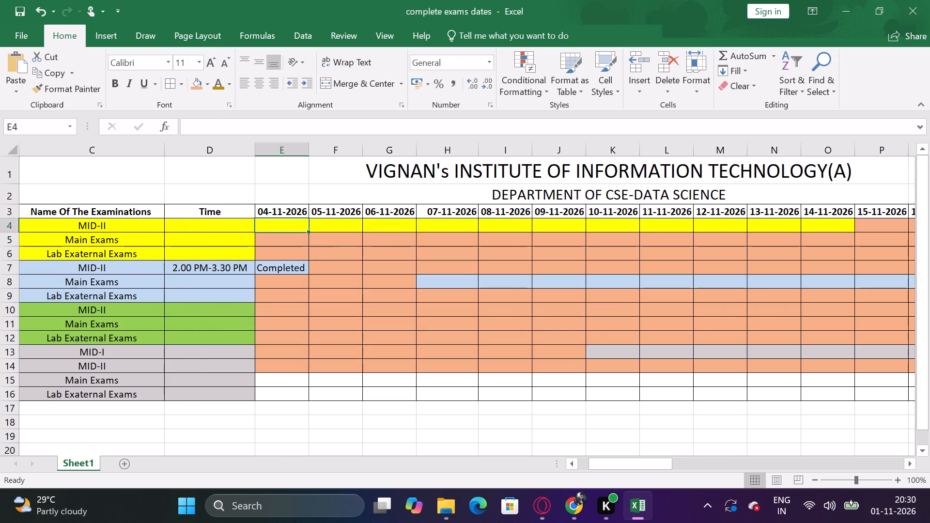
Insert a single √ symbol in the 06-11-2026 cell of the yellow III-I MID-II row.
left_click(396, 220)
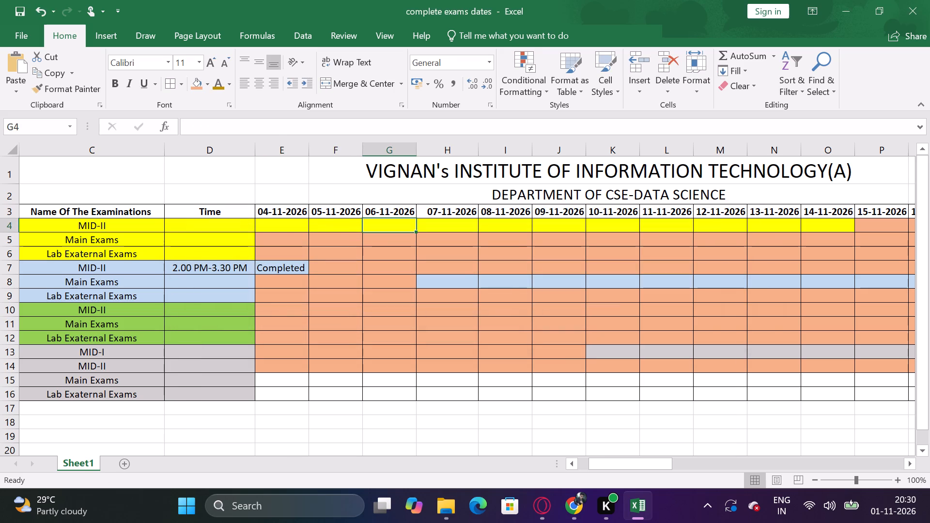
left_click(111, 38)
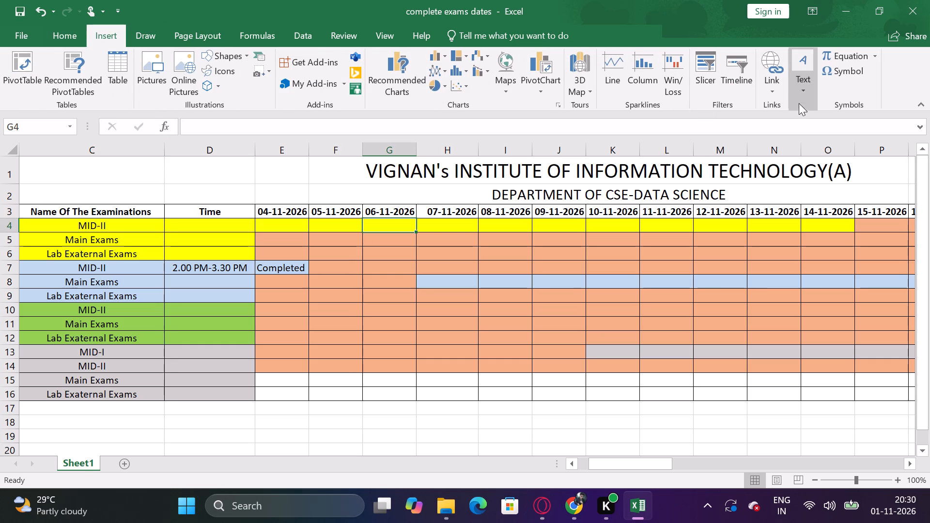
left_click(857, 76)
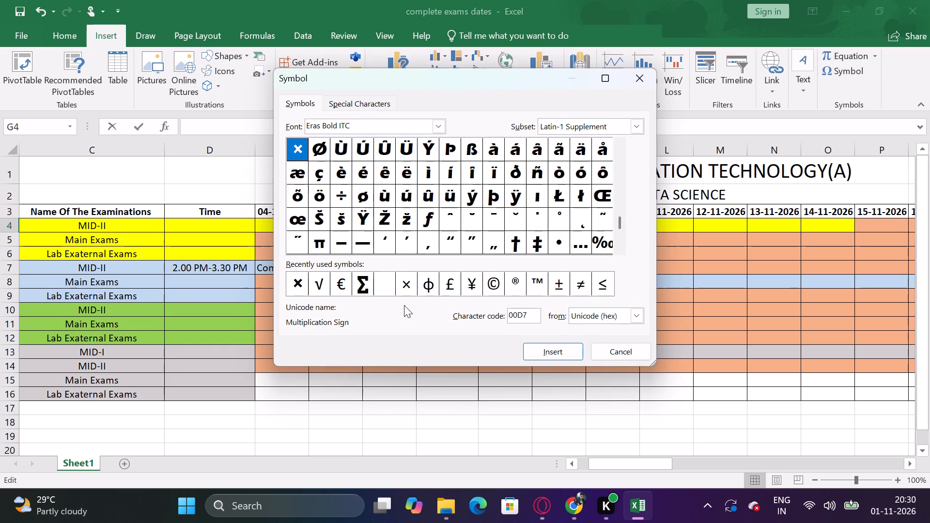
left_click(325, 279)
left_click(557, 357)
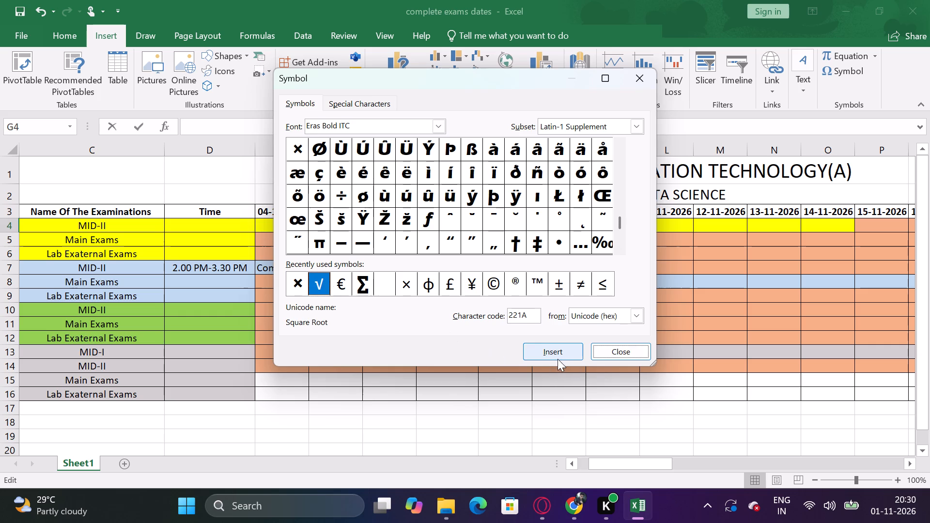
left_click(553, 354)
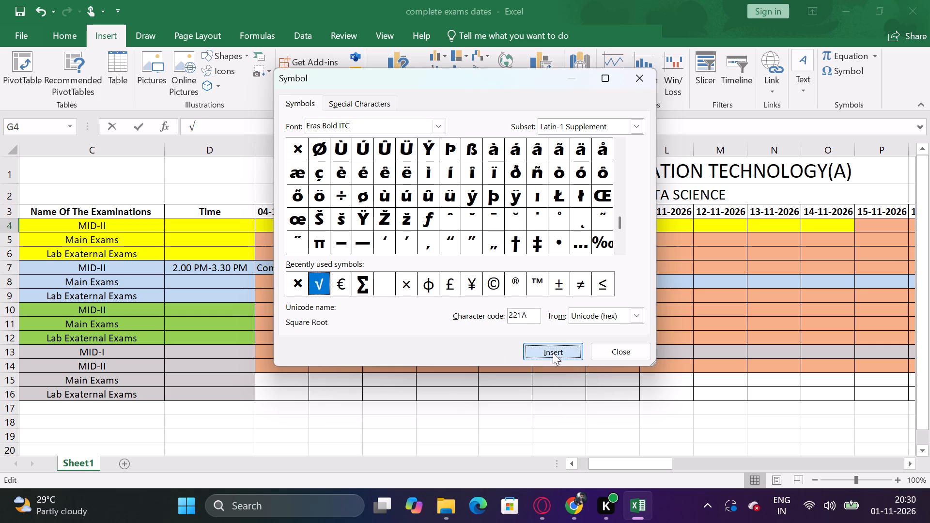
left_click(615, 349)
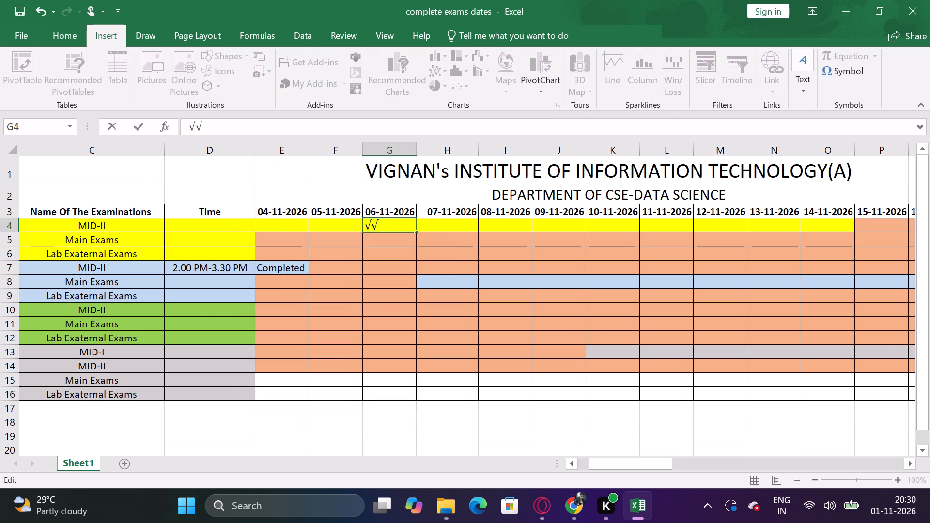
left_click(391, 229)
key("BackSpace")
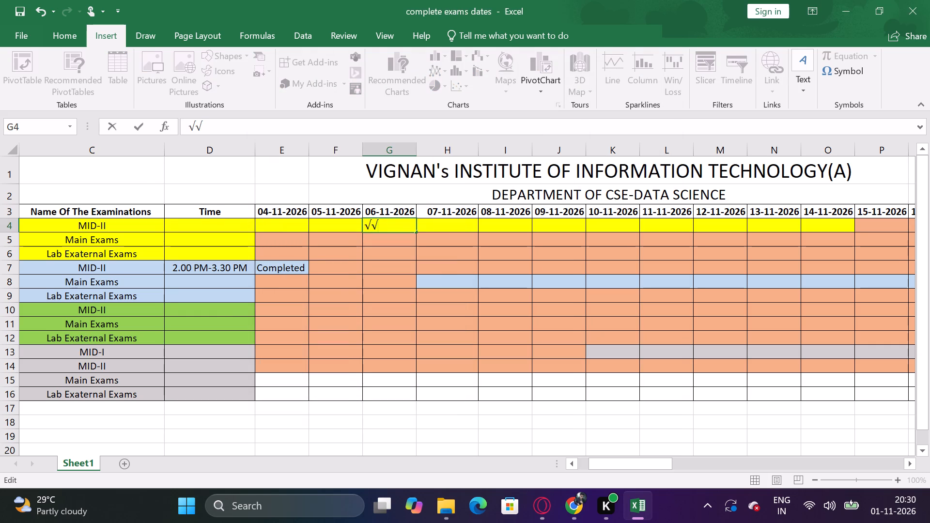
left_click(466, 334)
Centre the √ horizontally in the 06-11-2026 cell of III-I MID-II.
left_click(405, 230)
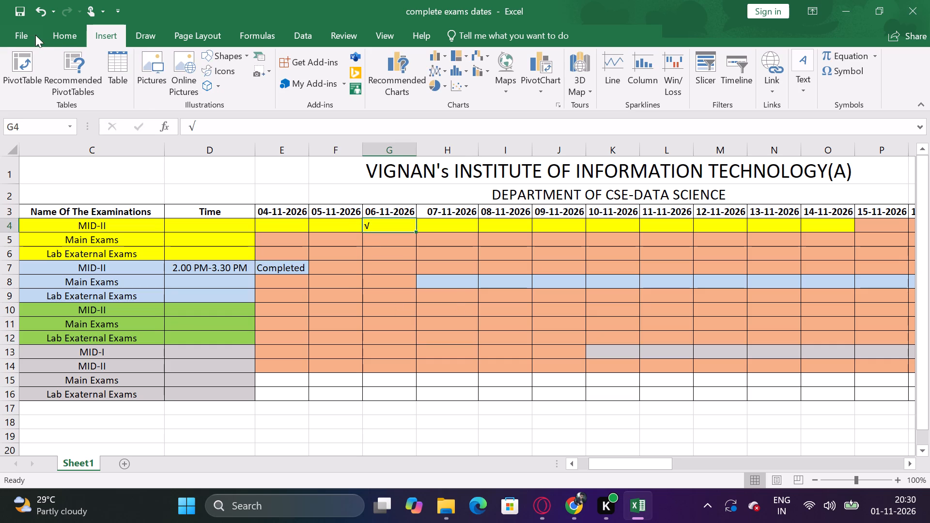
left_click(49, 34)
left_click(257, 89)
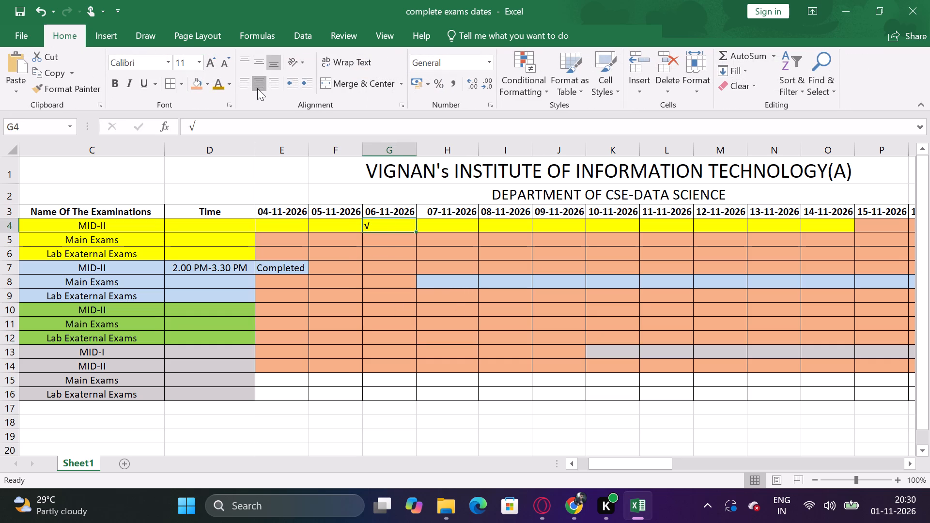
left_click(506, 341)
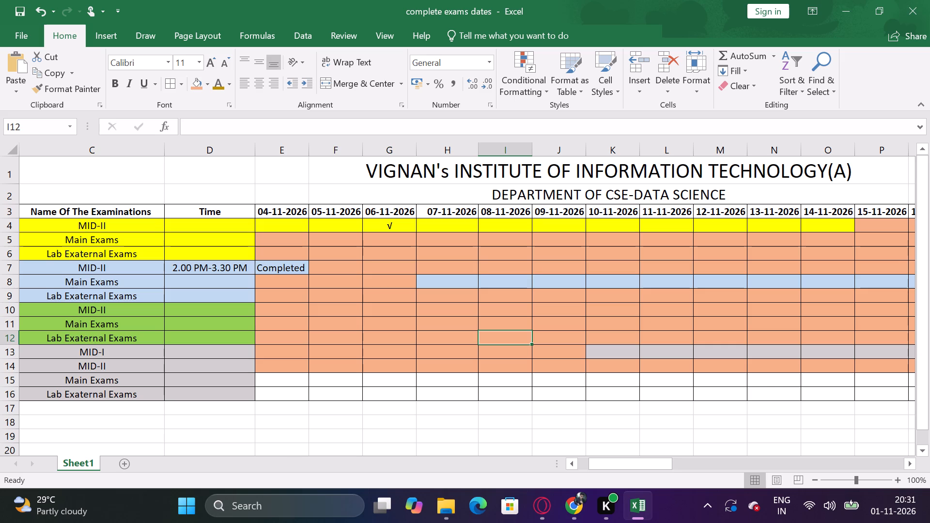
Copy the √ to the 07-11-2026, 10-11-2026, 11-11-2026 and 12-11-2026 cells of III-I MID-II.
left_click(374, 226)
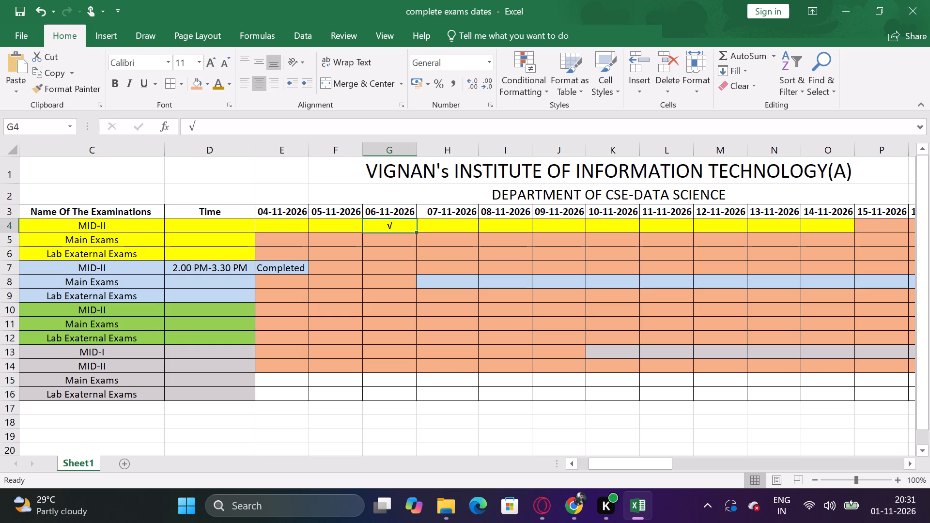
key("ctrl+c")
left_click(459, 229)
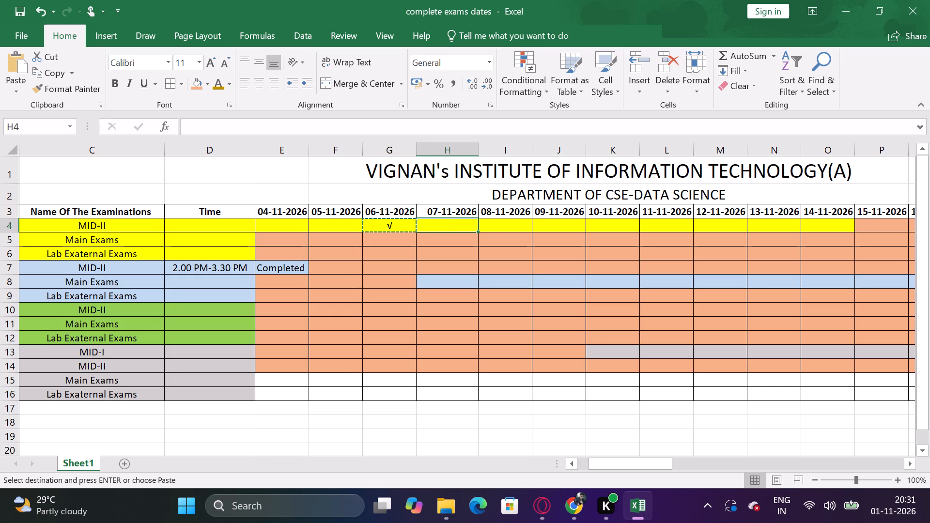
key("ctrl+v")
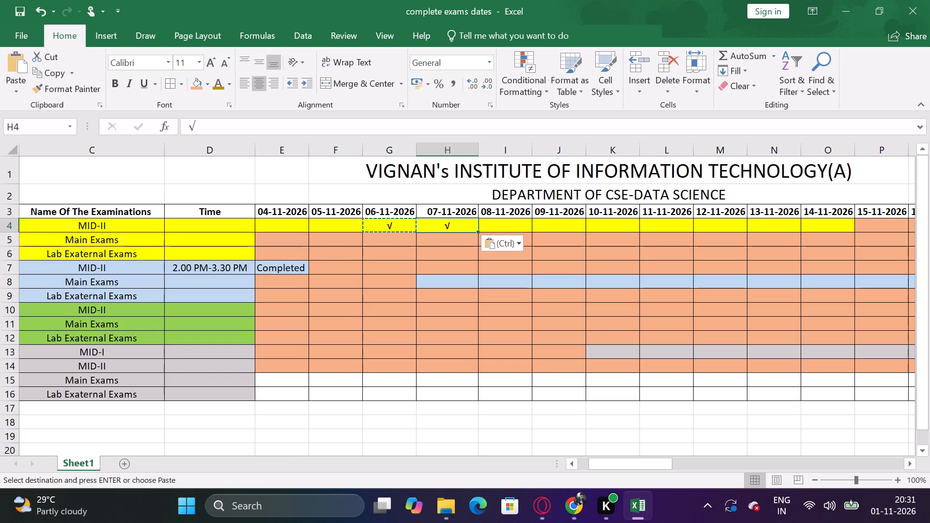
left_click(602, 228)
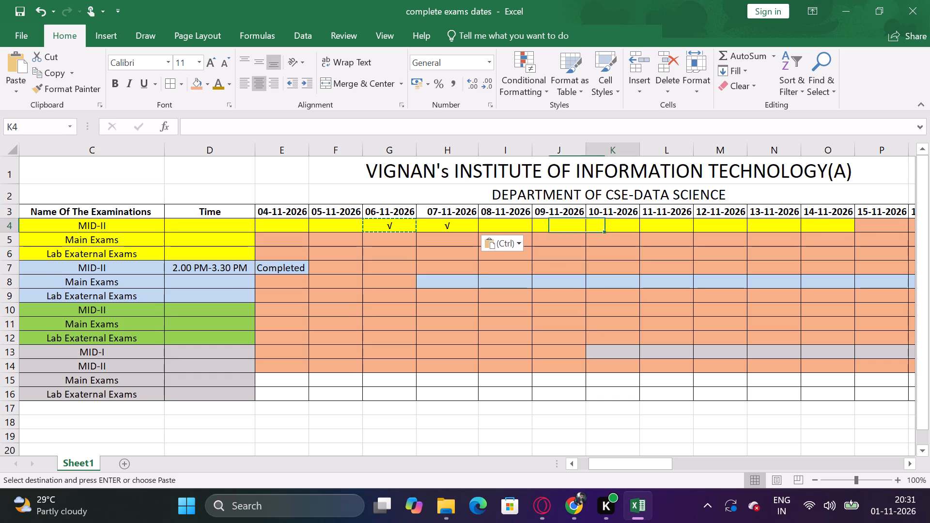
key("ctrl+v")
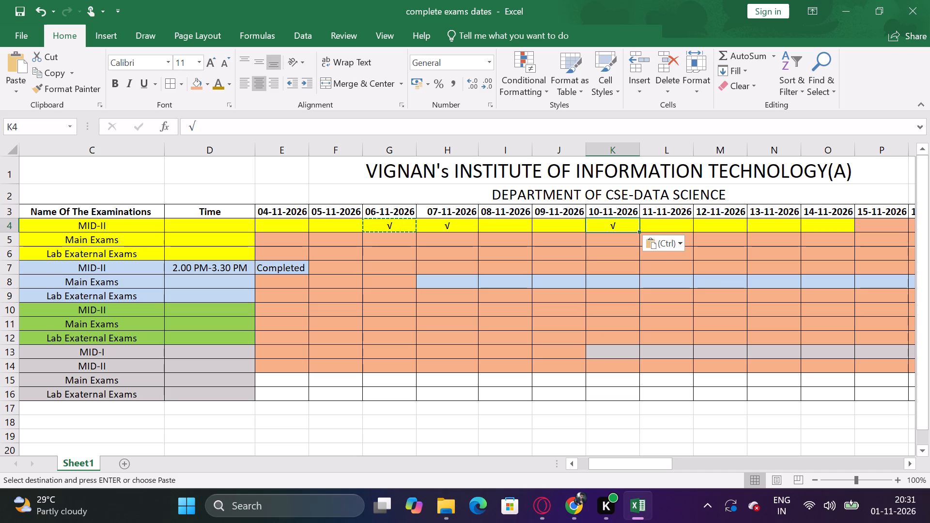
left_click(683, 225)
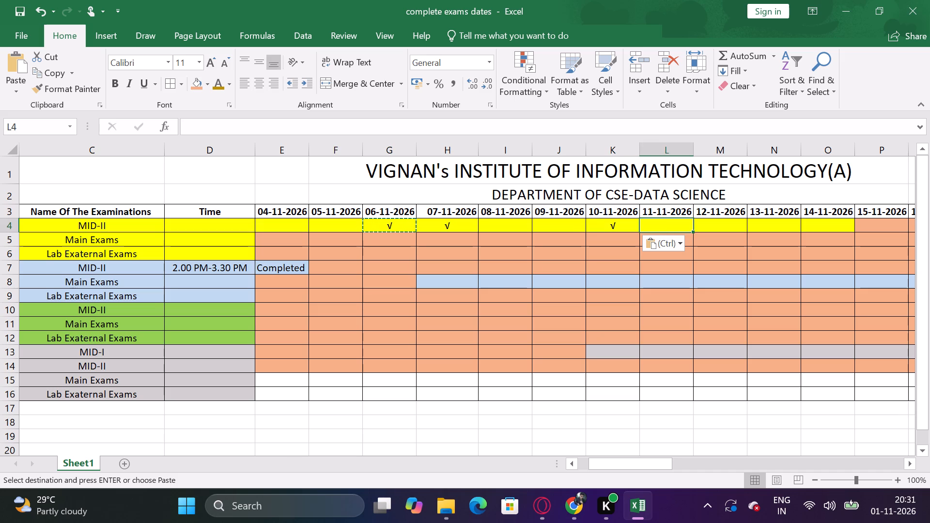
key("ctrl+v")
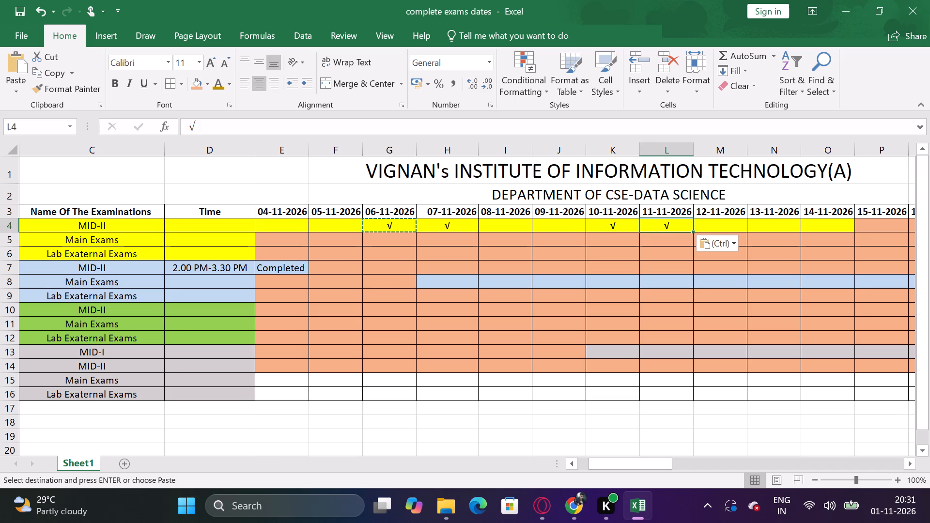
left_click(713, 225)
key("ctrl+v")
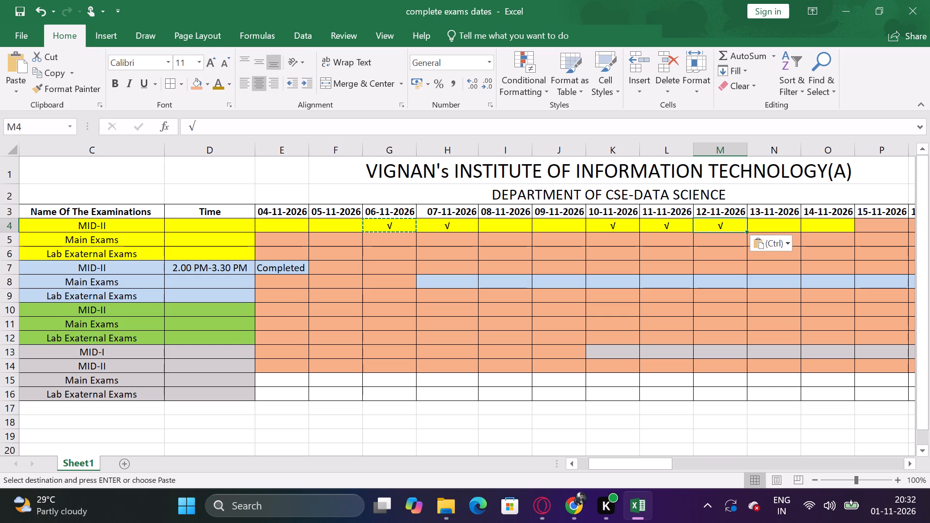
left_click(488, 394)
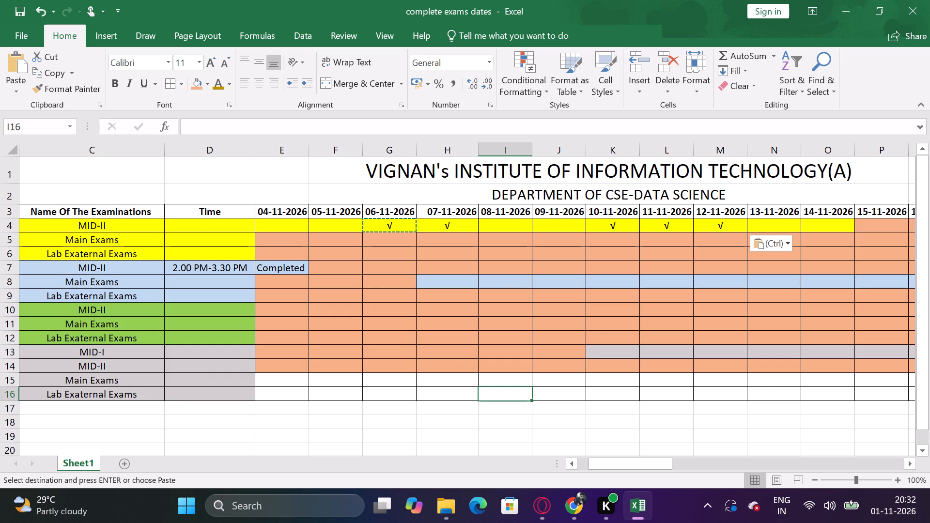
Enter 10.00 AM-11.30 AM as the time of the yellow III-I MID-II exam.
left_click(216, 225)
type("10")
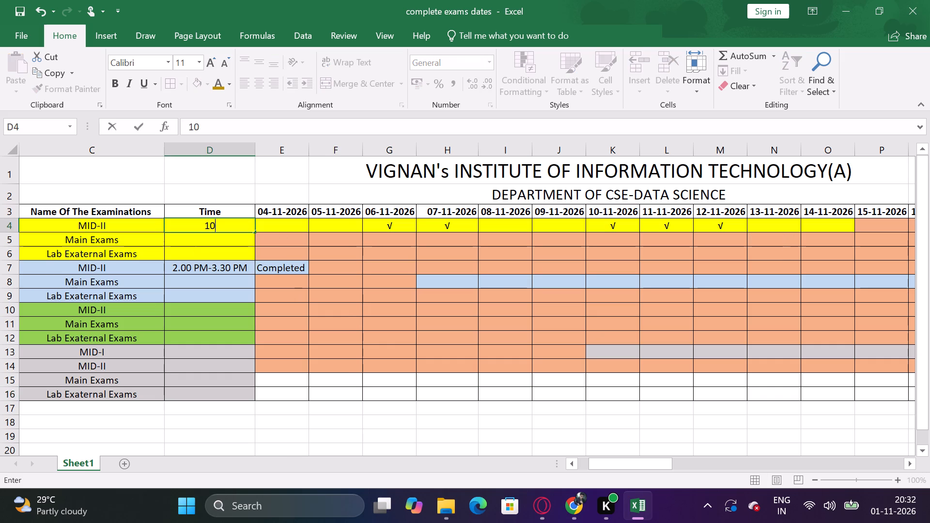
type(".00 AM-")
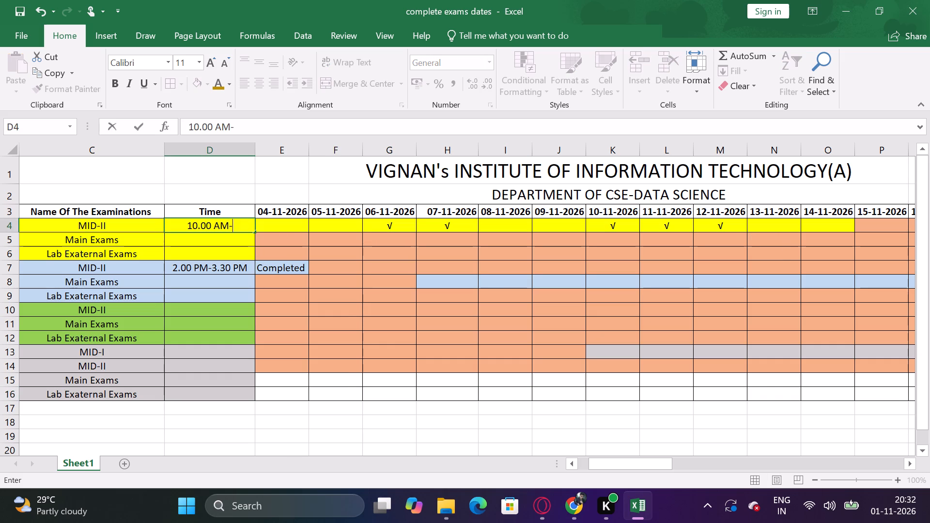
type("11.30")
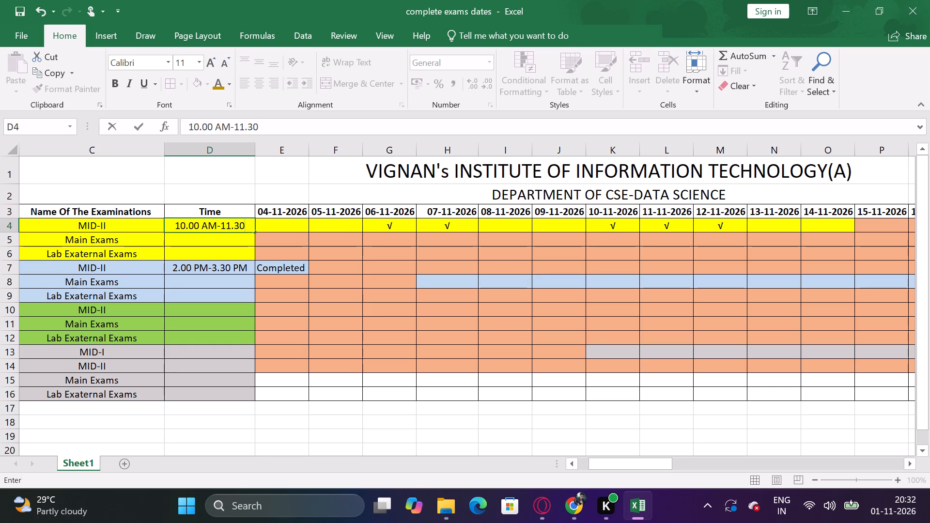
key("shift+a")
key("BackSpace")
key("space")
type("AM")
left_click(331, 359)
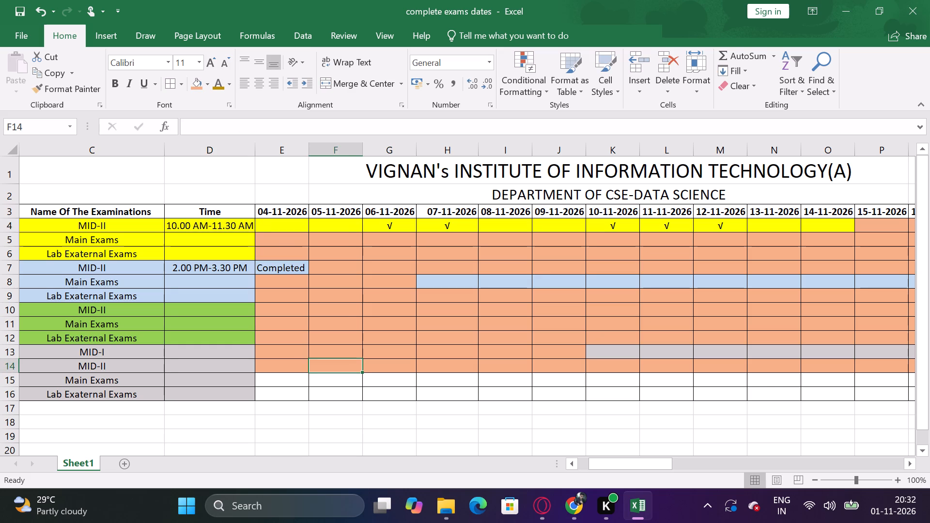
Widen the Time column slightly so its longest entry fits.
left_click(257, 150)
left_click(329, 354)
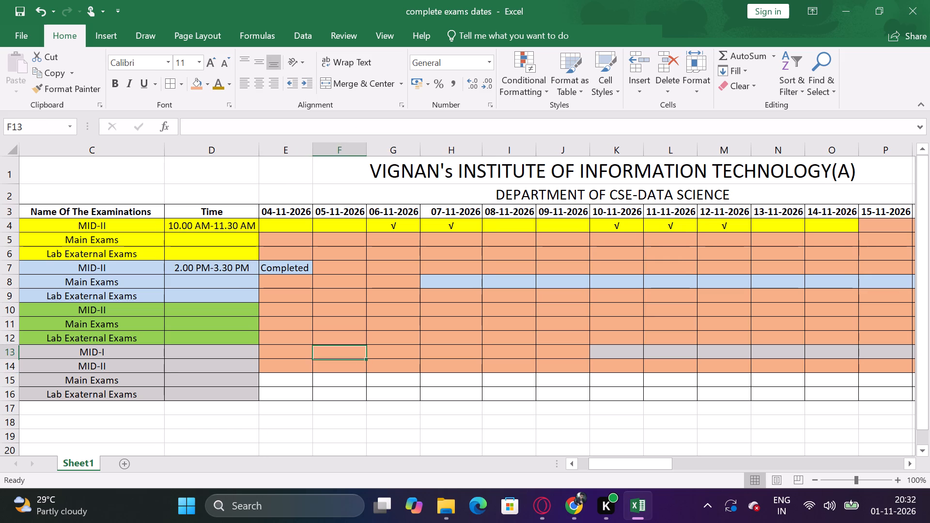
Change the time of the blue MID-II row to 02.00 PM-3.30 PM.
double_click(171, 268)
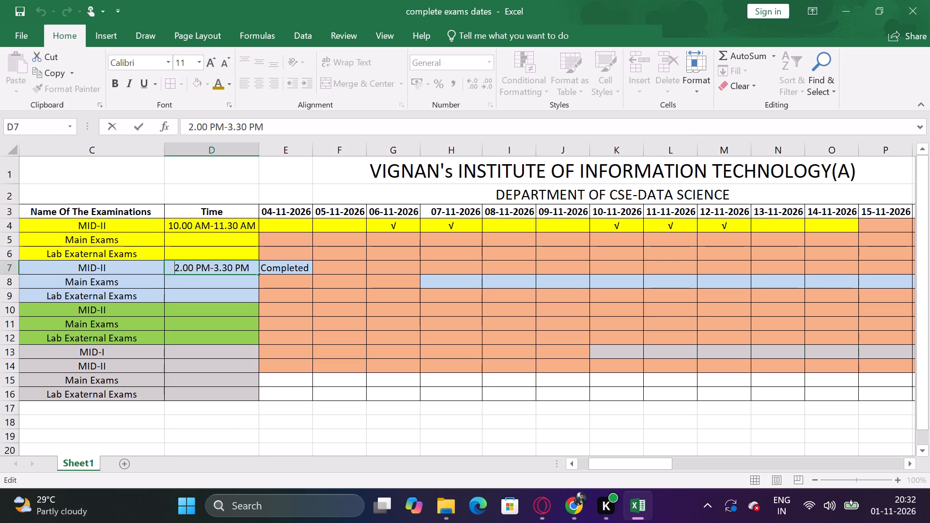
key("0")
left_click(340, 371)
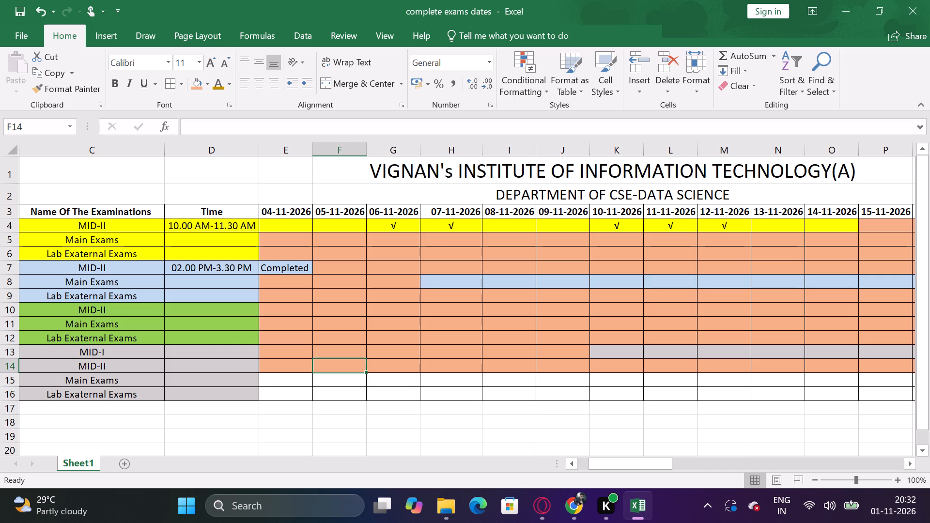
Save the complete exams dates workbook.
left_click(21, 37)
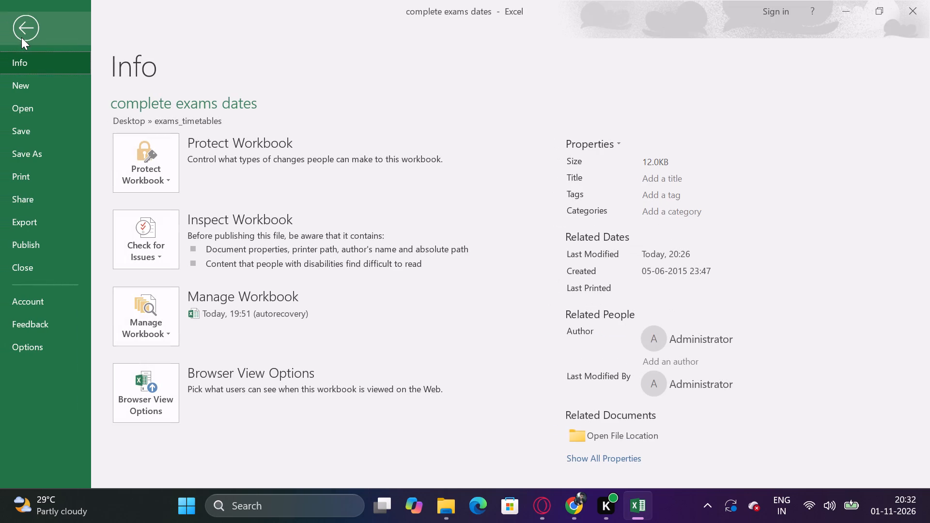
left_click(23, 128)
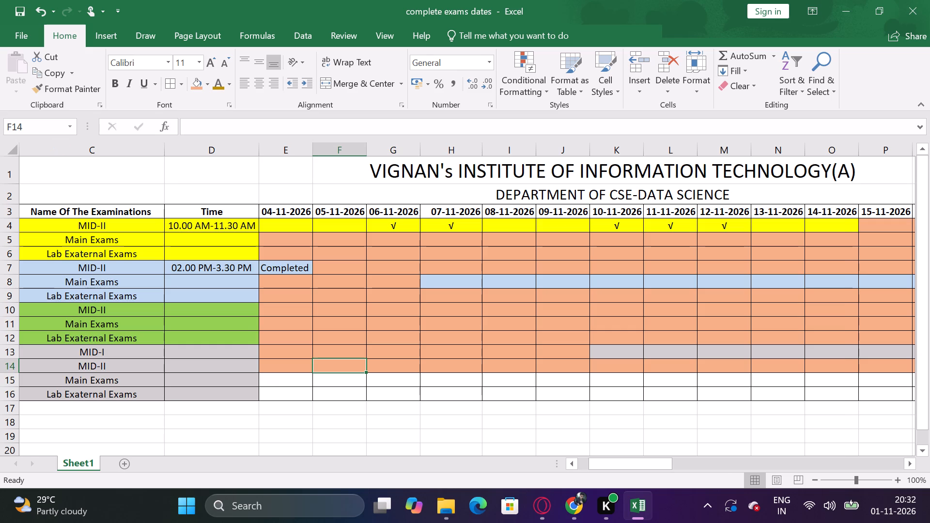
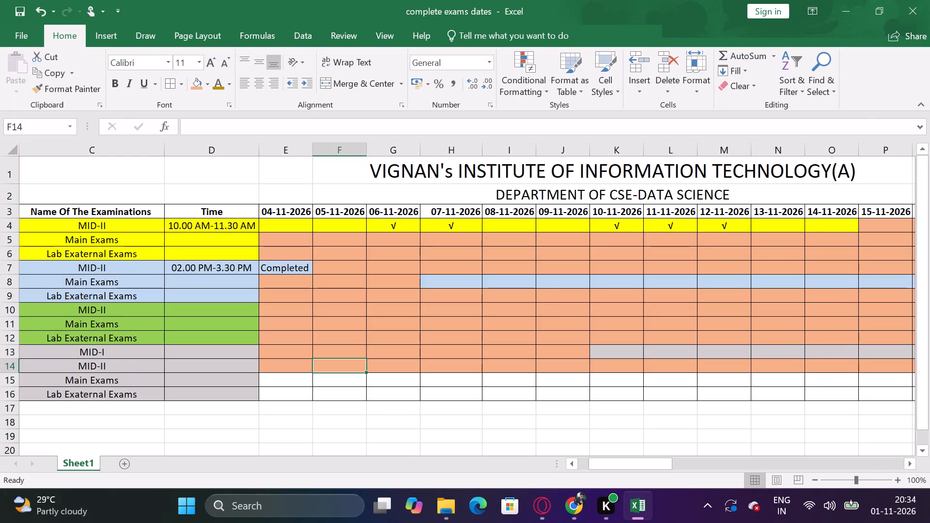
Insert three blank columns between the Time column and the 04-11-2026 column.
right_click(286, 147)
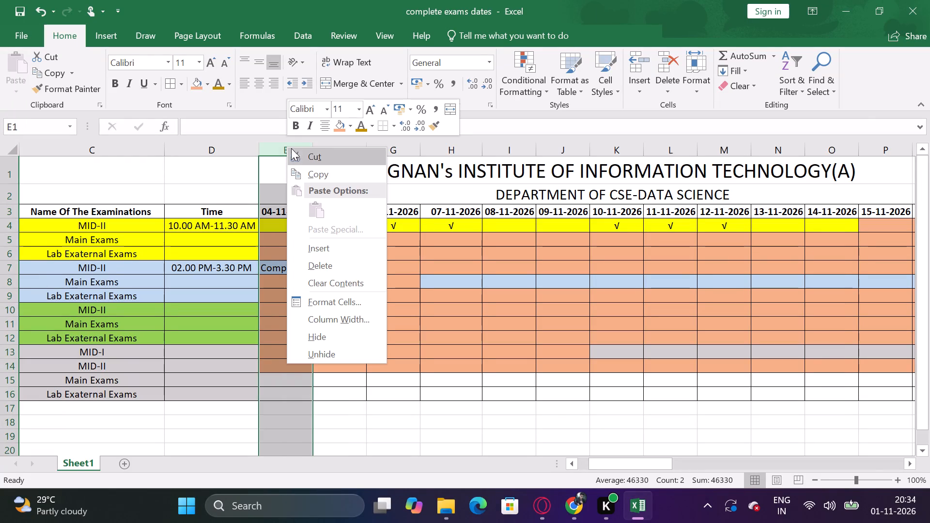
left_click(318, 242)
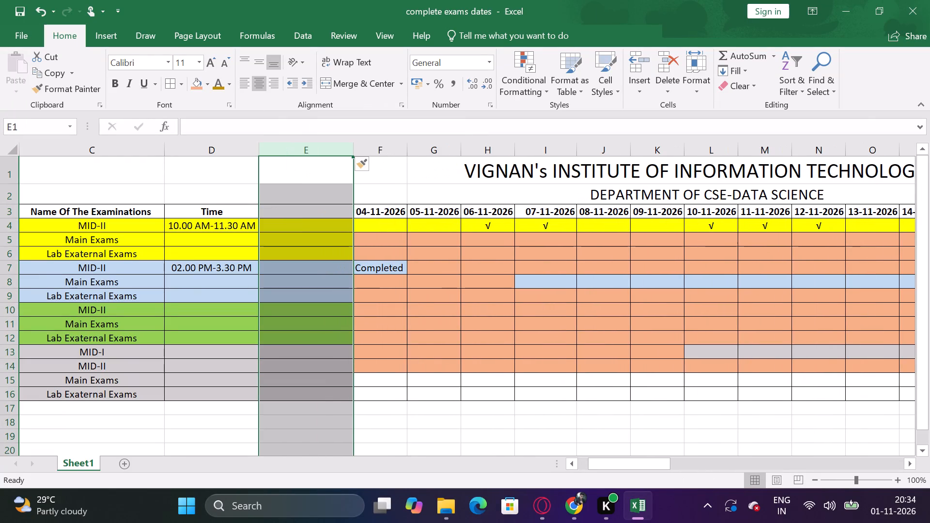
key("F4")
key("F4")
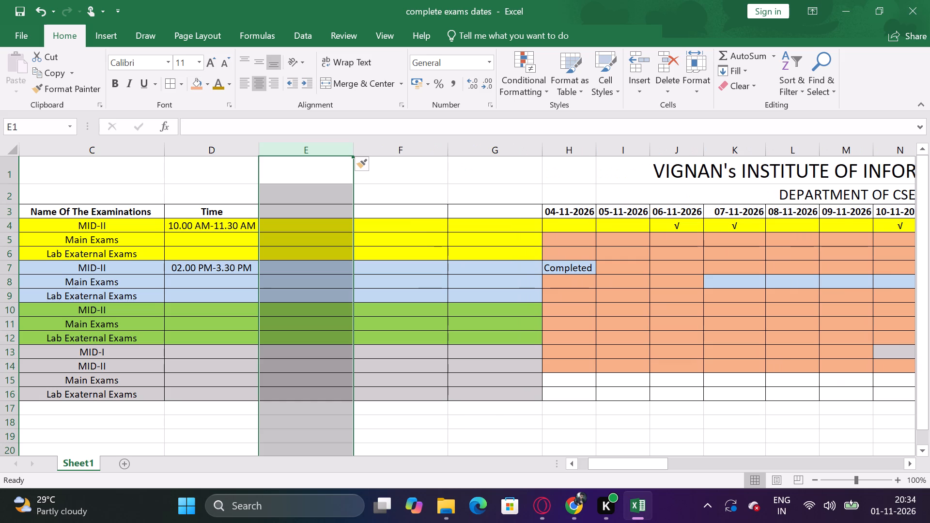
left_click(640, 364)
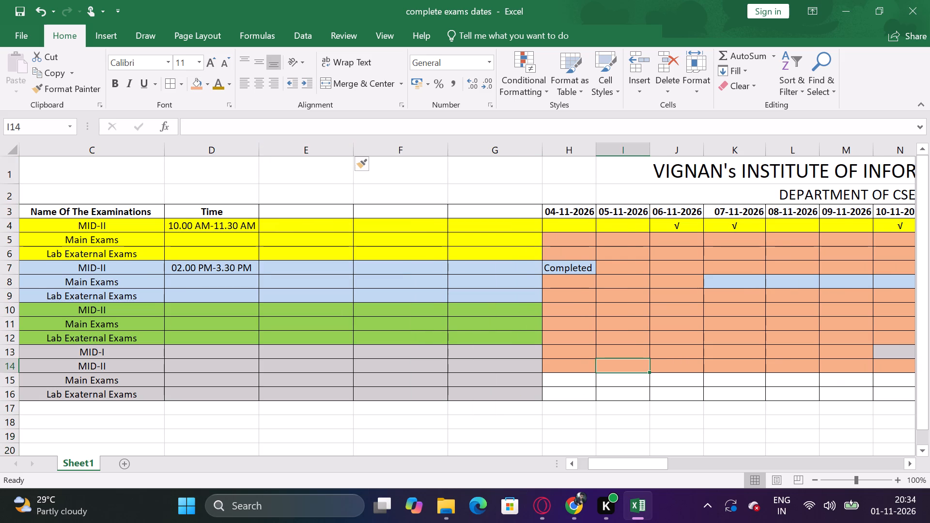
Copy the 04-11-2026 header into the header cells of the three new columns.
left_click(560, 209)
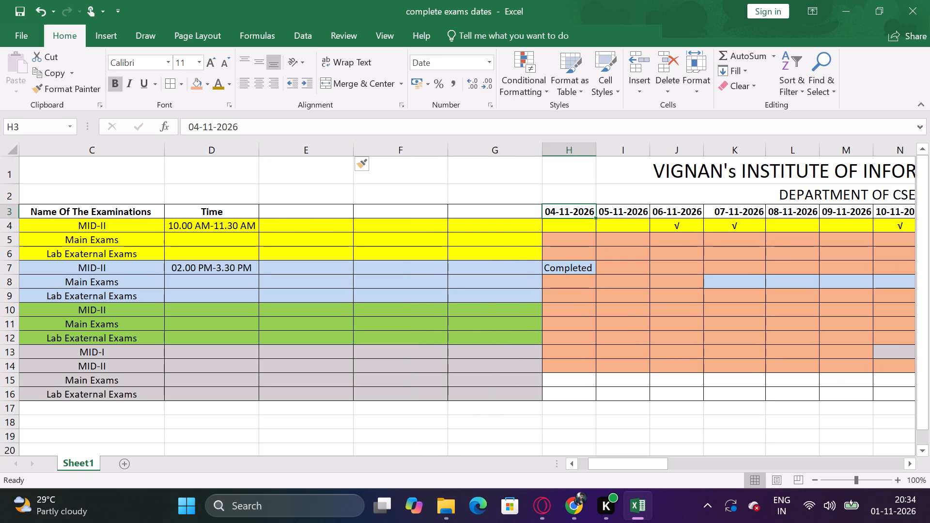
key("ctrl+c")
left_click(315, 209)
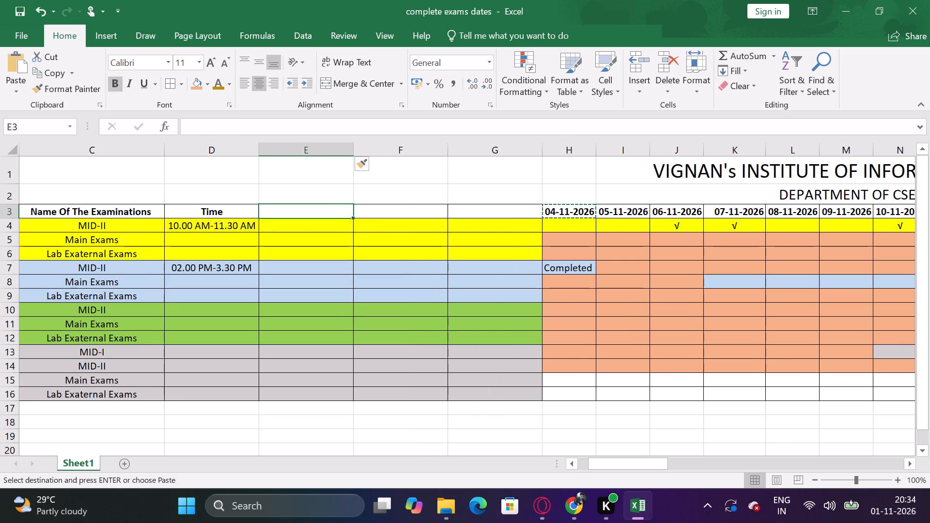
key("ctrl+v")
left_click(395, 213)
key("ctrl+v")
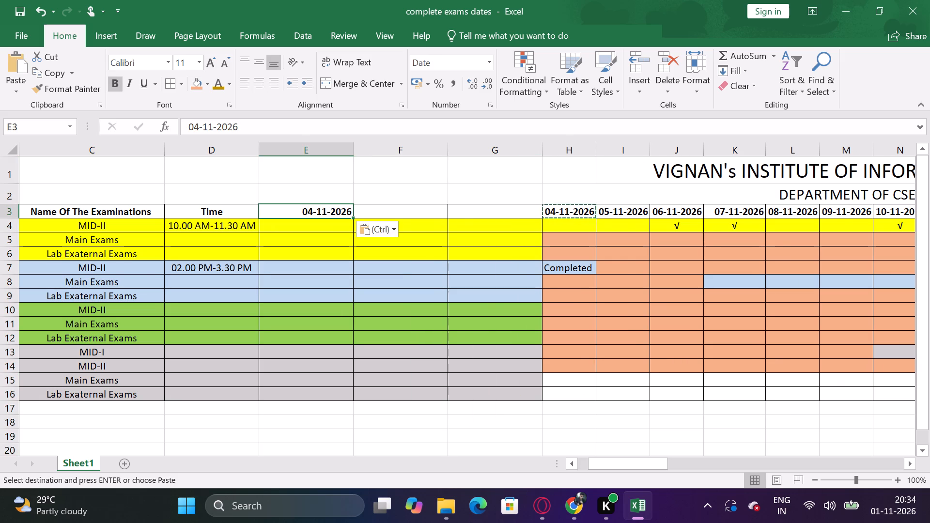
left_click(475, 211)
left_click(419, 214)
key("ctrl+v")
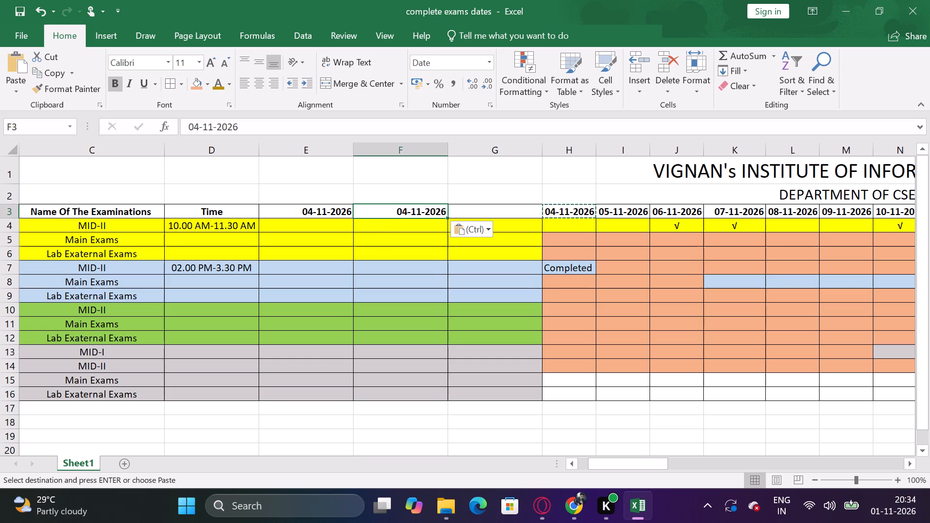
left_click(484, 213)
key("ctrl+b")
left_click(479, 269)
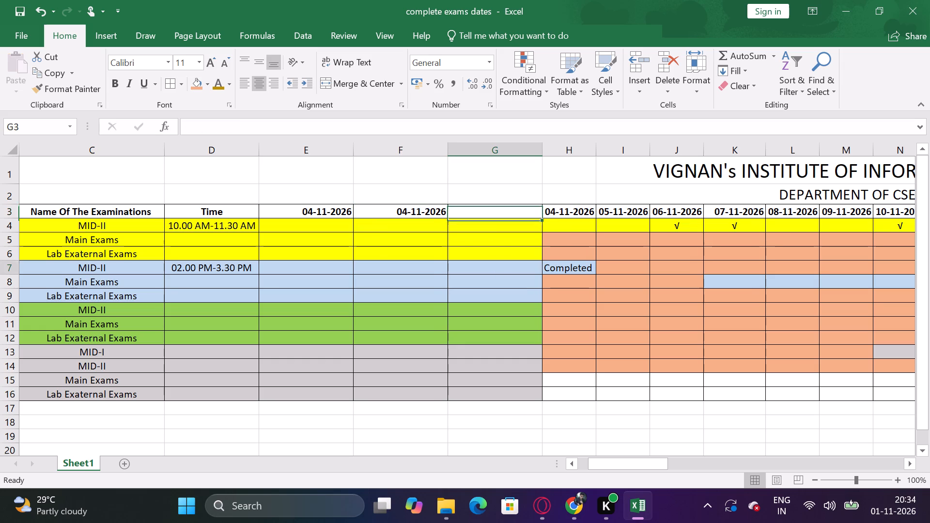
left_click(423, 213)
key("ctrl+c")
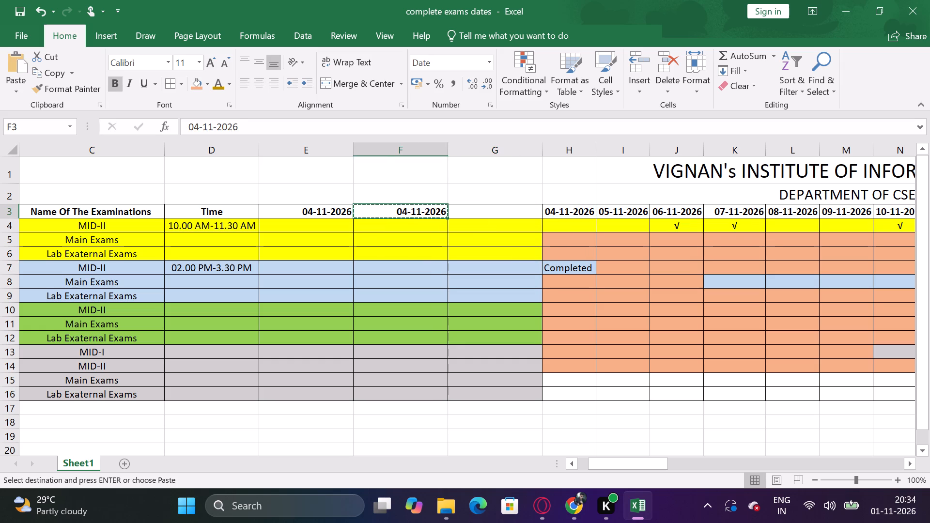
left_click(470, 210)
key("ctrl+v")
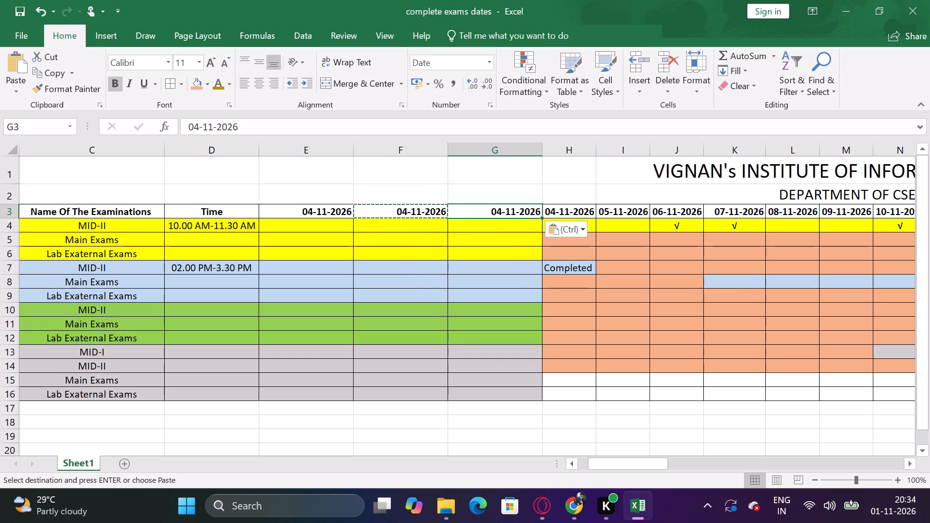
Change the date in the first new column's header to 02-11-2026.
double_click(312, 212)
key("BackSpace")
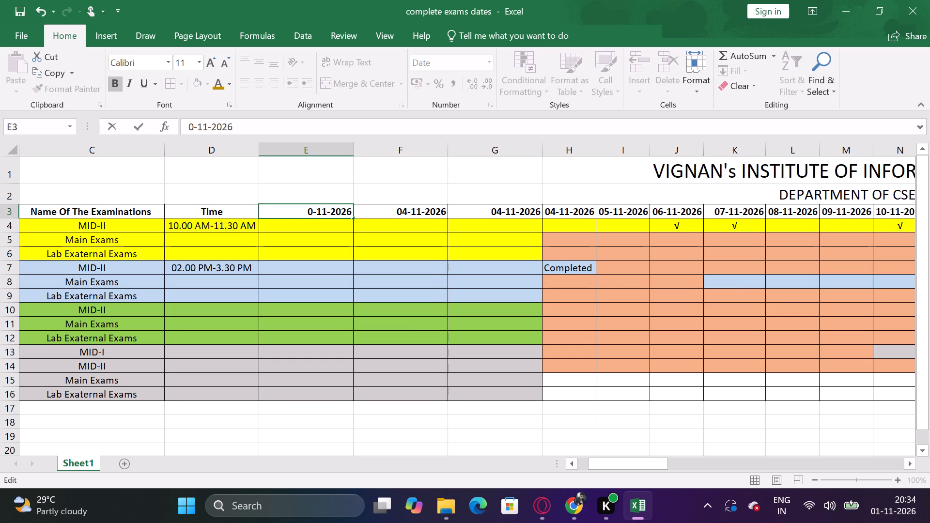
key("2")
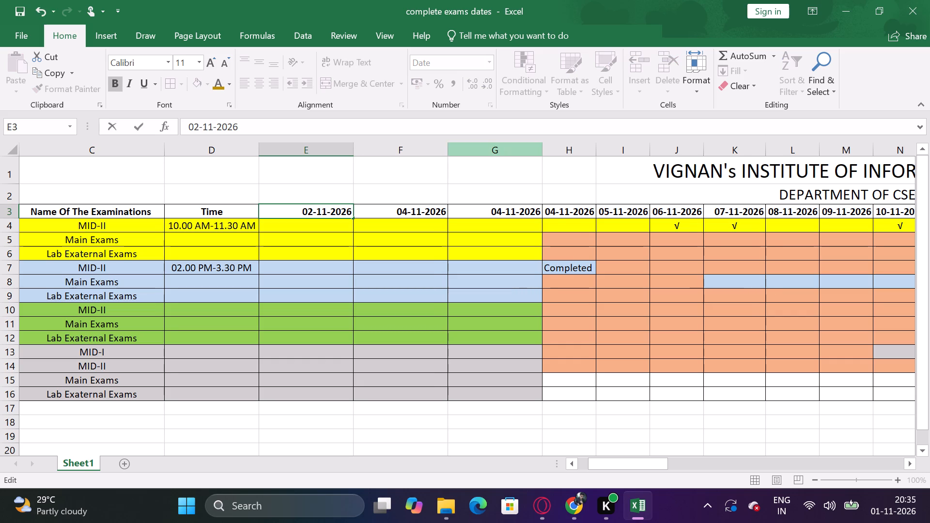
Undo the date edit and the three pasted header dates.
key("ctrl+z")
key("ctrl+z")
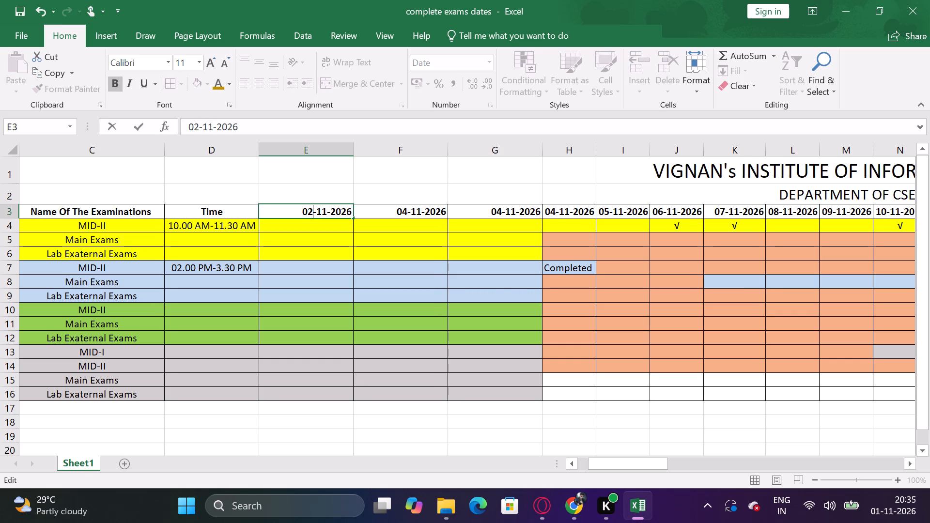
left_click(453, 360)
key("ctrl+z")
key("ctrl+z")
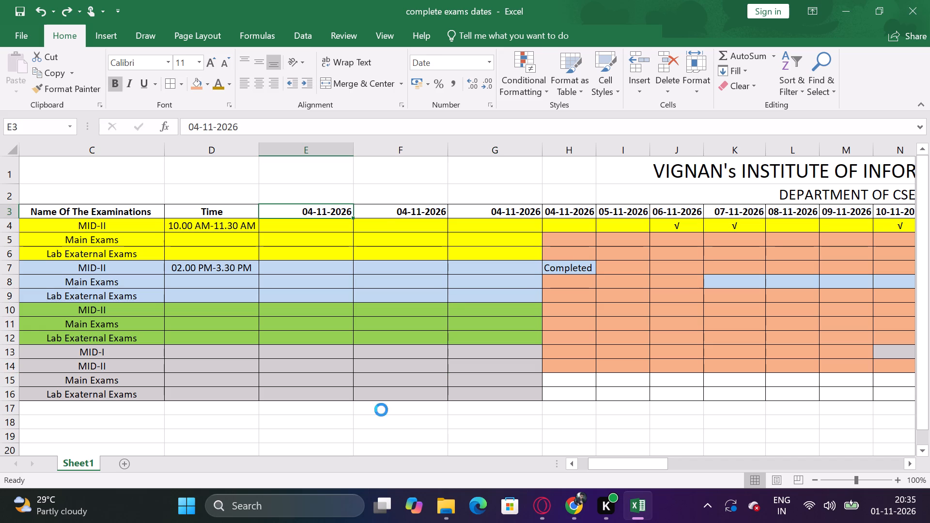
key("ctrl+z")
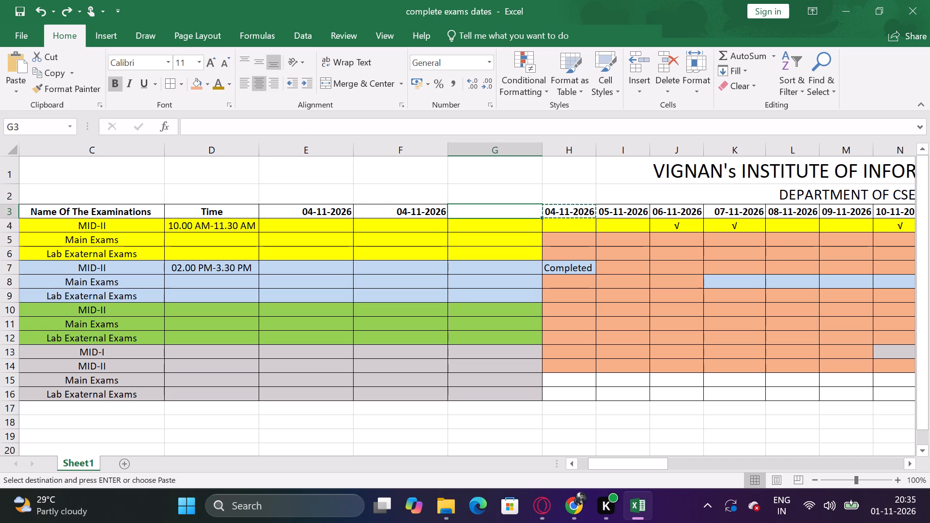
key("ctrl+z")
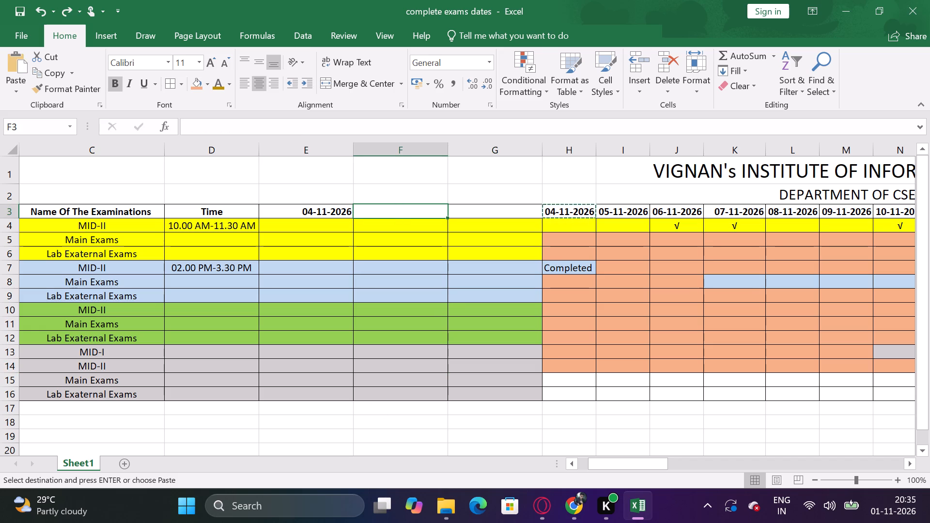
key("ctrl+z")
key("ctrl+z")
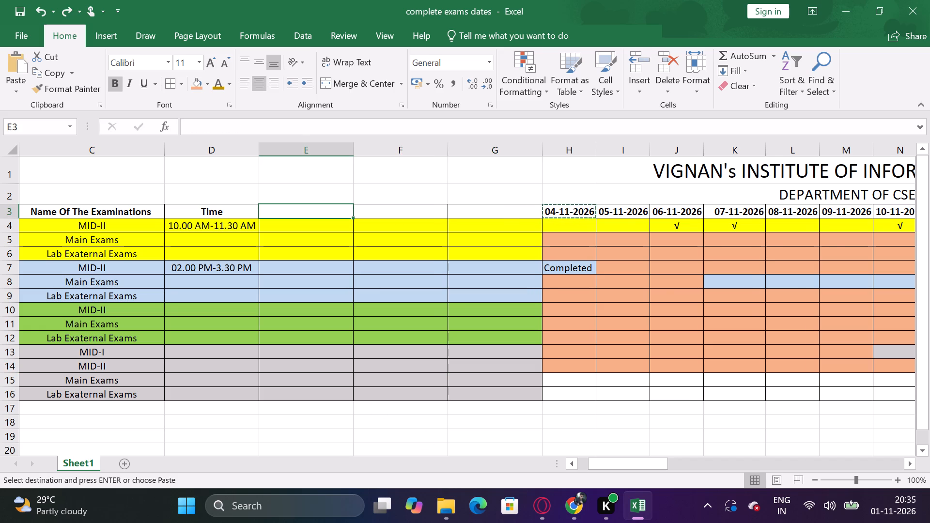
Undo the last column insertion to leave two new columns after Time.
key("ctrl+z")
left_click(436, 411)
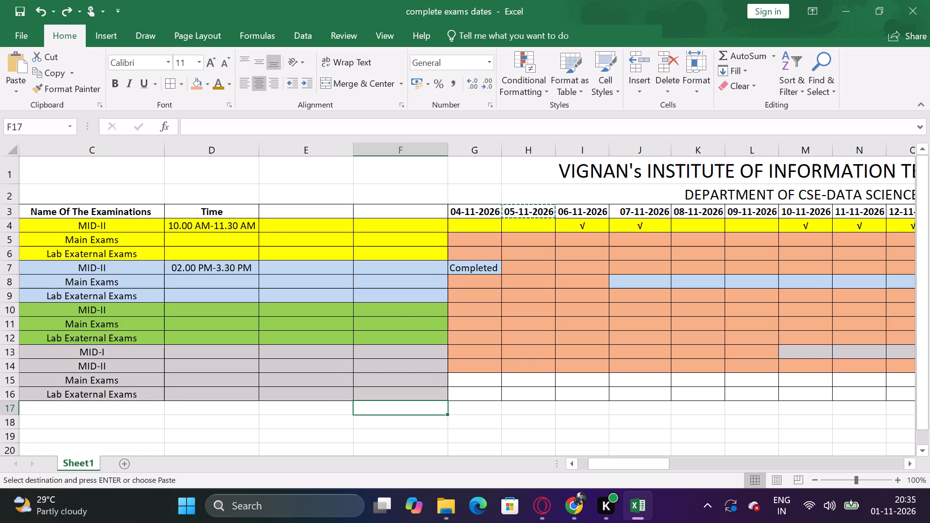
Enter 02-11-2026 as the header of the first new column after Time.
left_click(313, 211)
type("02-")
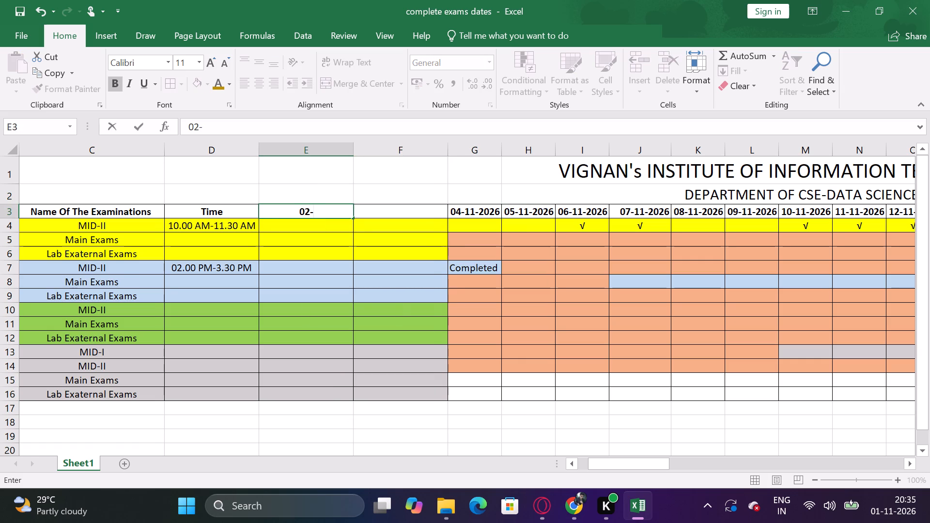
type("11-")
type("2026")
left_click(394, 308)
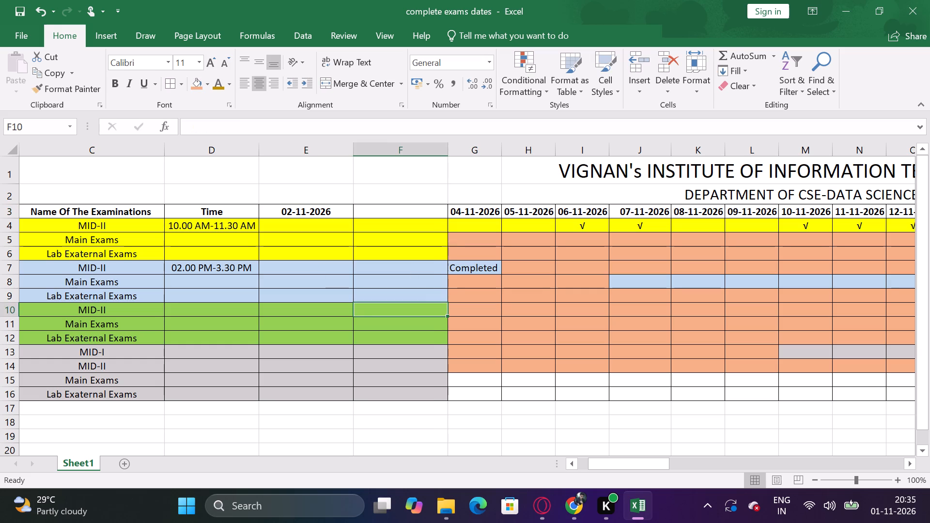
Delete the Completed text from the blue MID-II row under 04-11-2026.
left_click(468, 269)
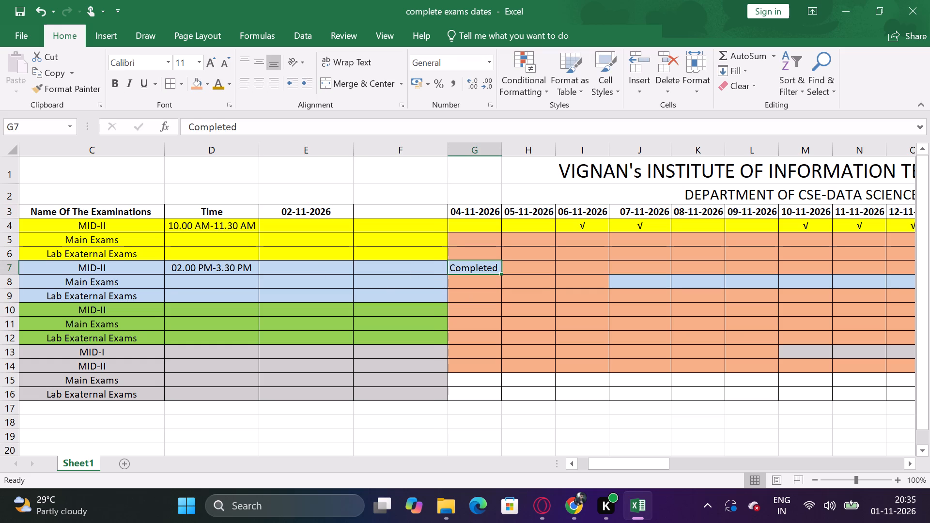
key("Delete")
left_click(505, 370)
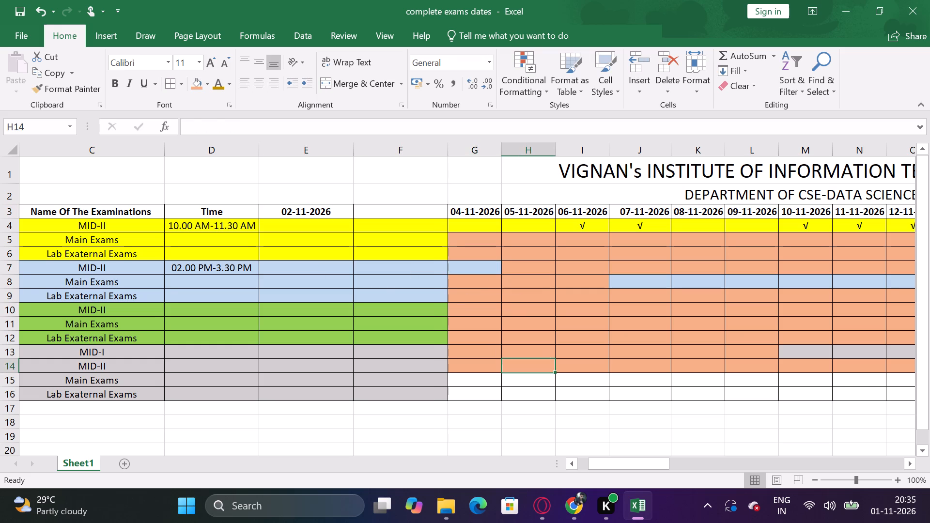
Narrow the two new columns after Time to roughly the width of a header date.
left_click_drag(348, 148, 323, 153)
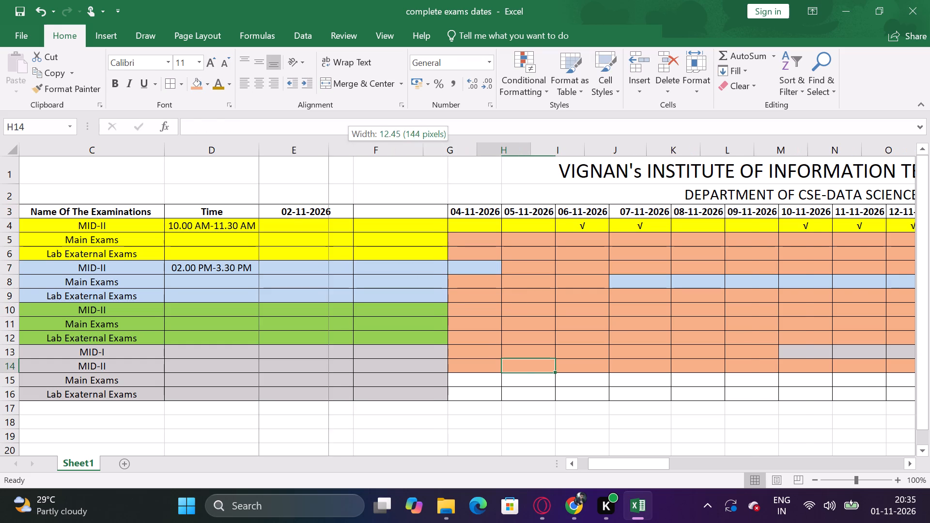
left_click_drag(323, 153, 321, 154)
left_click_drag(419, 151, 387, 153)
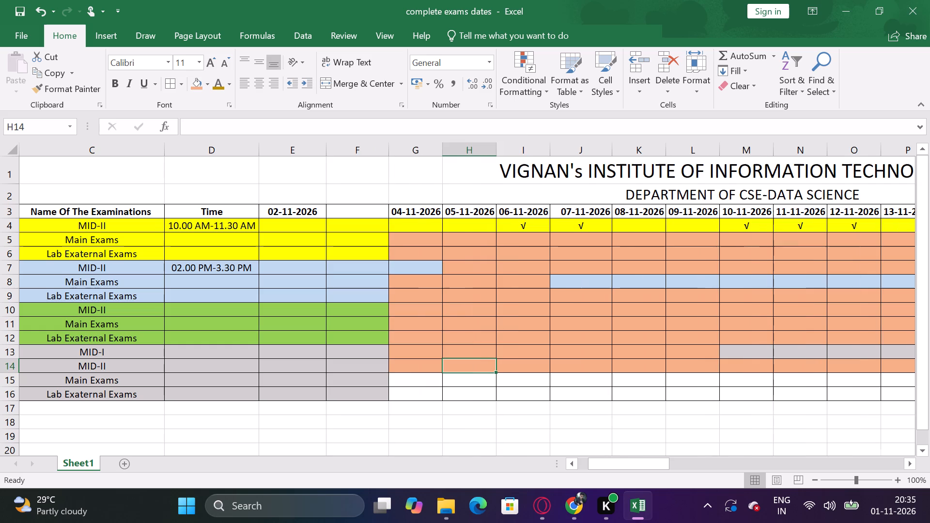
left_click_drag(389, 150, 394, 150)
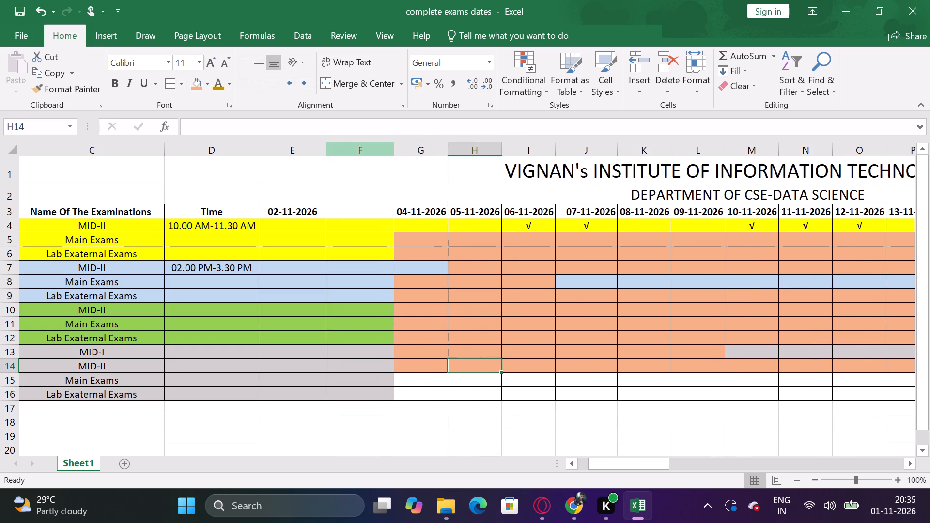
left_click_drag(326, 154, 316, 154)
Copy the 02-11-2026 header into the second new column and change it to 03-11-2026.
left_click(293, 210)
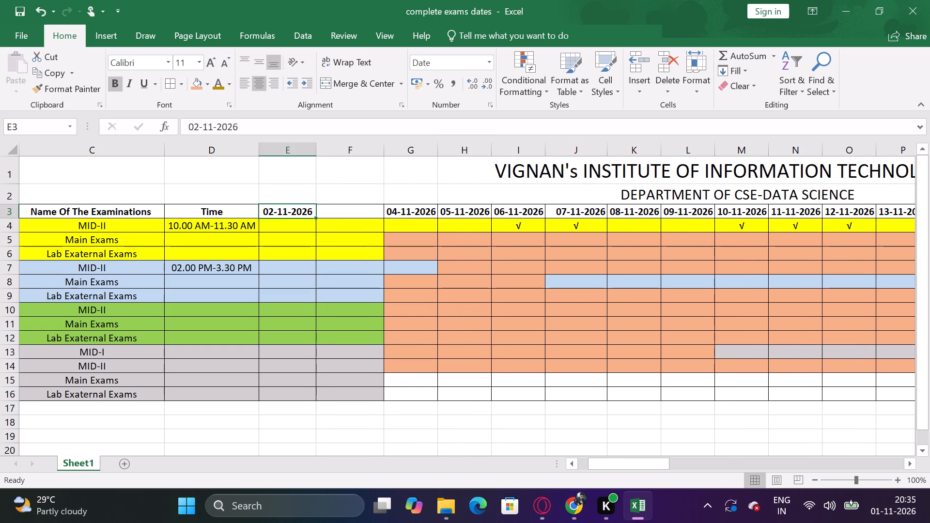
key("ctrl+c")
left_click(362, 214)
key("ctrl+v")
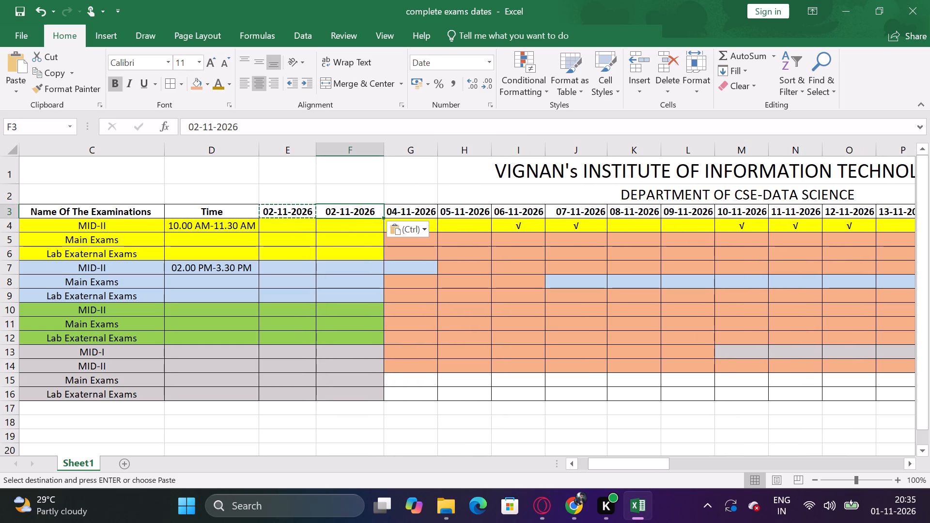
double_click(335, 212)
key("BackSpace")
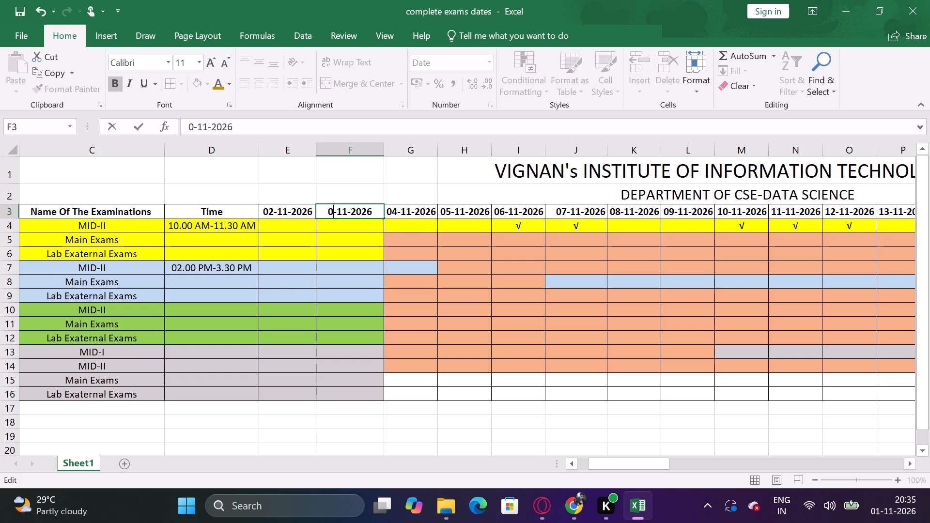
key("3")
left_click(463, 399)
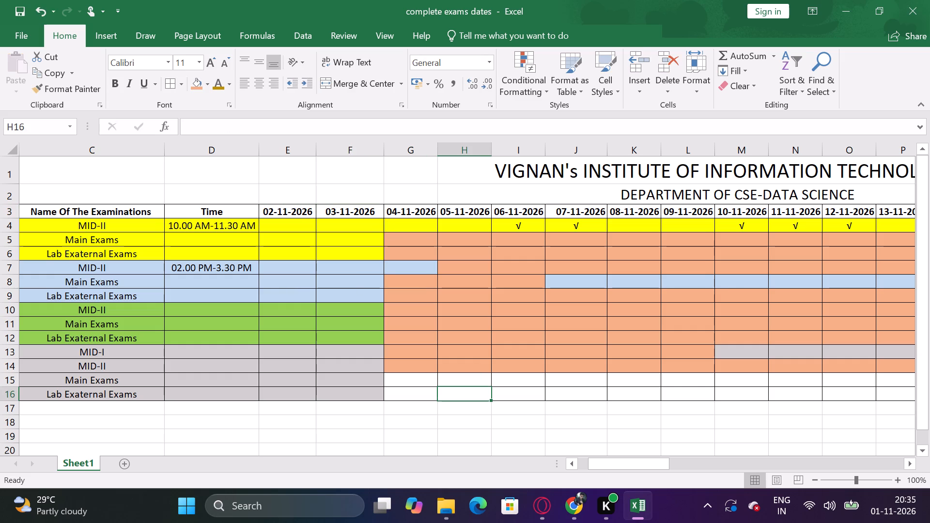
left_click(533, 427)
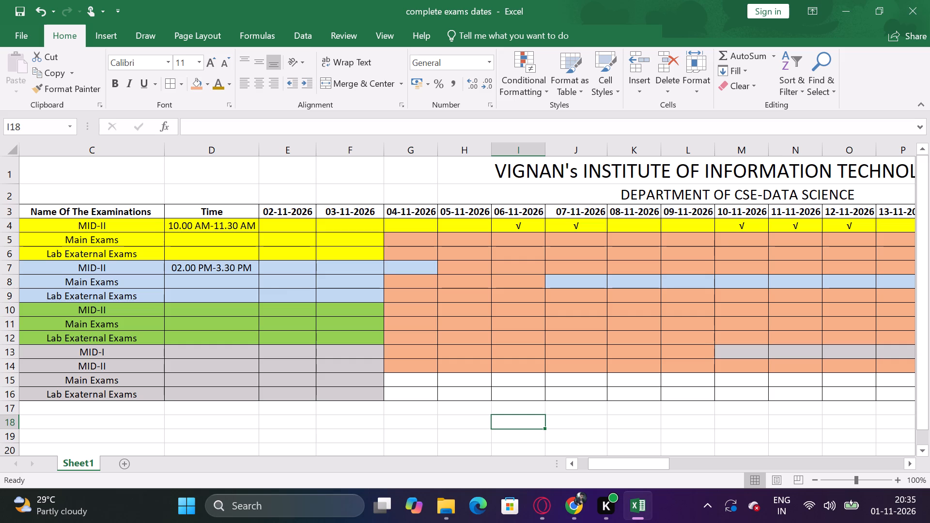
Fill the cells under 02-11-2026 and 03-11-2026 with orange, from the blue Main Exams row down to the grey MID-II row.
left_click_drag(272, 281, 353, 363)
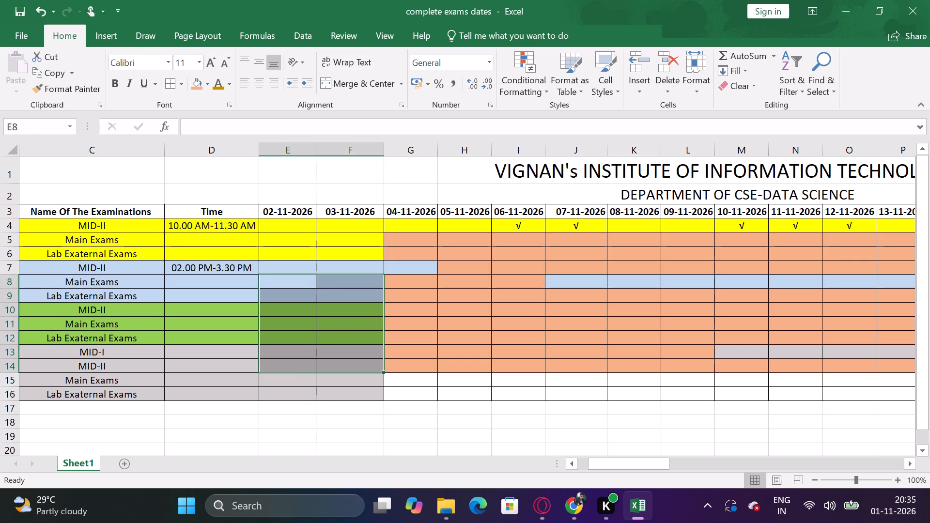
left_click(198, 83)
left_click(469, 343)
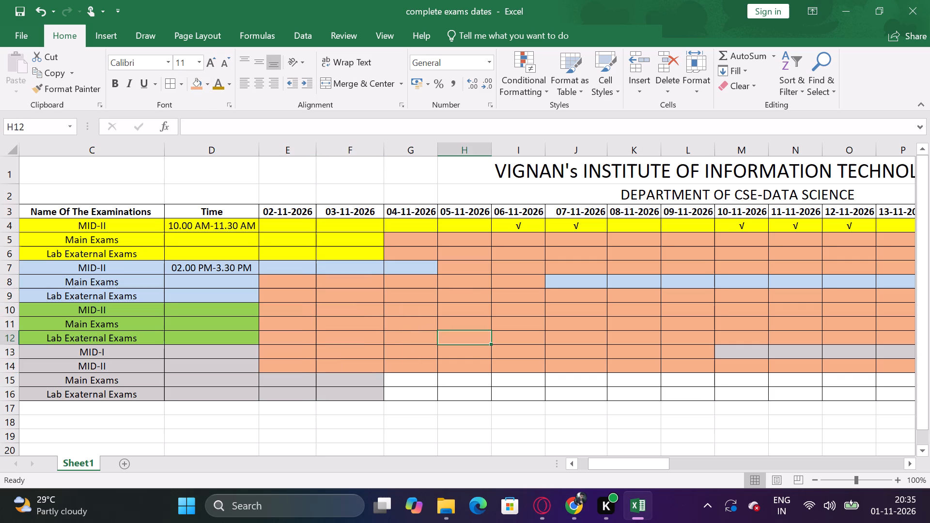
Fill the three yellow exam rows' cells under 02-11-2026 and 03-11-2026 with orange.
left_click_drag(286, 222, 287, 222)
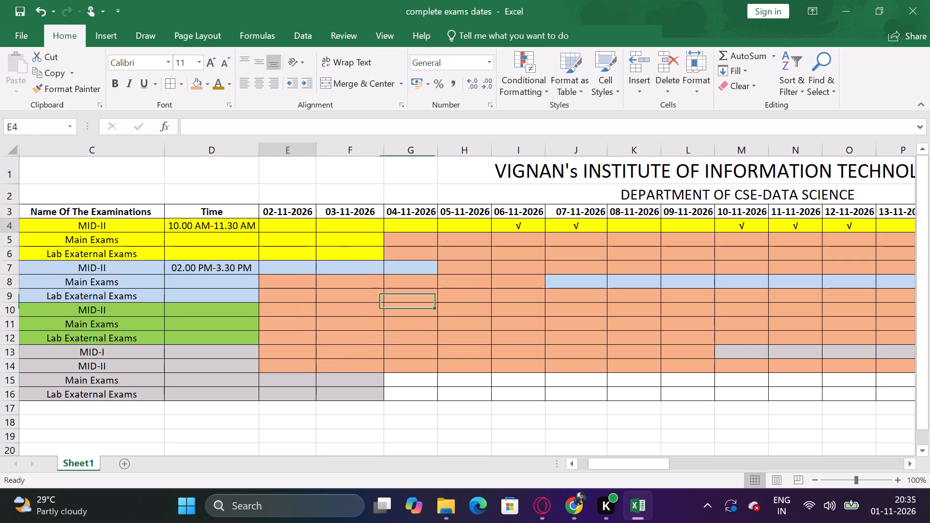
left_click_drag(287, 222, 346, 252)
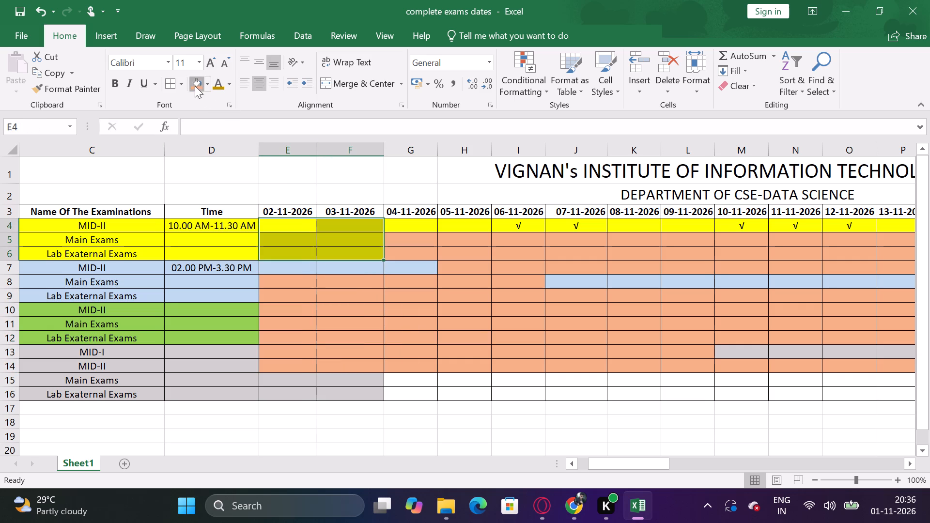
left_click(195, 86)
left_click(480, 342)
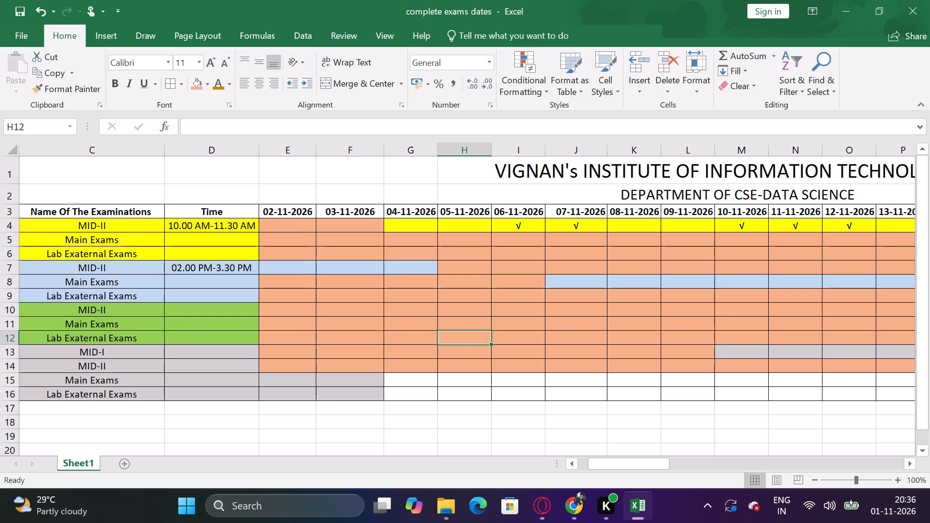
left_click(449, 434)
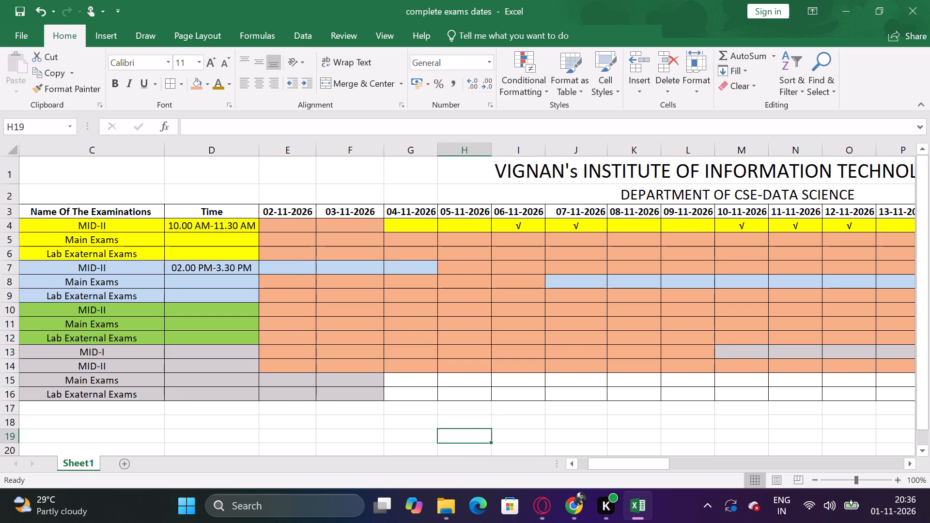
Remove the fill colour from the grey Main Exams and Lab External Exams cells under 02-11-2026 and 03-11-2026.
scroll(377, 422, "down", 1)
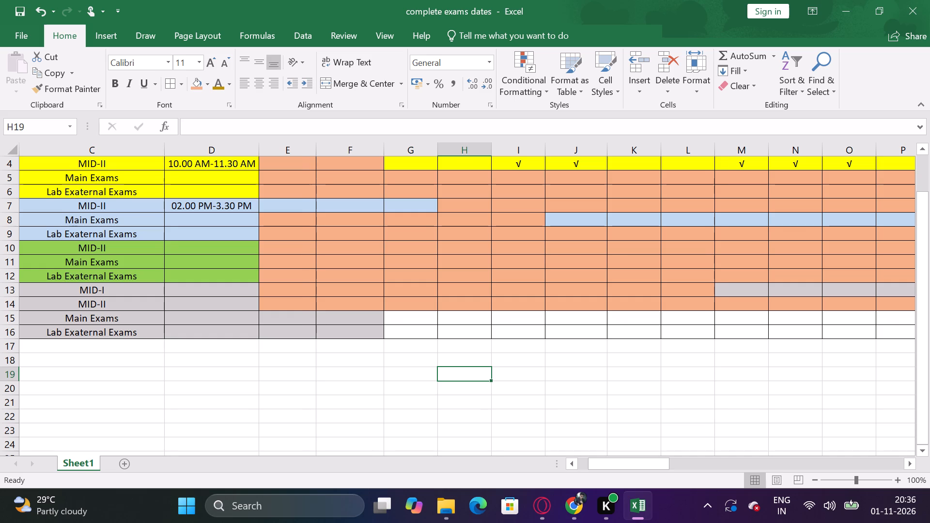
left_click_drag(273, 305, 563, 305)
left_click(412, 335)
left_click_drag(275, 319, 349, 334)
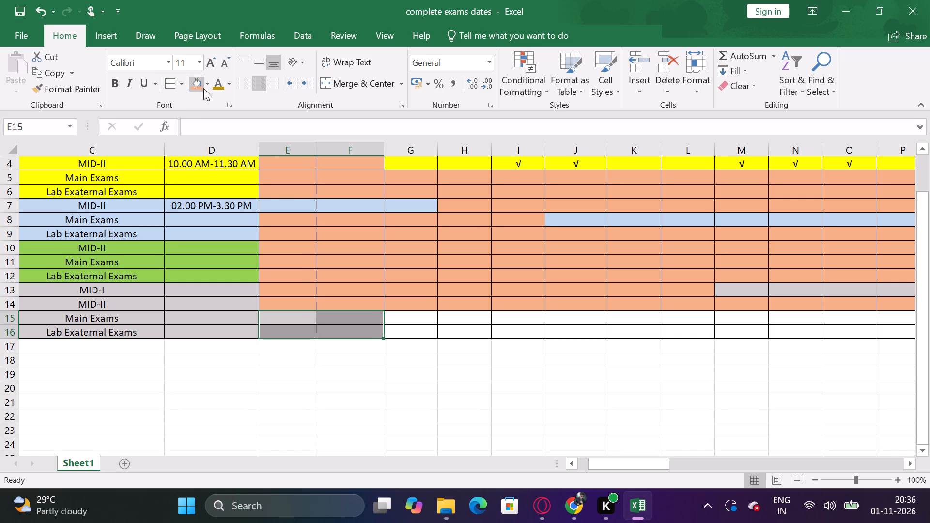
left_click(211, 87)
left_click(231, 206)
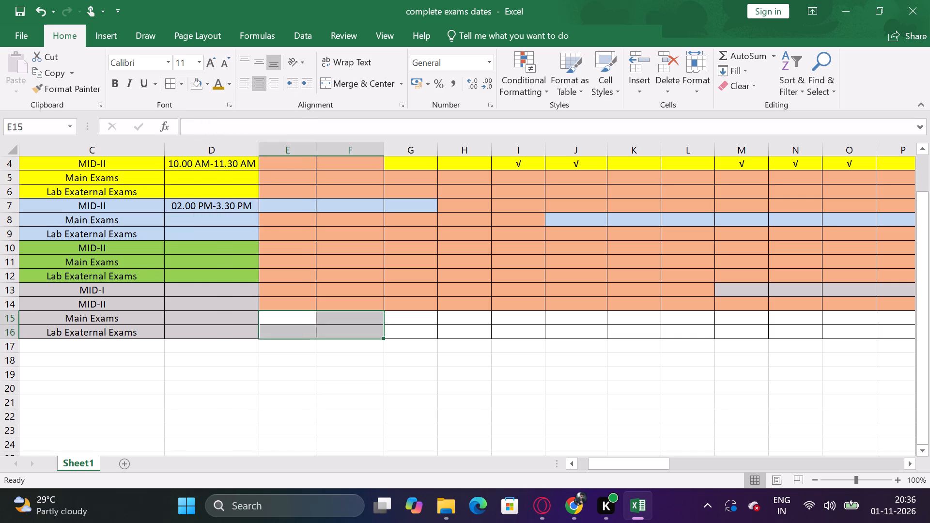
left_click(497, 417)
scroll(499, 421, "up", 1)
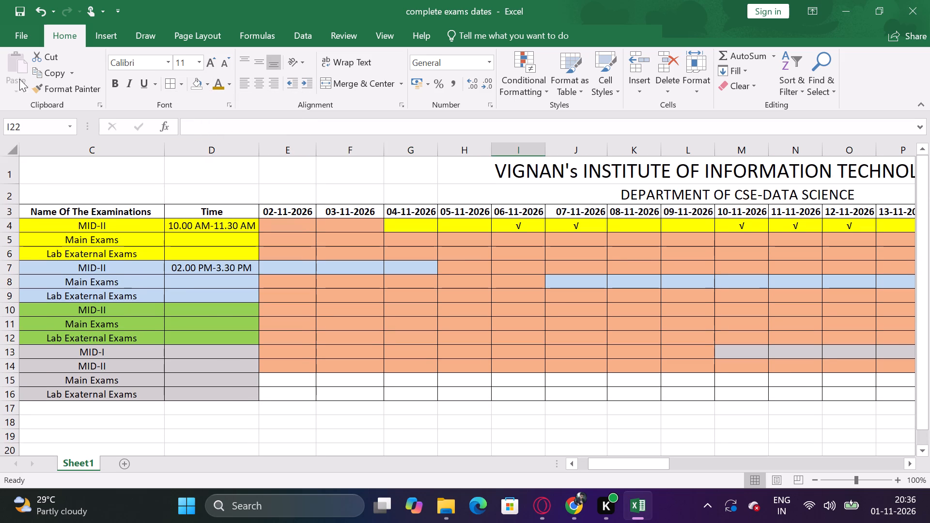
Save the workbook.
left_click(23, 39)
left_click(28, 134)
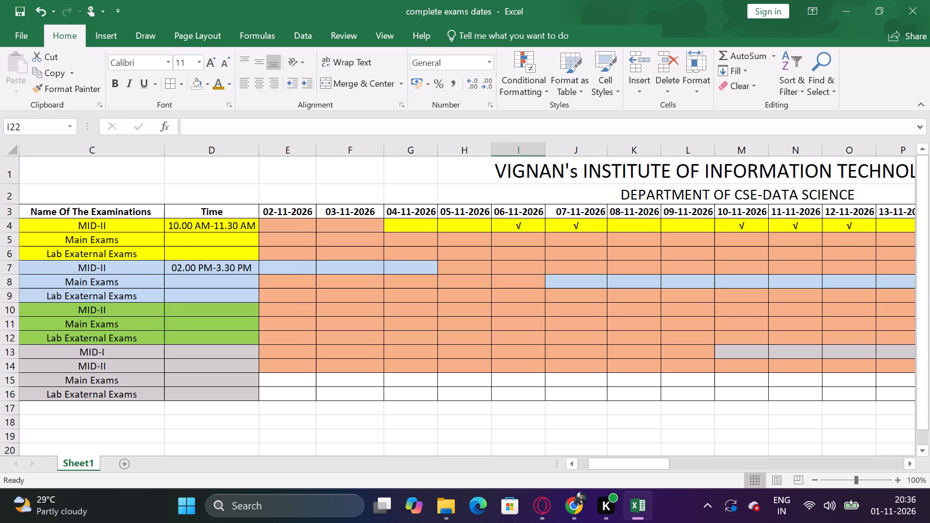
left_click(609, 468)
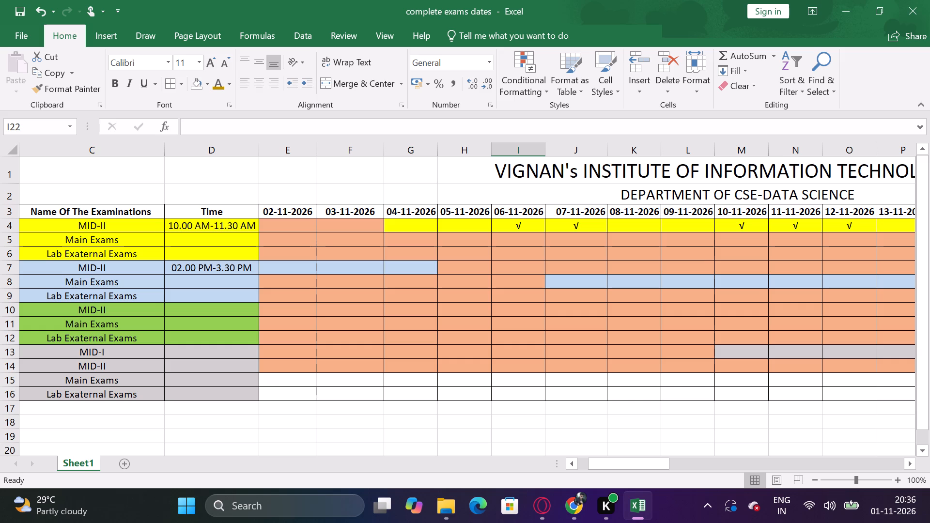
Insert the √ symbol in the blue MID-II row under 02-11-2026.
left_click(274, 267)
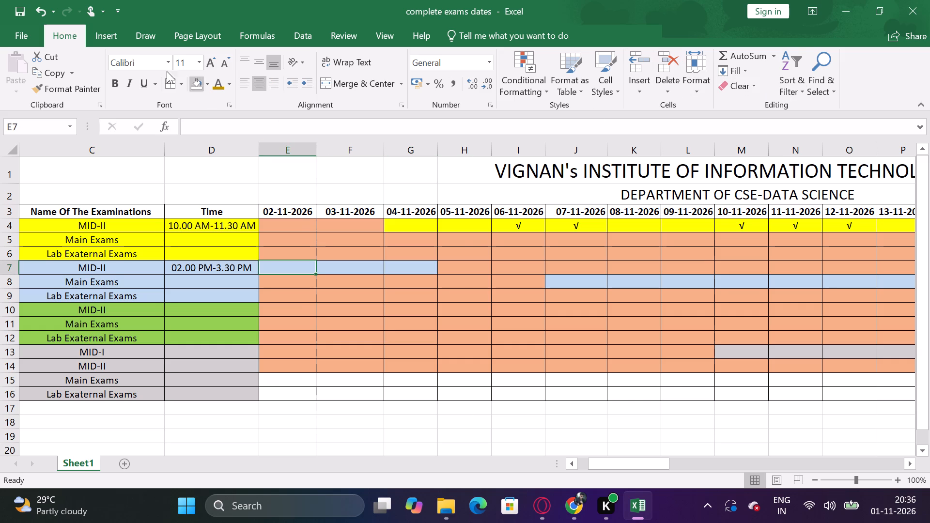
left_click(111, 34)
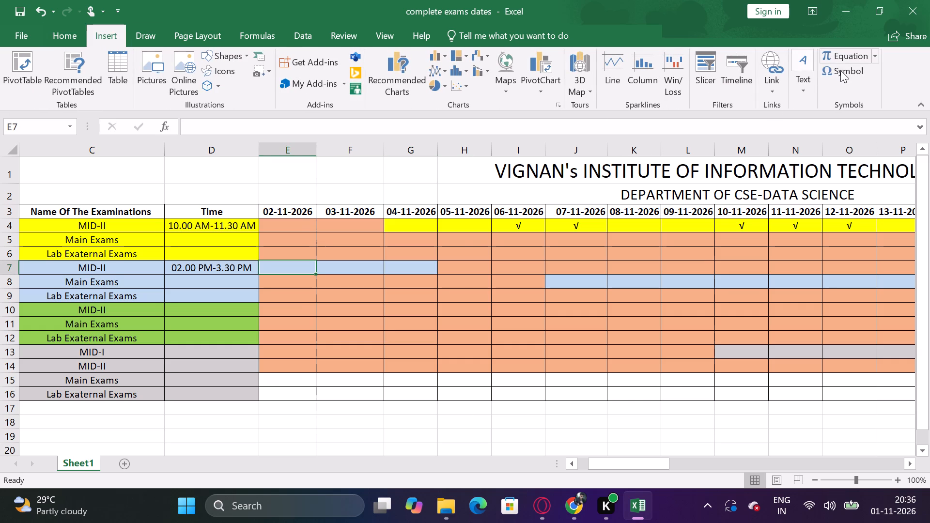
left_click(841, 71)
left_click(297, 289)
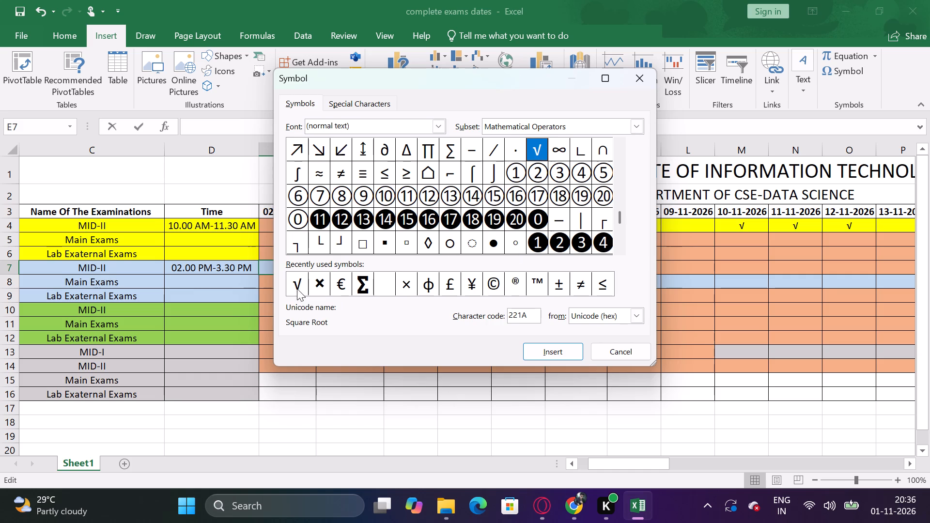
left_click(535, 353)
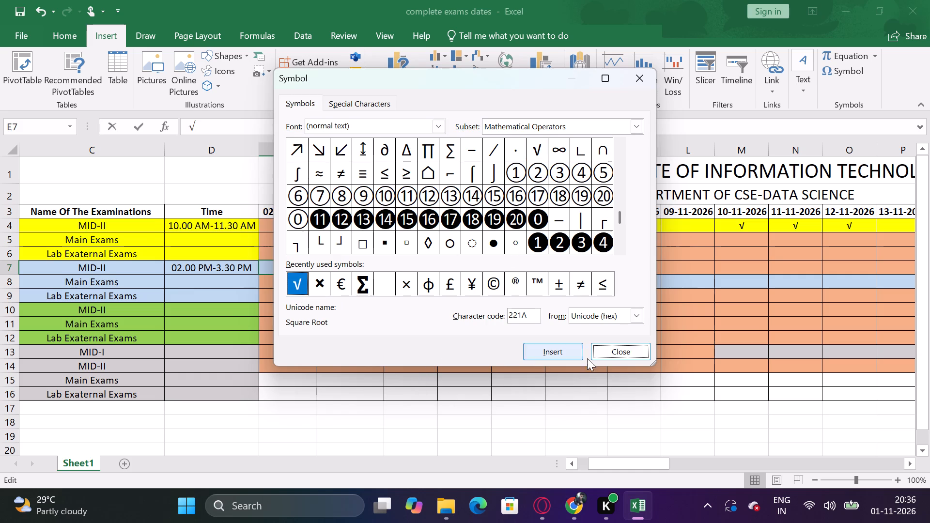
left_click(614, 354)
left_click(450, 390)
left_click(308, 275)
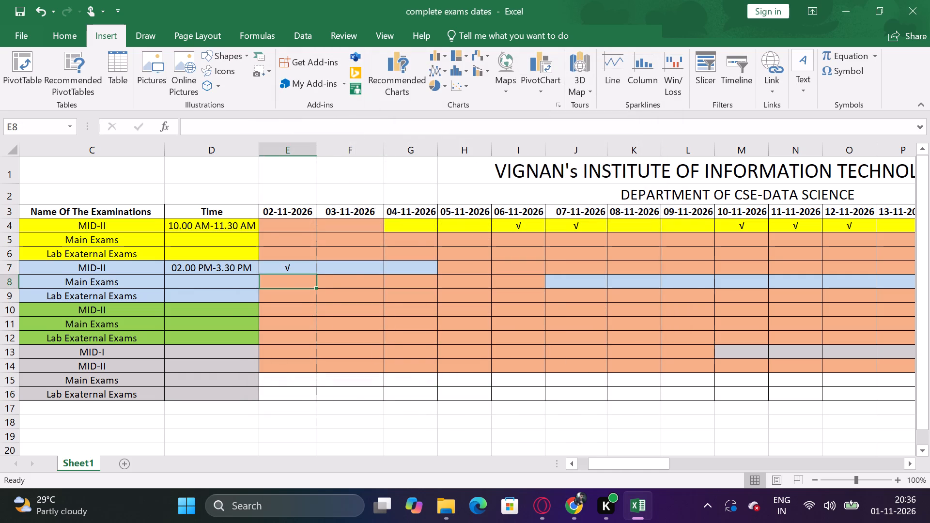
left_click(344, 337)
Copy the √ mark into the blue MID-II cells under 03-11-2026 and 04-11-2026.
left_click(291, 272)
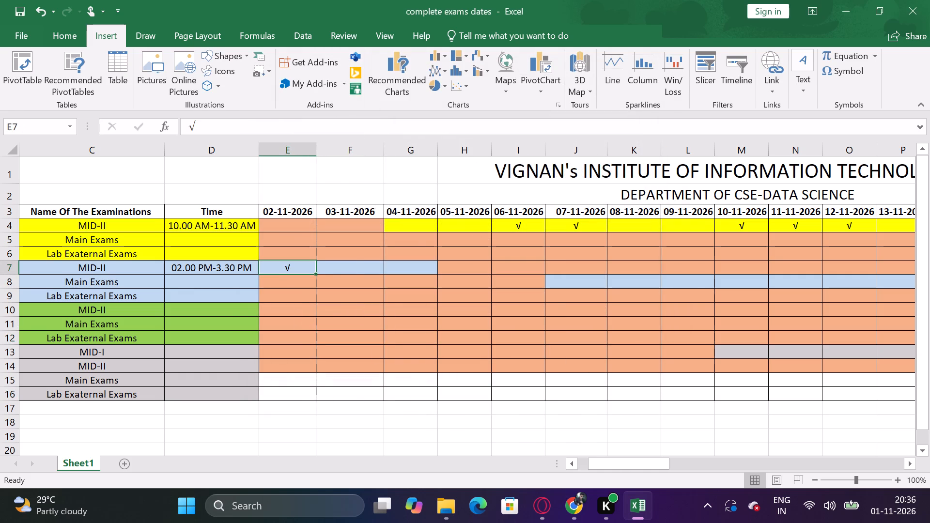
key("ctrl+c")
left_click(340, 269)
key("ctrl+v")
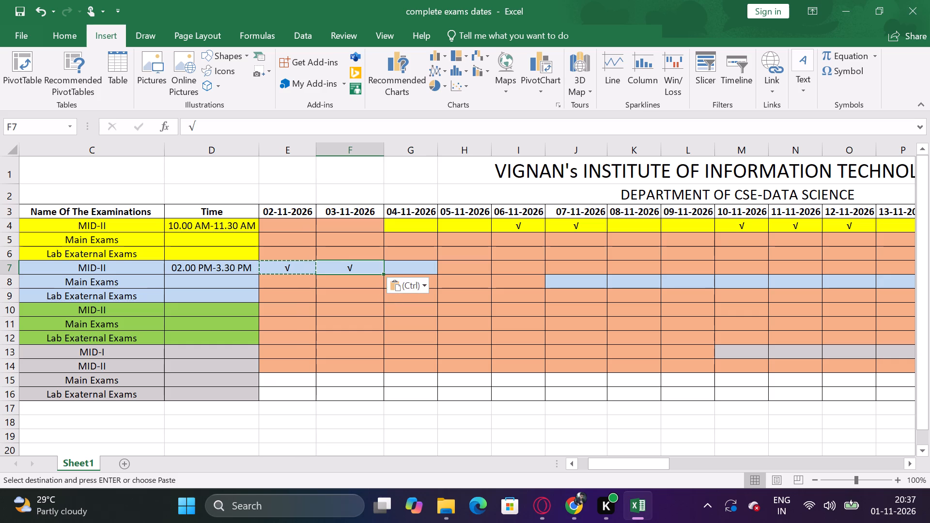
left_click(413, 270)
key("ctrl+v")
left_click(466, 369)
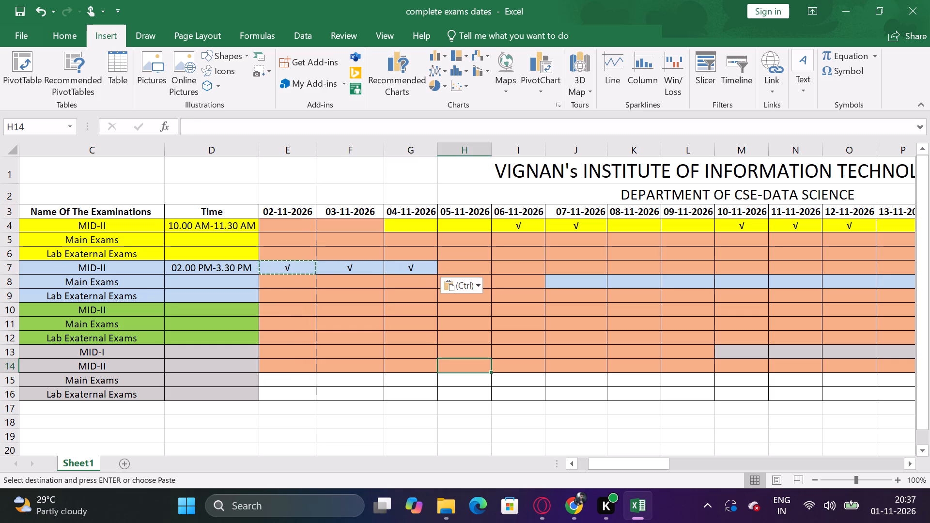
left_click(500, 348)
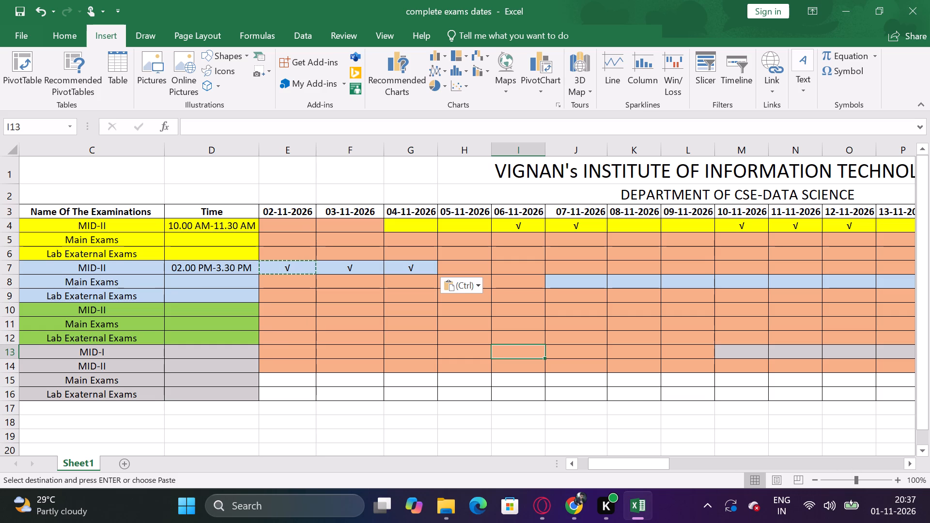
Copy the √ mark into the blue Main Exams row under 07, 10, 12, 14, 16 and 18-11-2026.
left_click_drag(625, 463, 636, 462)
left_click(188, 265)
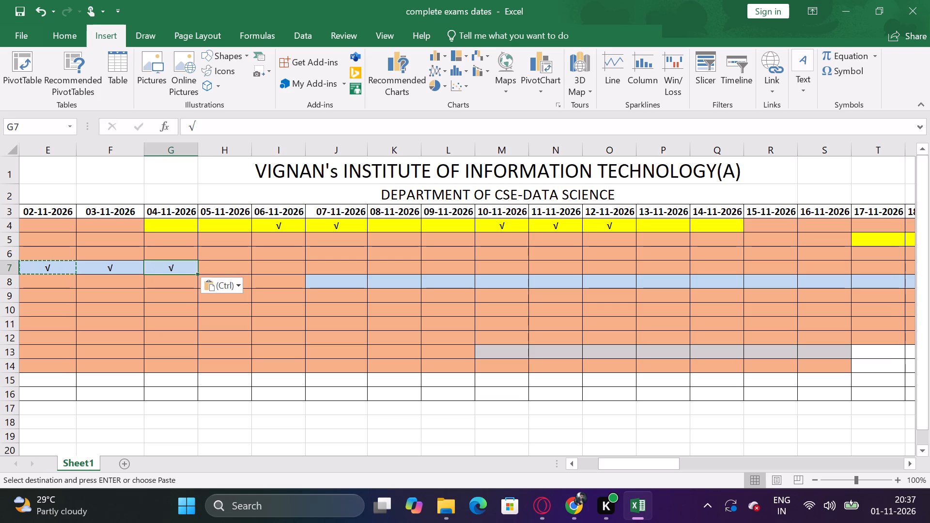
key("ctrl+c")
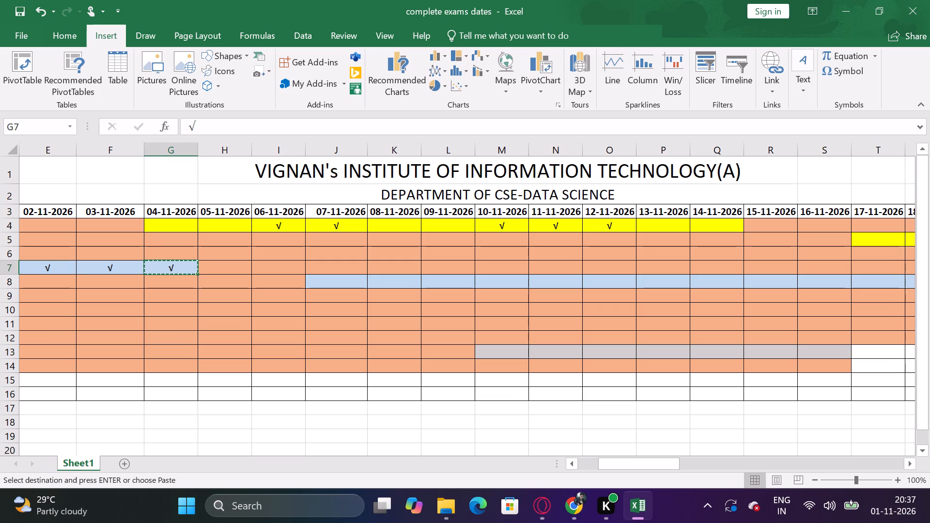
left_click(335, 285)
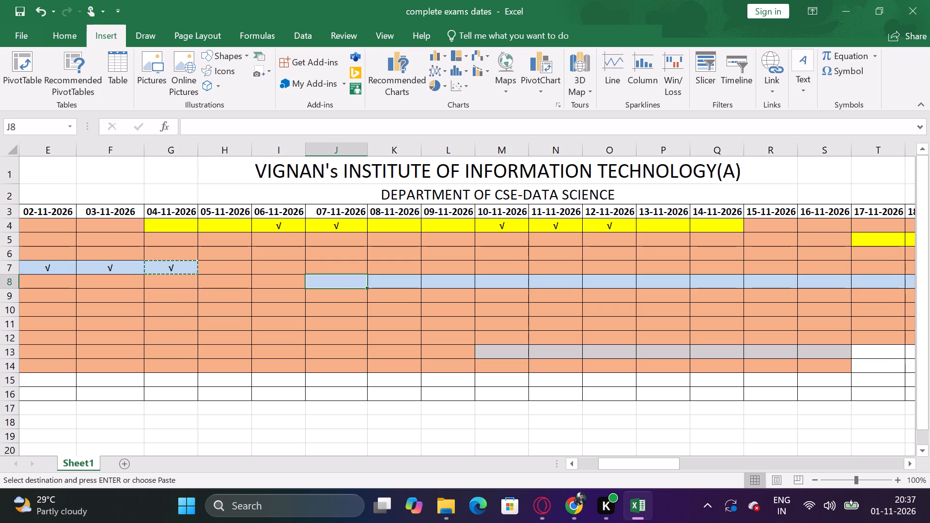
key("ctrl+v")
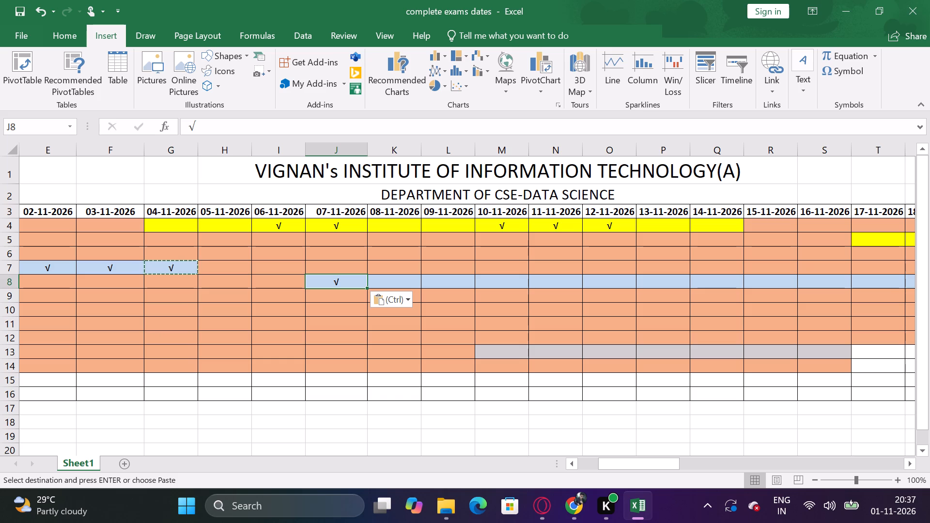
left_click(512, 285)
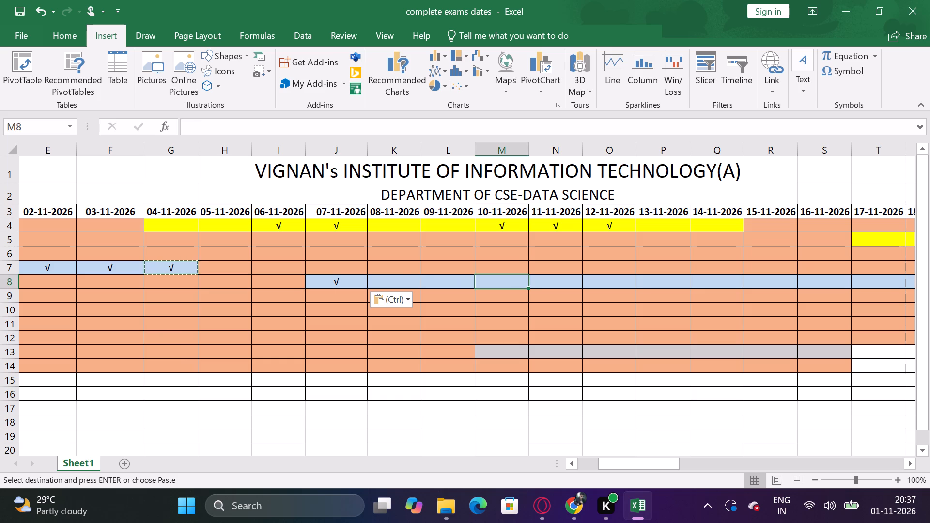
key("ctrl+v")
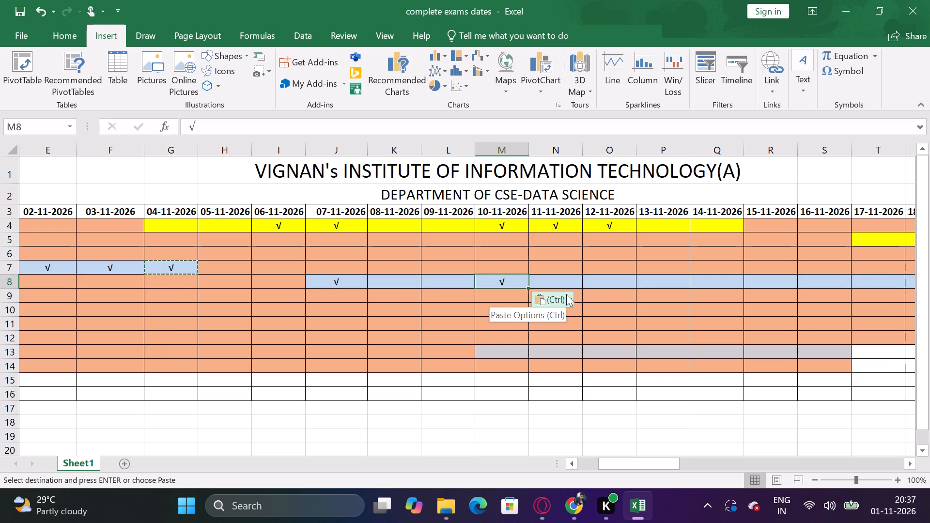
left_click(615, 279)
key("ctrl+v")
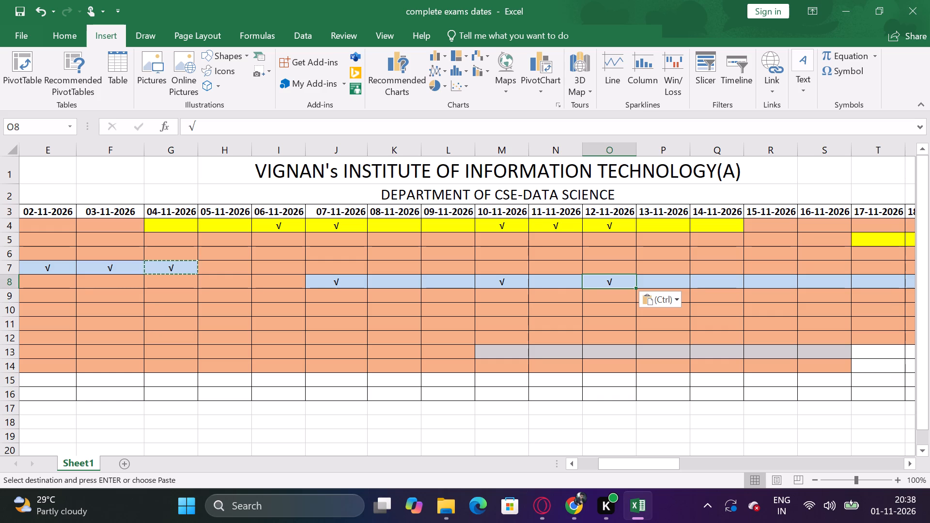
left_click(738, 280)
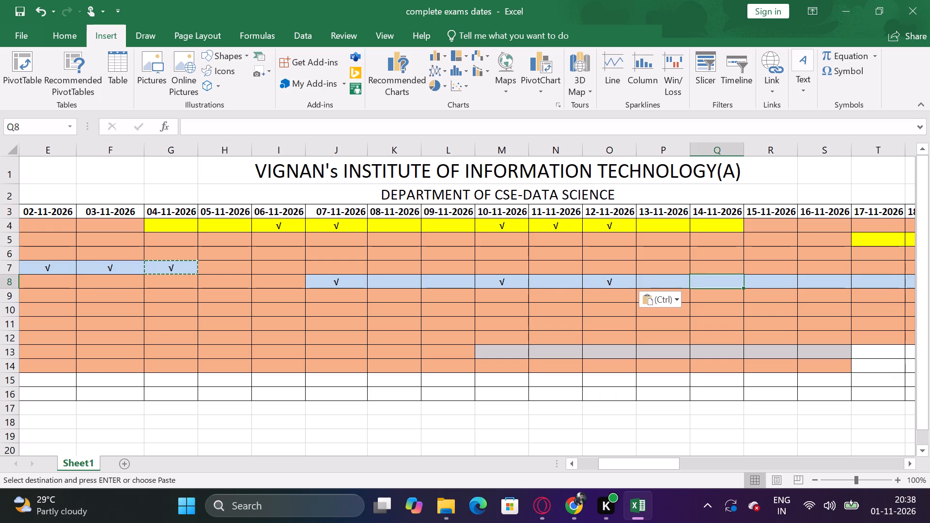
key("ctrl+v")
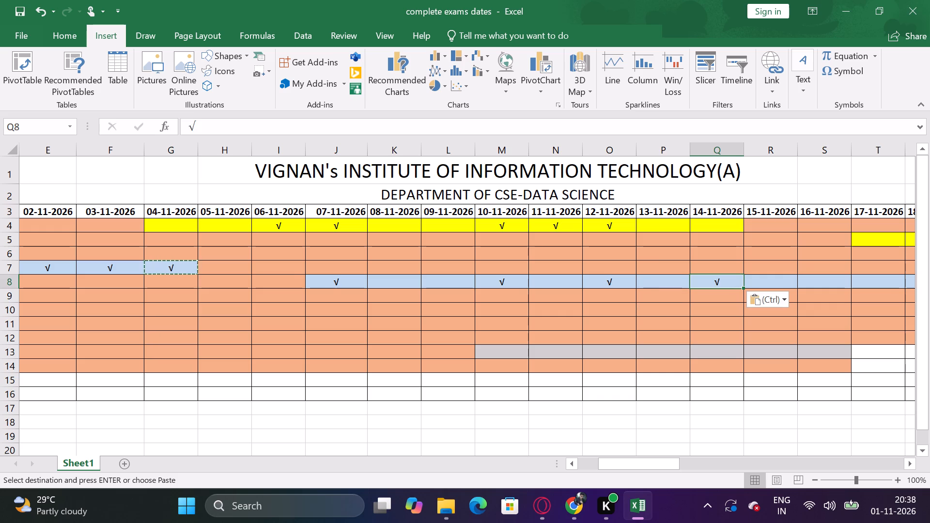
left_click(833, 286)
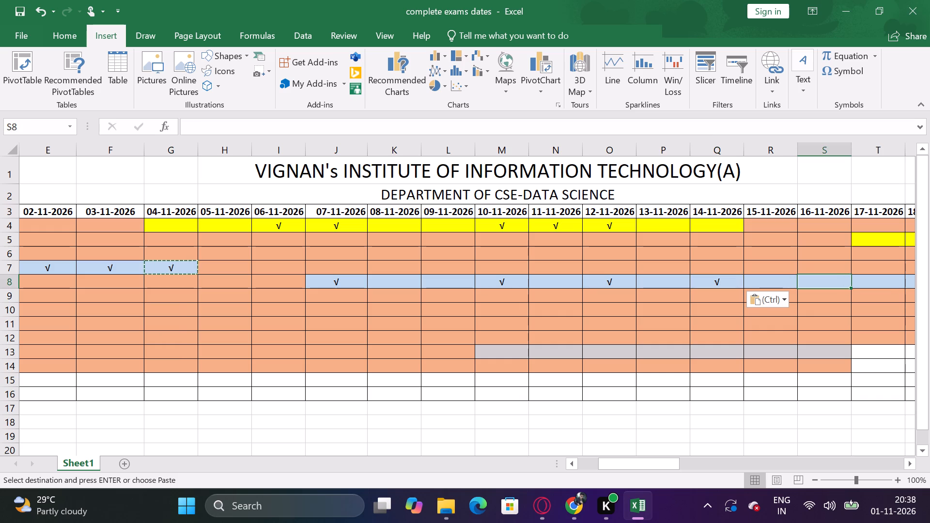
key("ctrl+v")
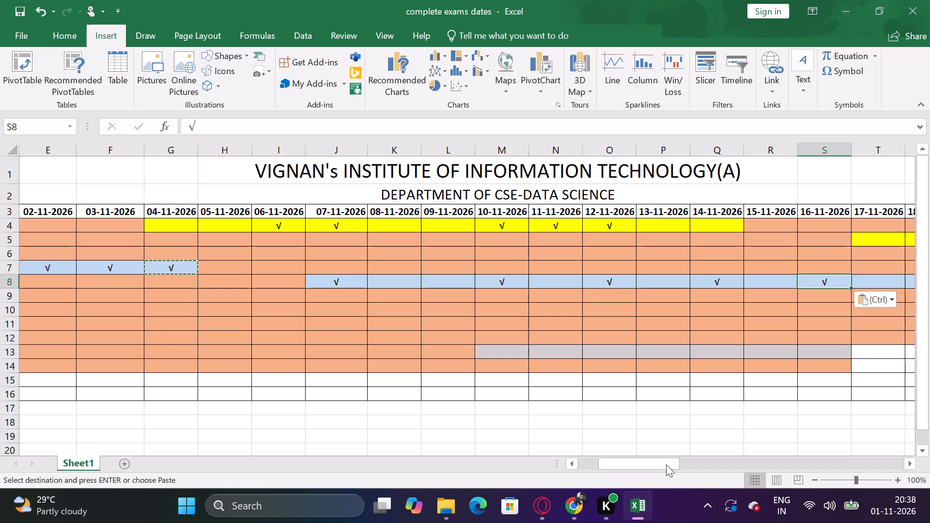
left_click_drag(653, 464, 666, 463)
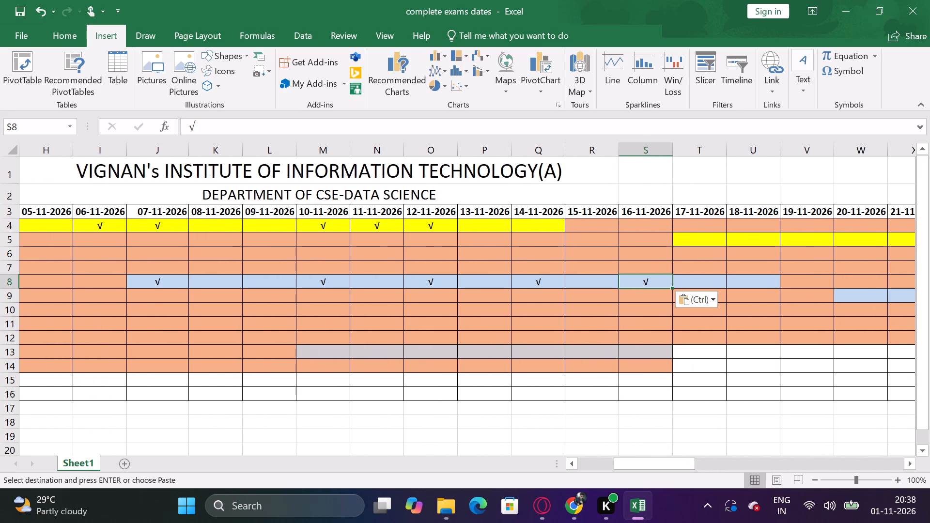
left_click(762, 286)
key("ctrl+v")
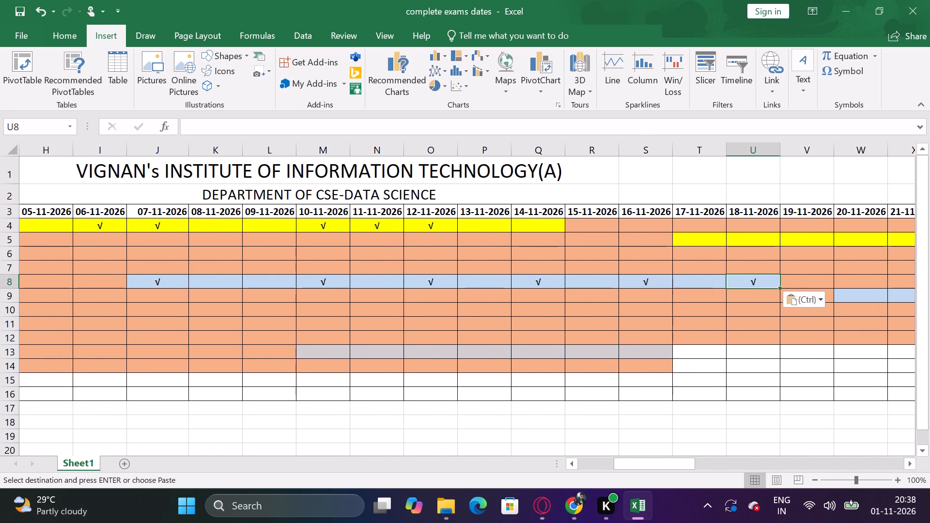
left_click(743, 405)
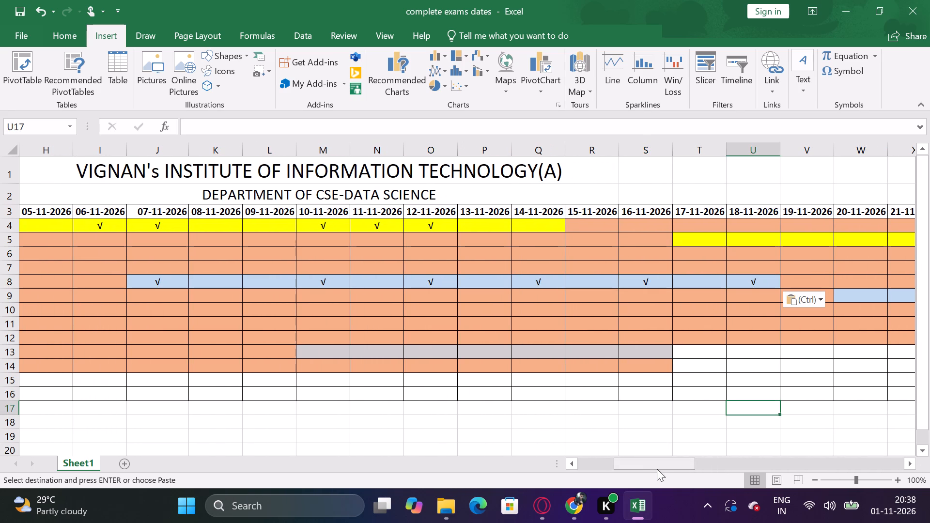
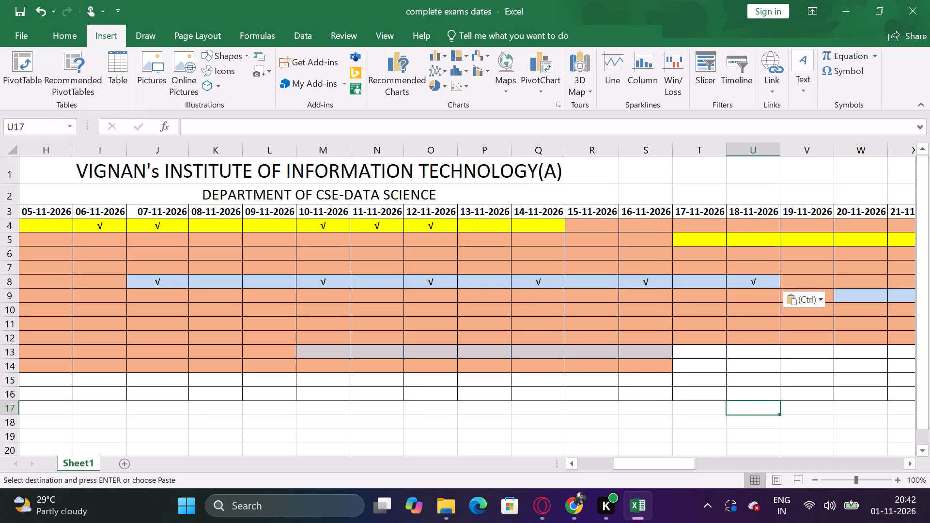
Save the workbook.
left_click(571, 413)
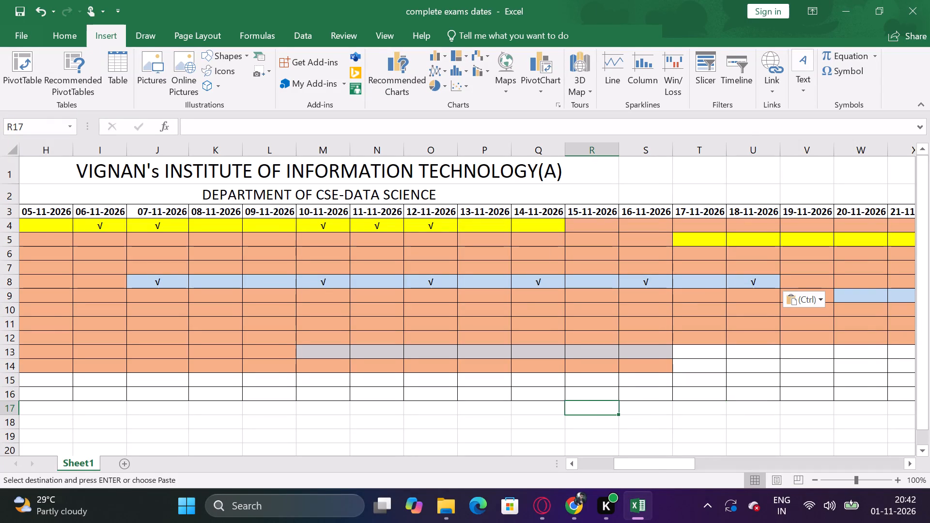
left_click_drag(652, 468, 588, 468)
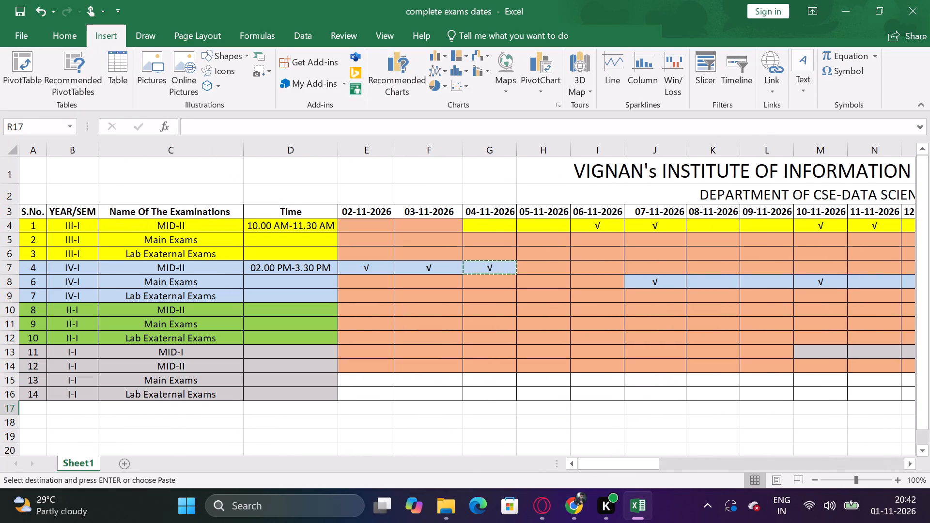
left_click(17, 34)
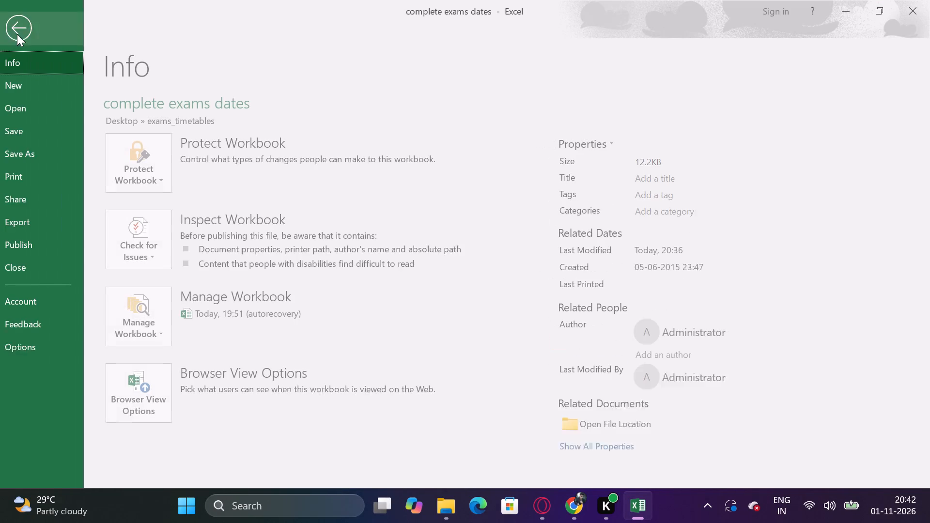
left_click(31, 130)
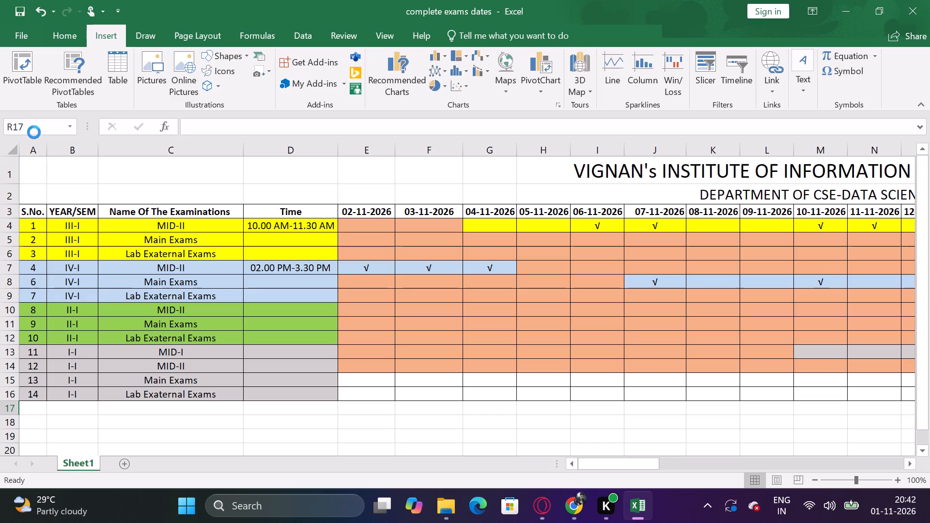
Examine the coloured exam periods and √ marks across the November and December 2026 date columns.
left_click_drag(638, 461, 639, 462)
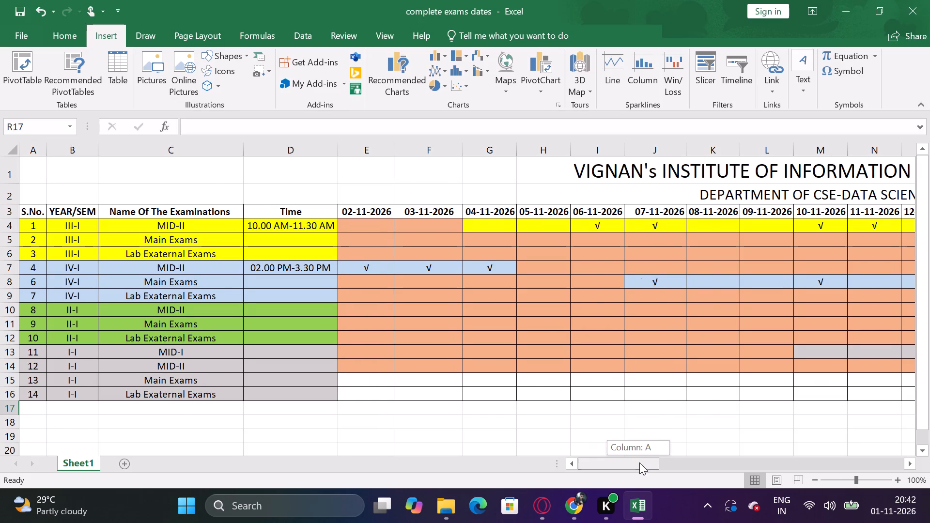
left_click_drag(639, 462, 697, 463)
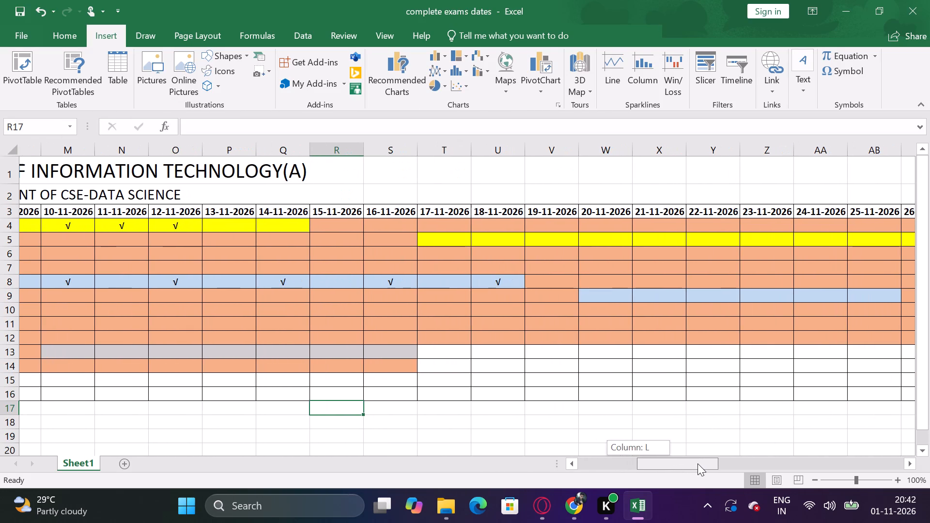
left_click_drag(697, 463, 848, 462)
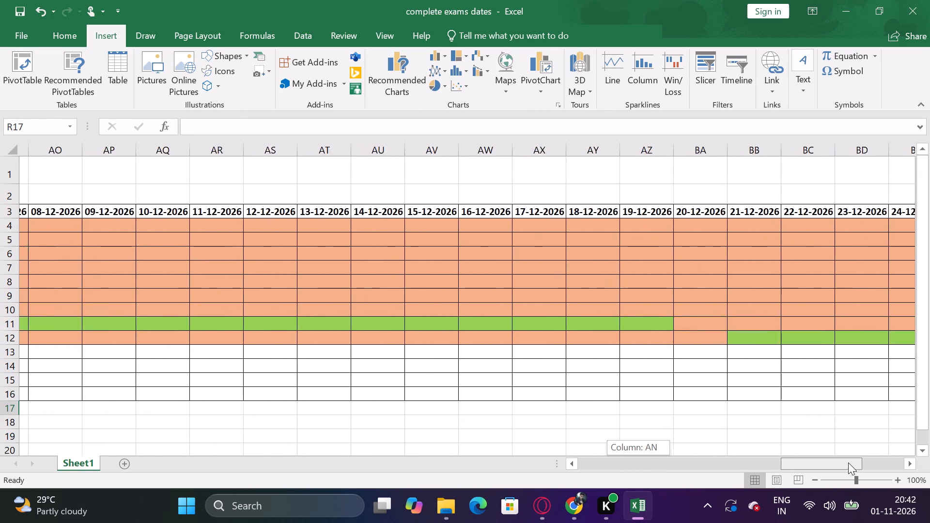
left_click_drag(848, 462, 577, 456)
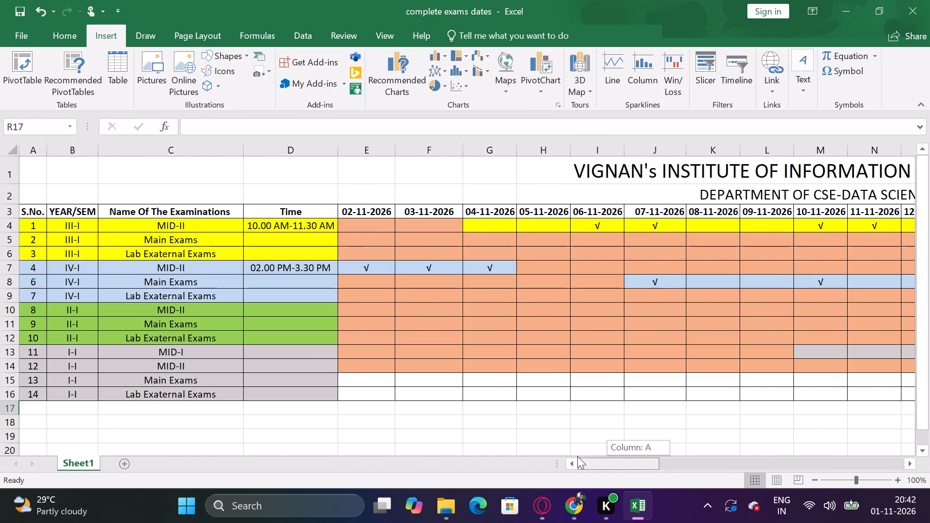
left_click_drag(577, 456, 577, 456)
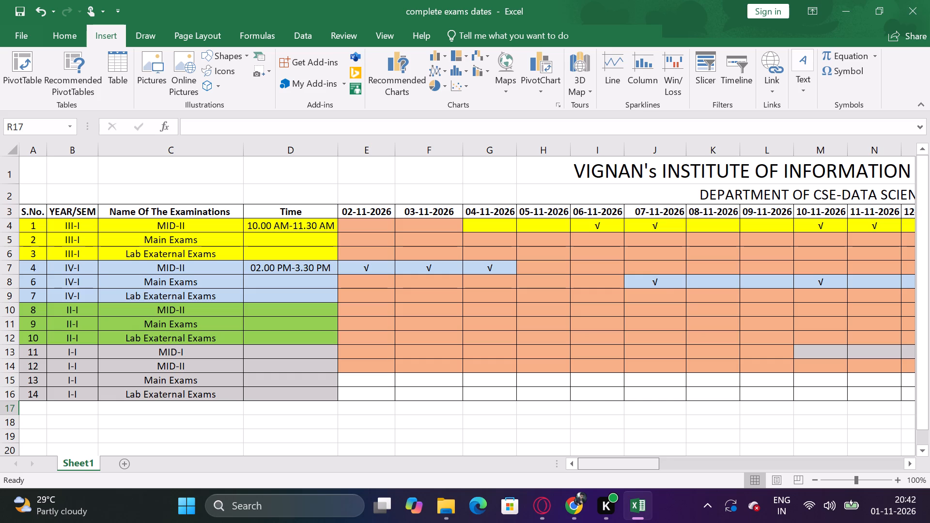
left_click_drag(609, 466, 641, 463)
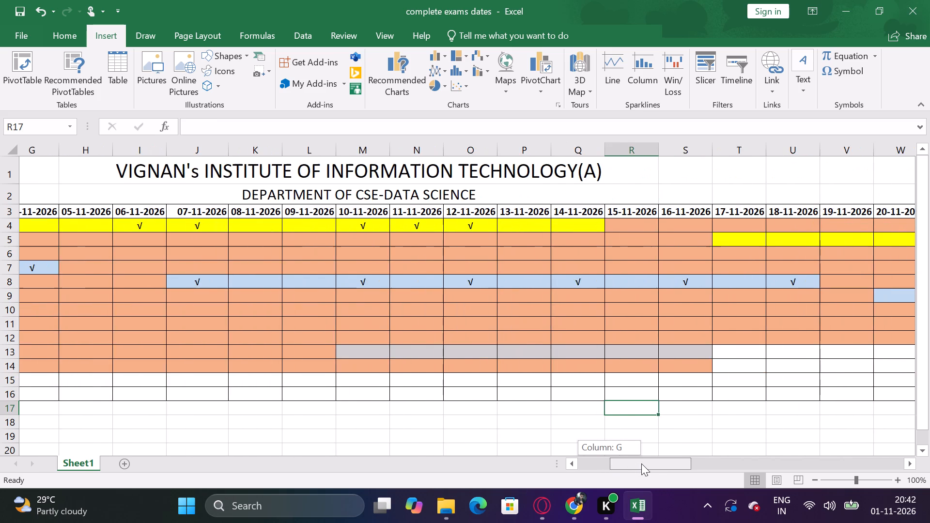
left_click_drag(641, 463, 663, 463)
left_click(630, 415)
left_click_drag(661, 460, 663, 461)
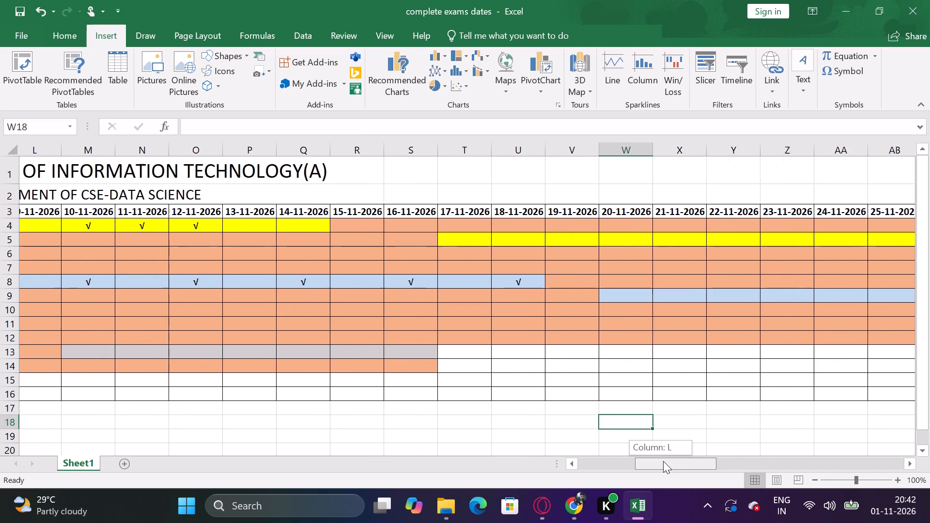
left_click_drag(663, 461, 622, 461)
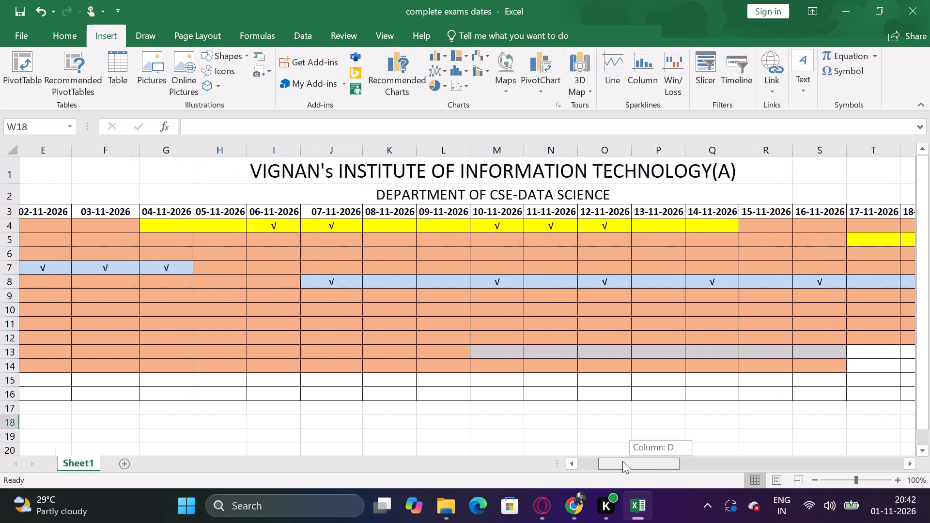
left_click_drag(622, 461, 596, 461)
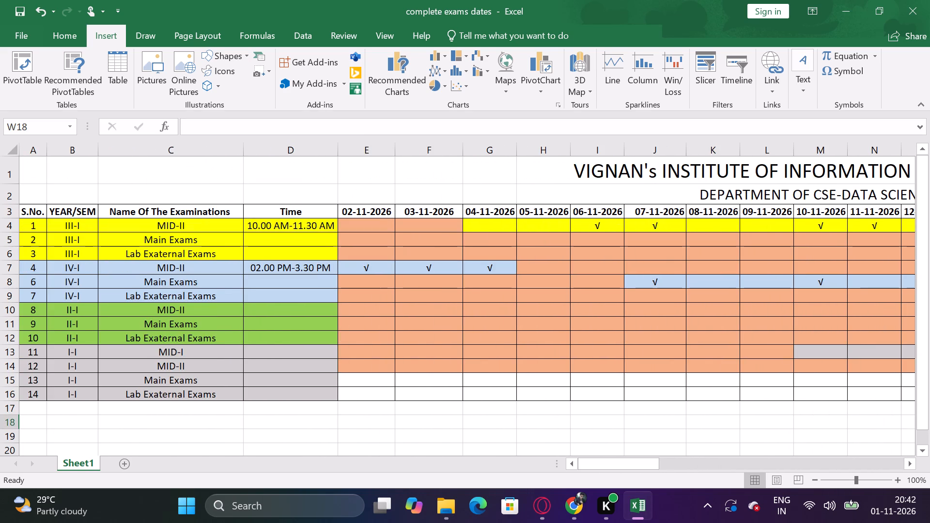
Insert a row above the IV-I Lab Exaternal Exams row and enter IV-I as its year/semester.
right_click(12, 296)
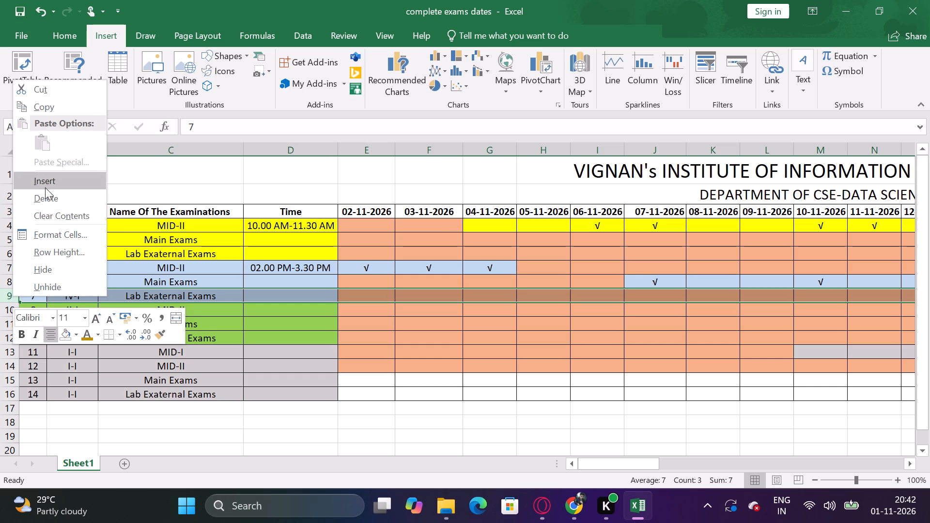
left_click(45, 185)
left_click(314, 374)
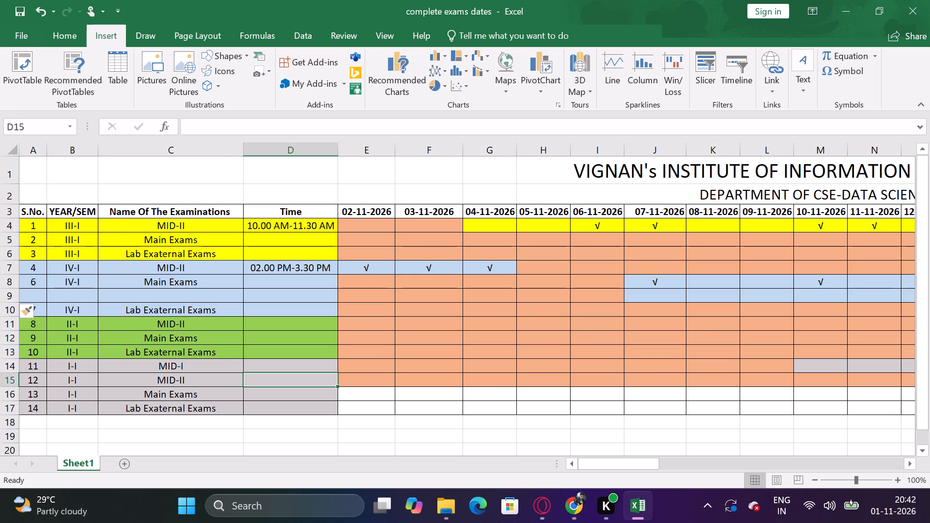
left_click(83, 296)
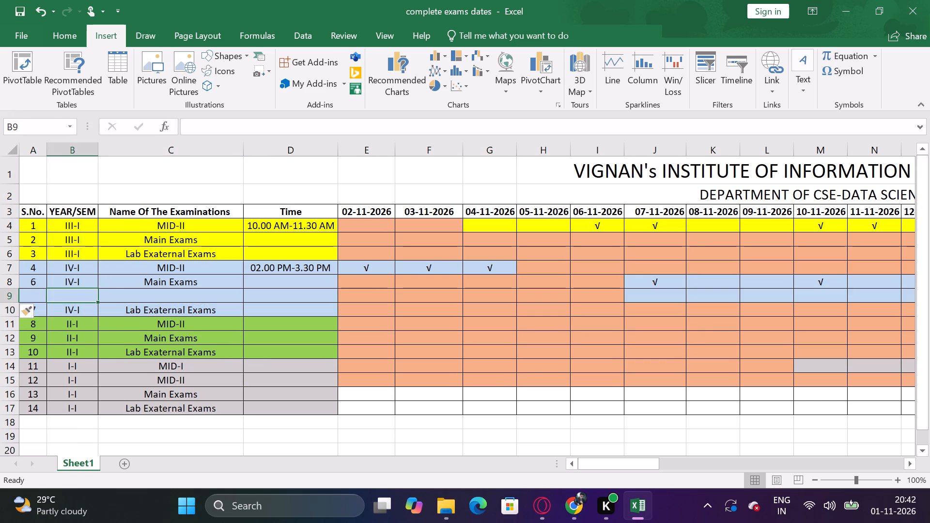
type("IV")
type("-I")
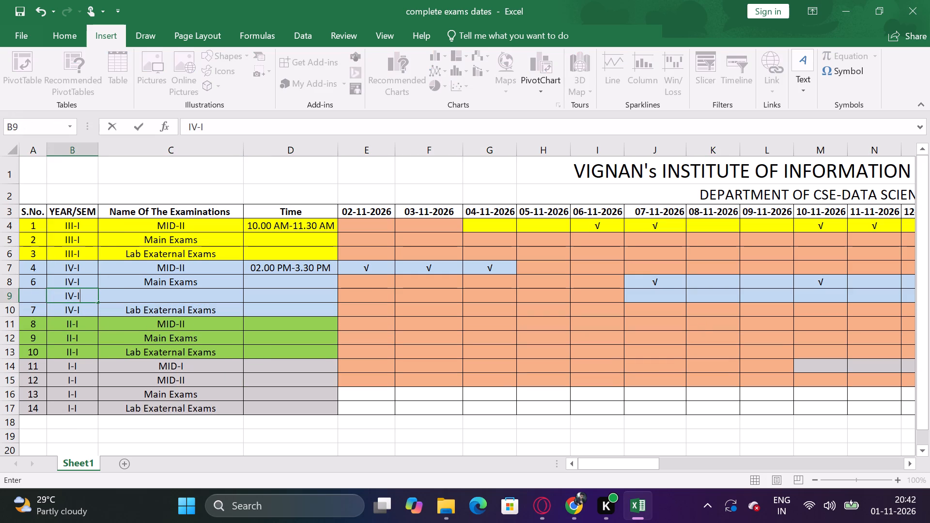
left_click(412, 455)
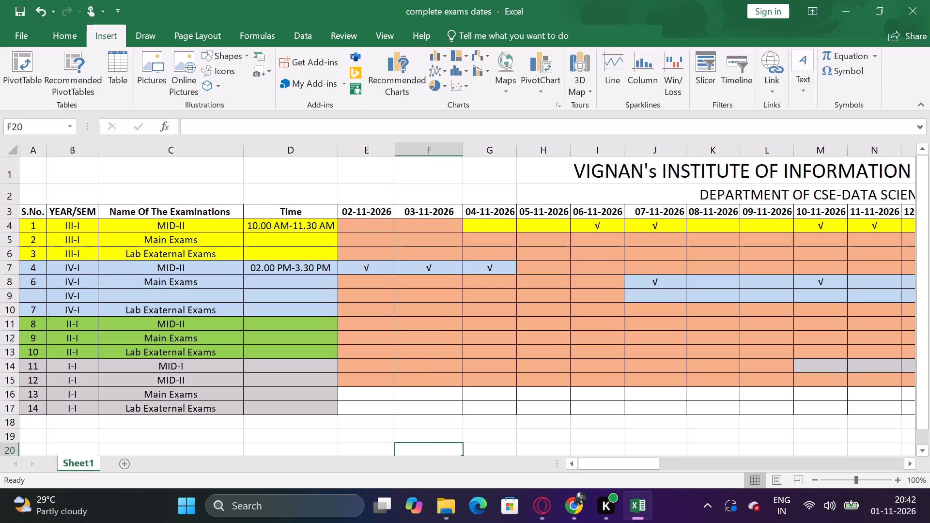
Insert a row above the III-I Lab Exaternal Exams row and enter III-I as its year/semester.
right_click(11, 254)
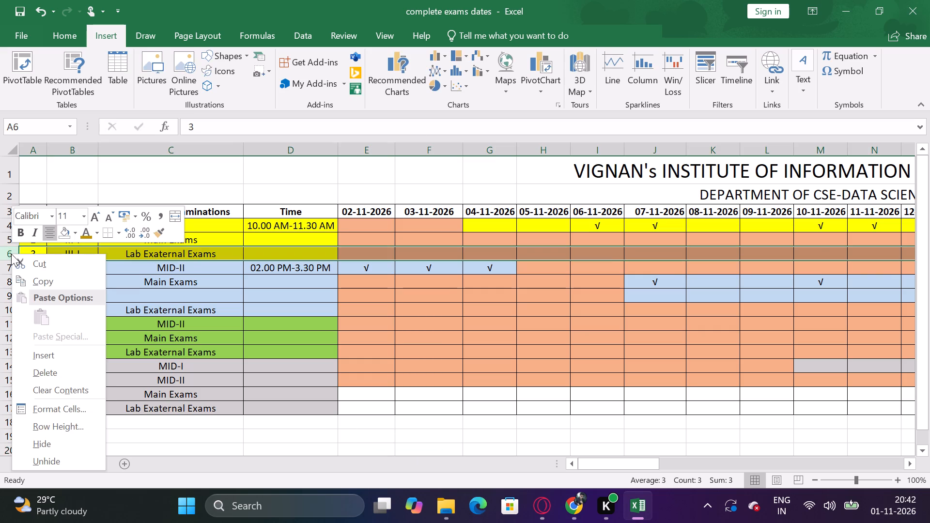
left_click(31, 358)
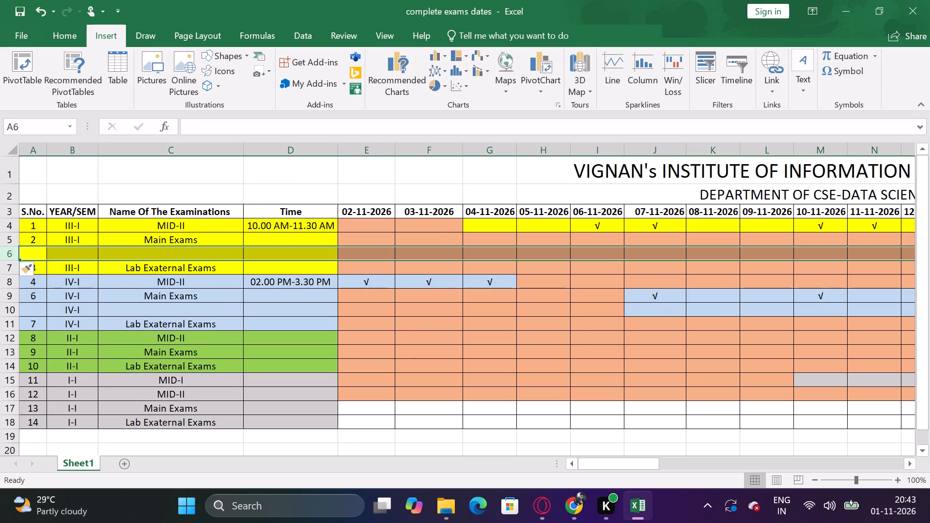
left_click(273, 365)
left_click(60, 251)
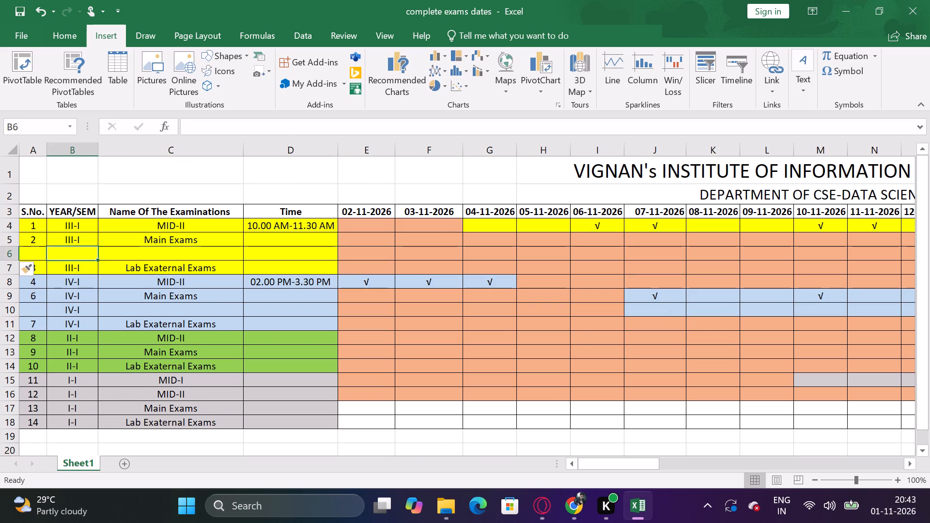
type("II-I")
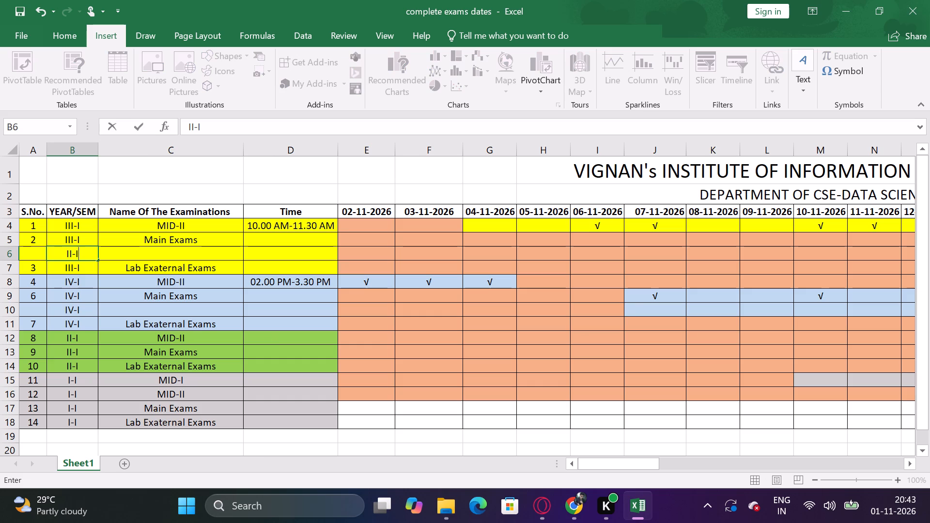
scroll(340, 309, "up", 1)
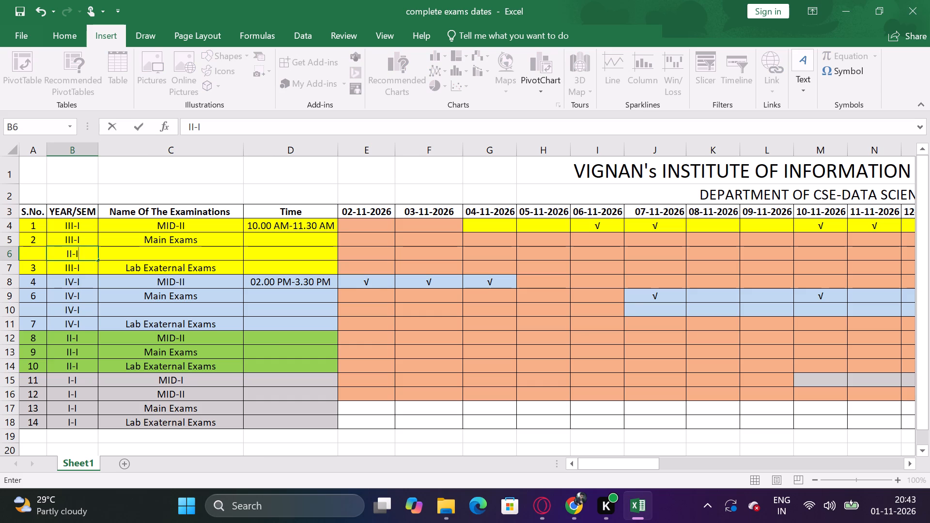
left_click(65, 257)
key("shift+i")
left_click(174, 346)
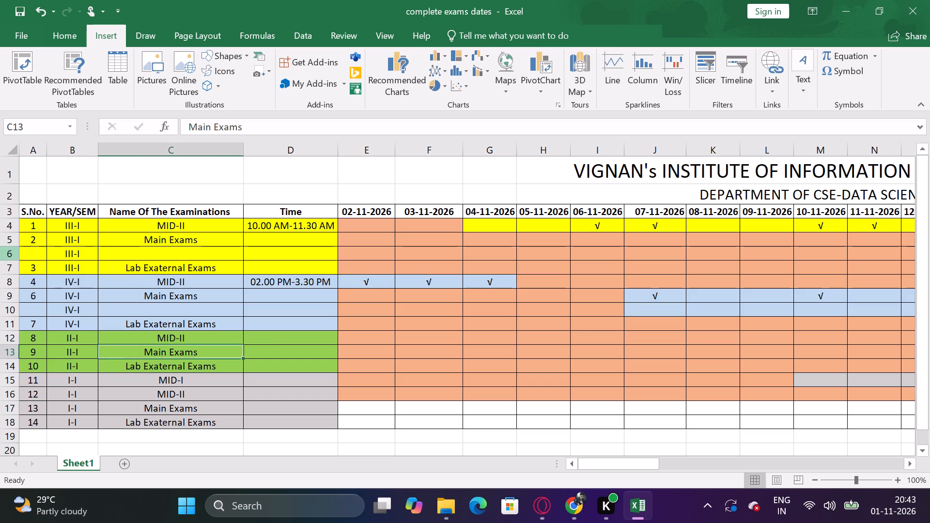
Insert a blank row above the II-I Lab Exaternal Exams row.
right_click(15, 369)
left_click(60, 253)
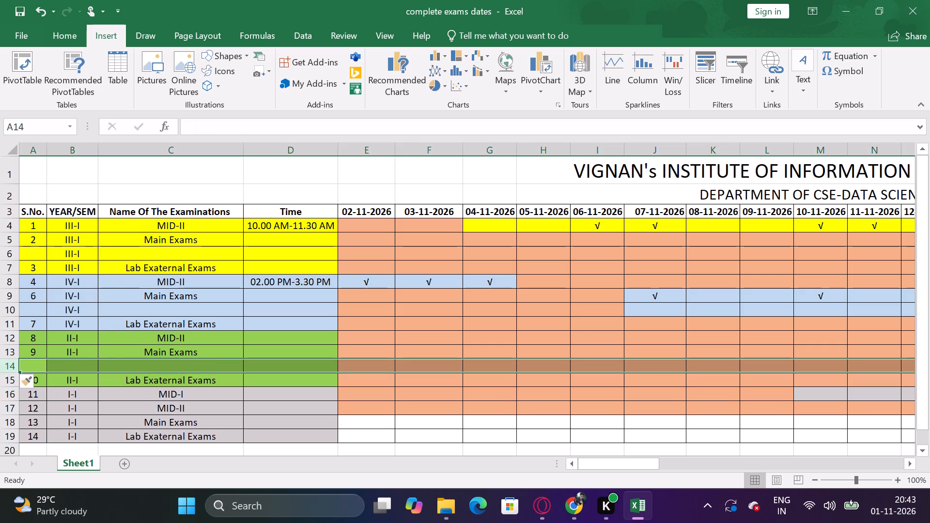
left_click(298, 367)
Insert a blank row above the I-I Lab Exaternal Exams row.
scroll(287, 371, "down", 1)
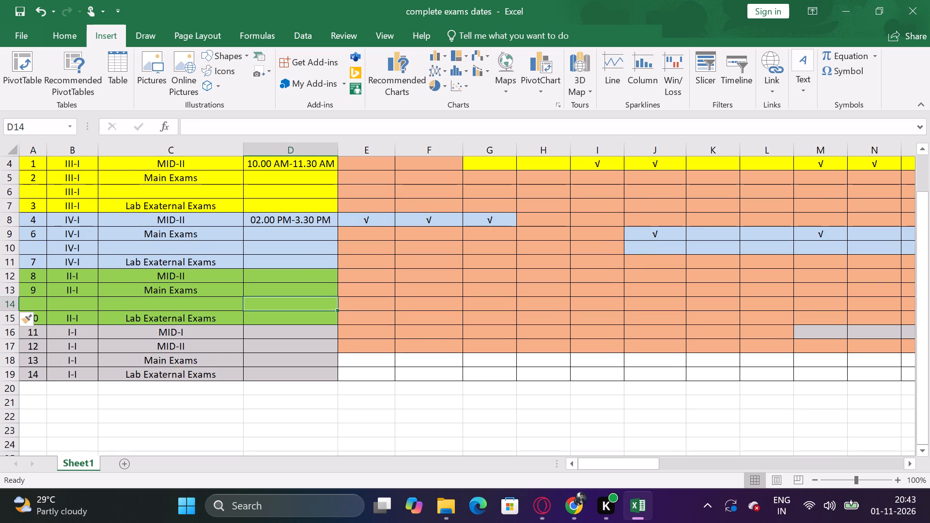
right_click(12, 375)
left_click(51, 262)
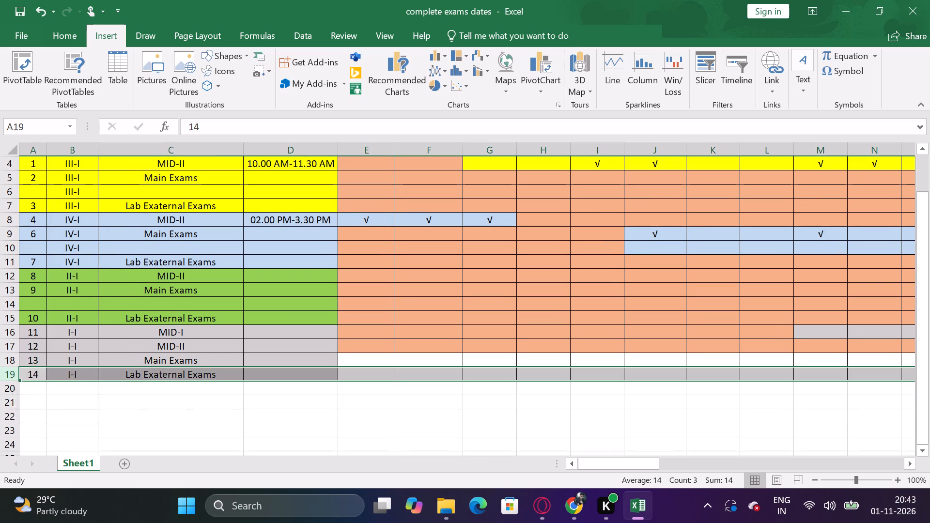
left_click(227, 416)
Enter Re-Mid-I as the examination name in the blank row between I-I Main Exams and Lab Exaternal Exams.
left_click(147, 377)
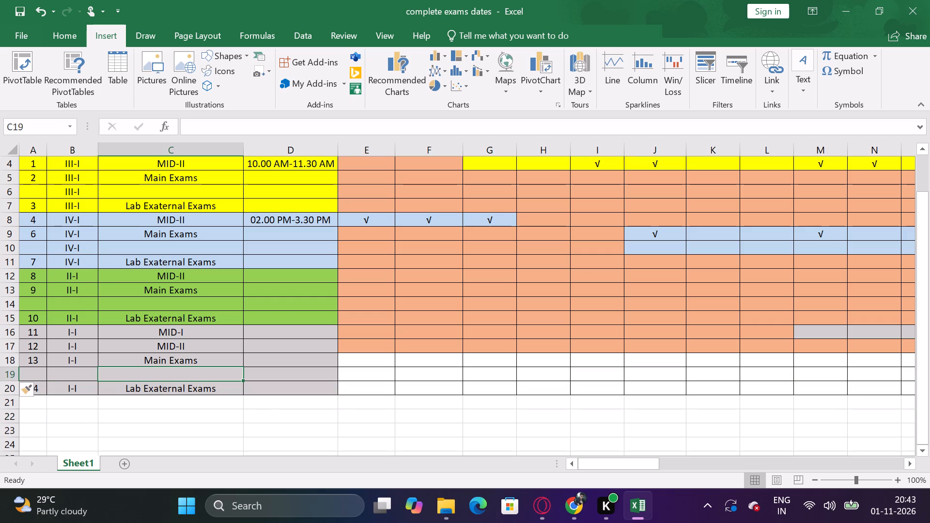
type("RE")
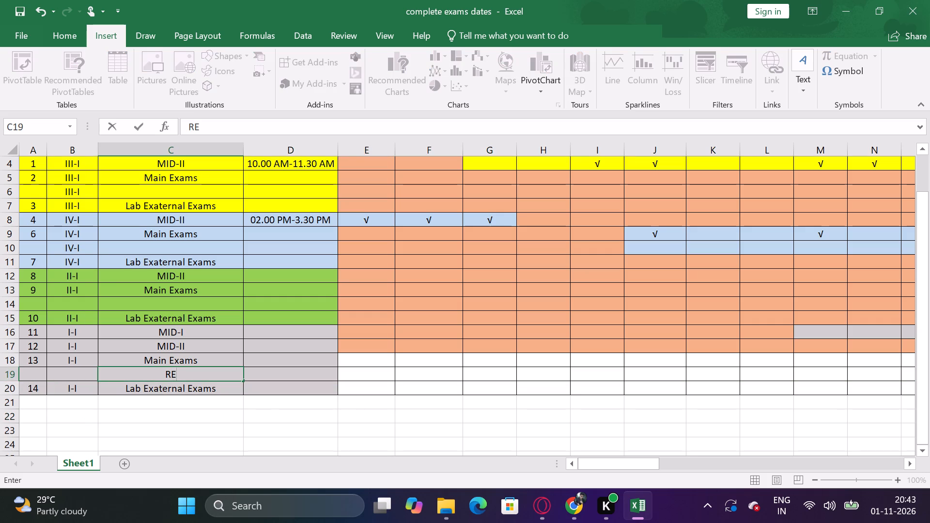
key("BackSpace")
type("e-Mid-1")
key("BackSpace")
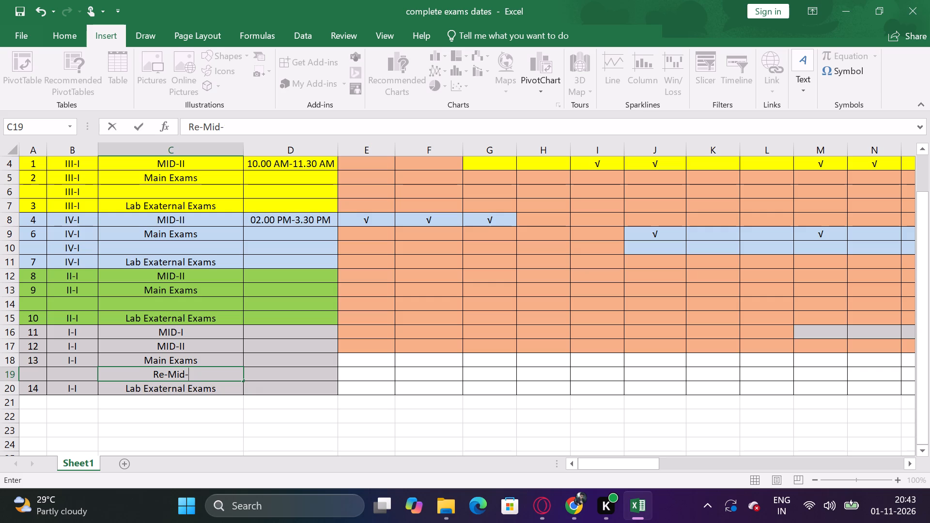
key("shift+i")
left_click(217, 413)
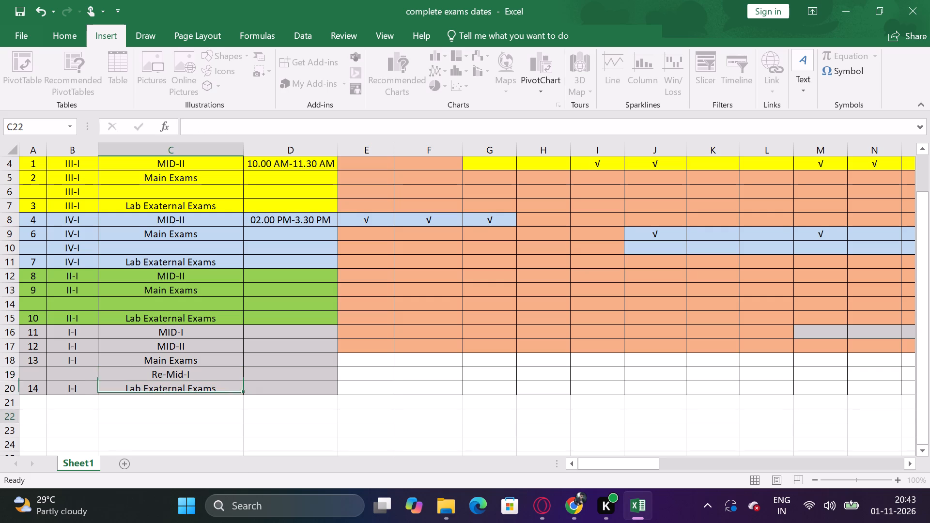
Copy the Re-Mid-I text into the empty examination name cell of the new III-I row.
left_click(200, 375)
left_click_drag(246, 125, 164, 121)
key("ctrl+c")
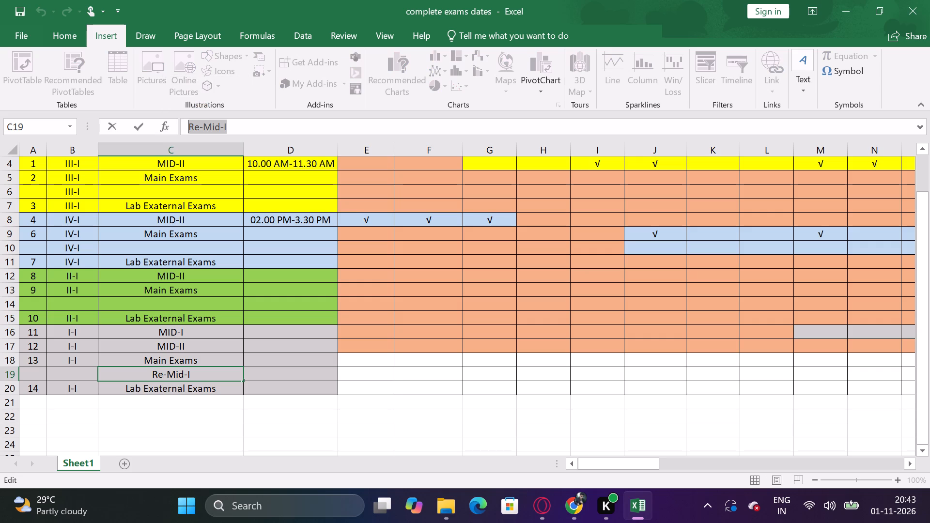
double_click(188, 195)
key("ctrl+v")
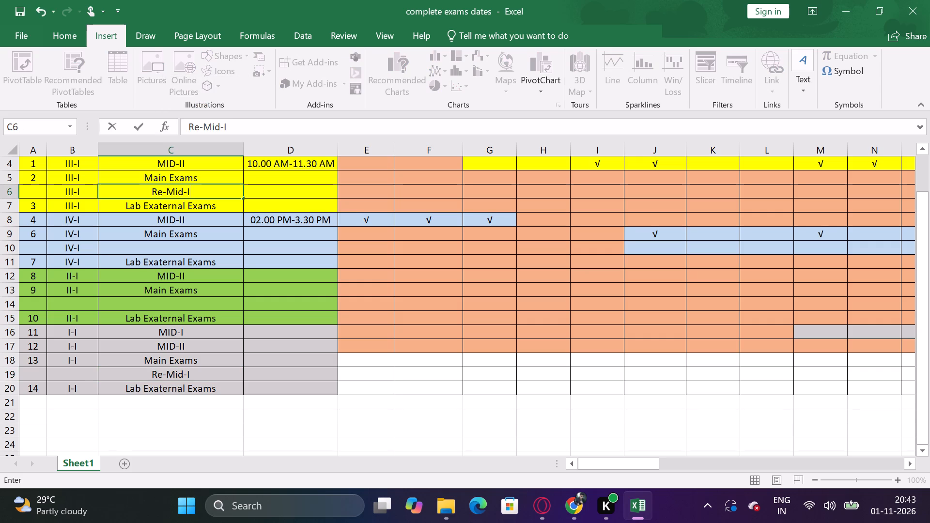
Paste Re-Mid-I into the empty examination name cells of the new IV-I and II-I rows.
double_click(192, 250)
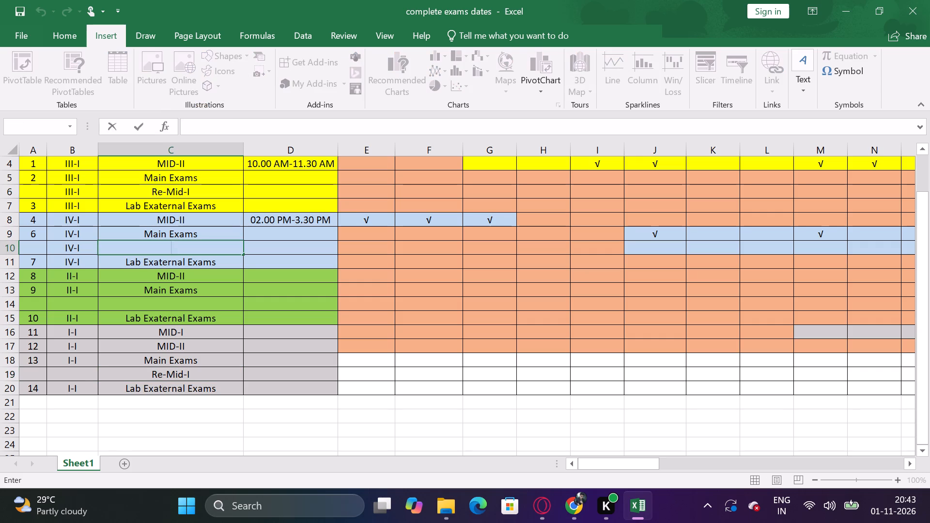
key("ctrl+v")
double_click(181, 305)
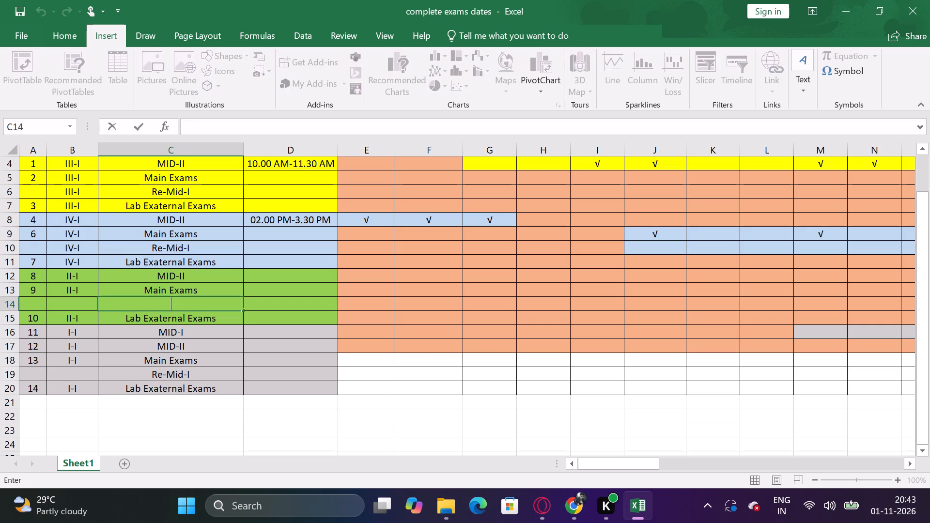
key("ctrl+v")
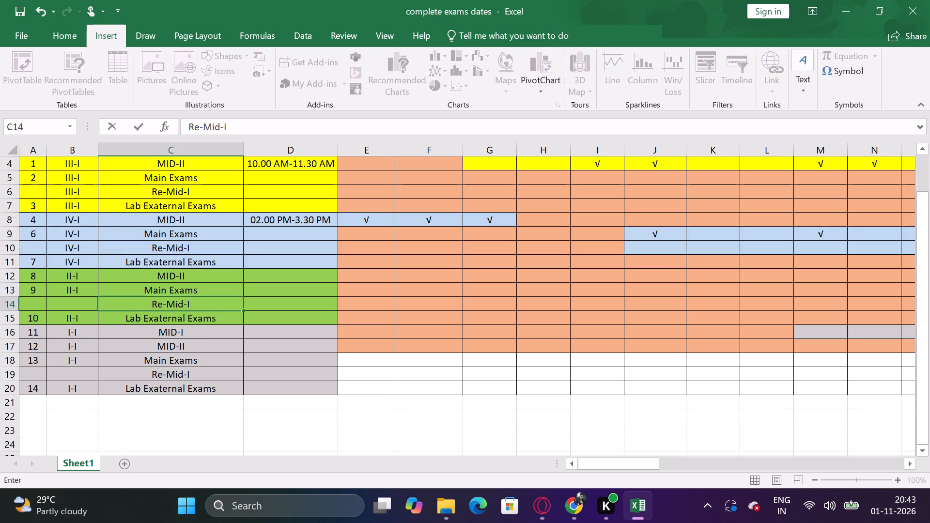
left_click(259, 433)
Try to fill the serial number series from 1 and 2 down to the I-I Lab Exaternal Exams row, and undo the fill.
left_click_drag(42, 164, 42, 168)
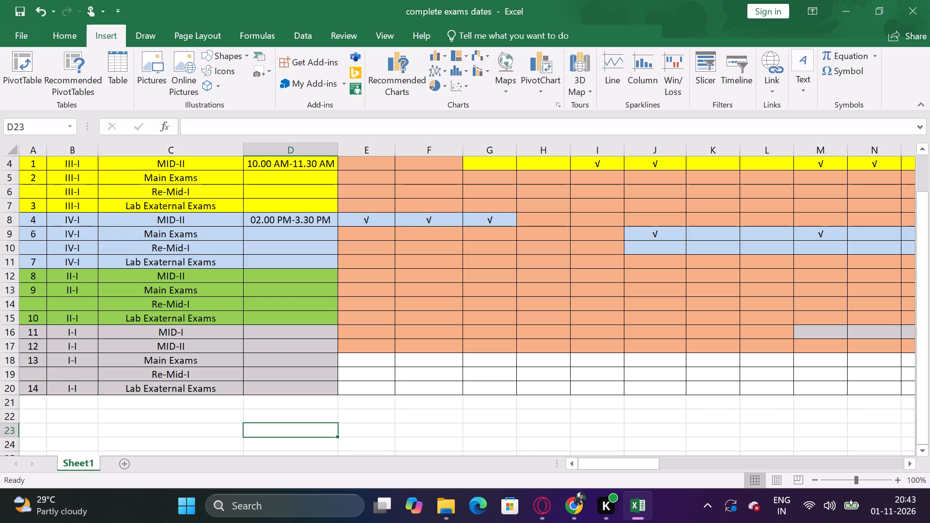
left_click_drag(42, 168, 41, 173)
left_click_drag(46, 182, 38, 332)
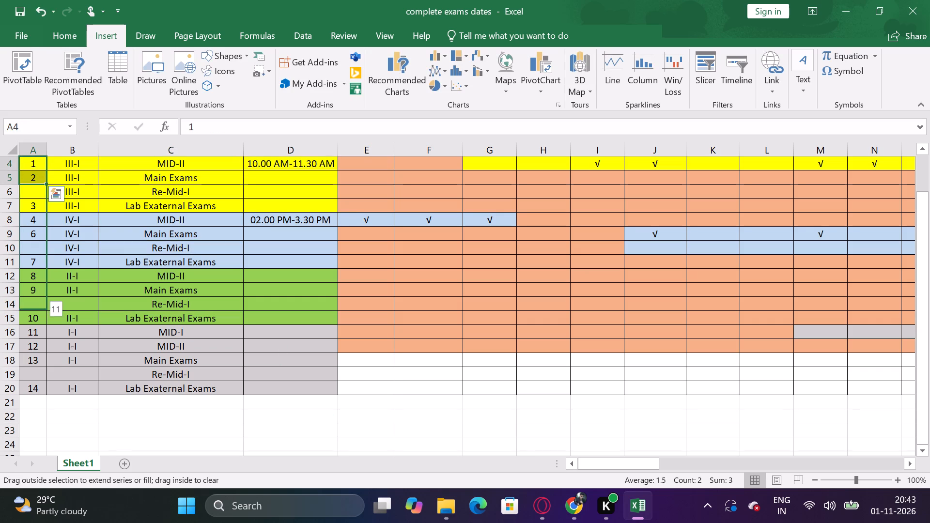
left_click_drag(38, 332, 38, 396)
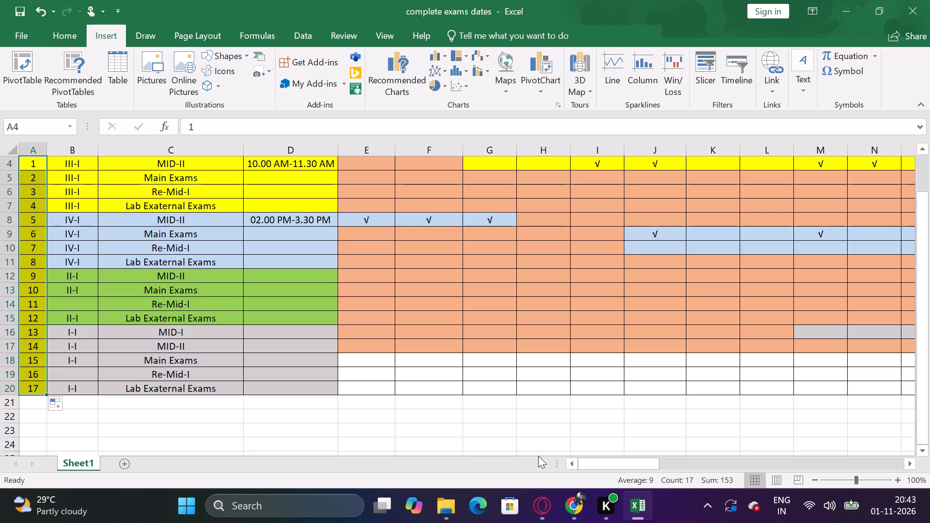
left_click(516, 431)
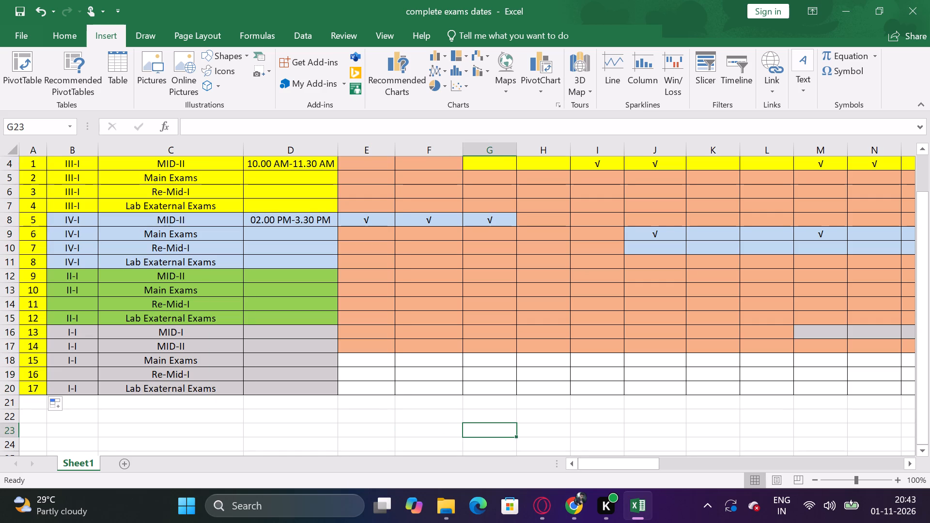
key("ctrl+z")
Fill the serial numbers of the III-I rows as a series from 1 to 4.
left_click(154, 304)
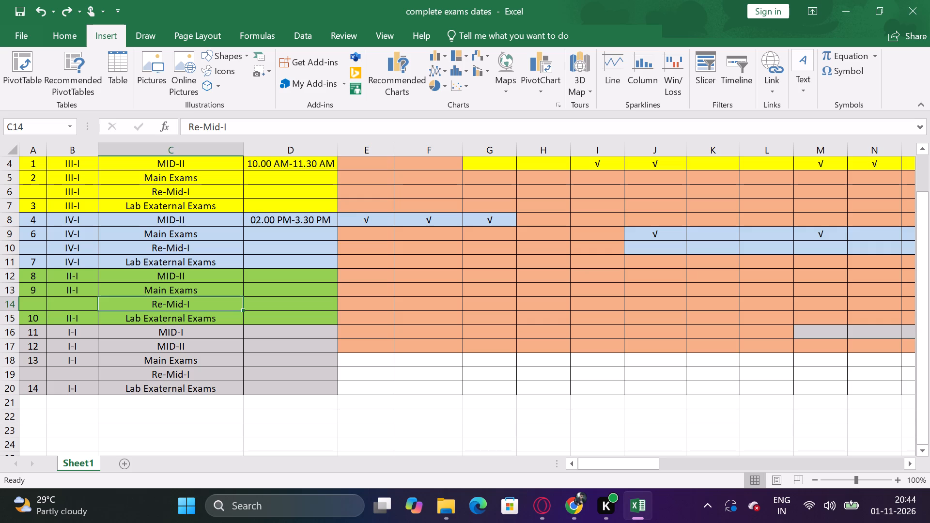
left_click_drag(42, 167, 43, 175)
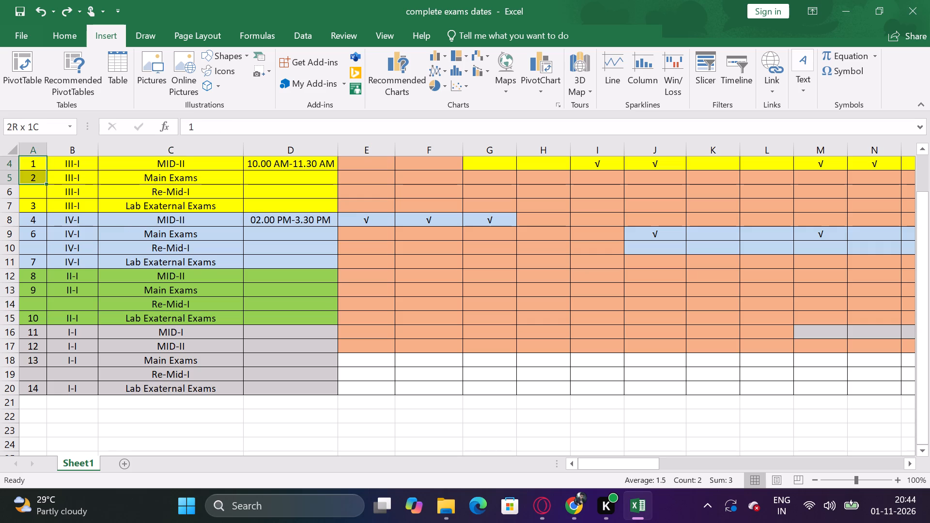
left_click(104, 212)
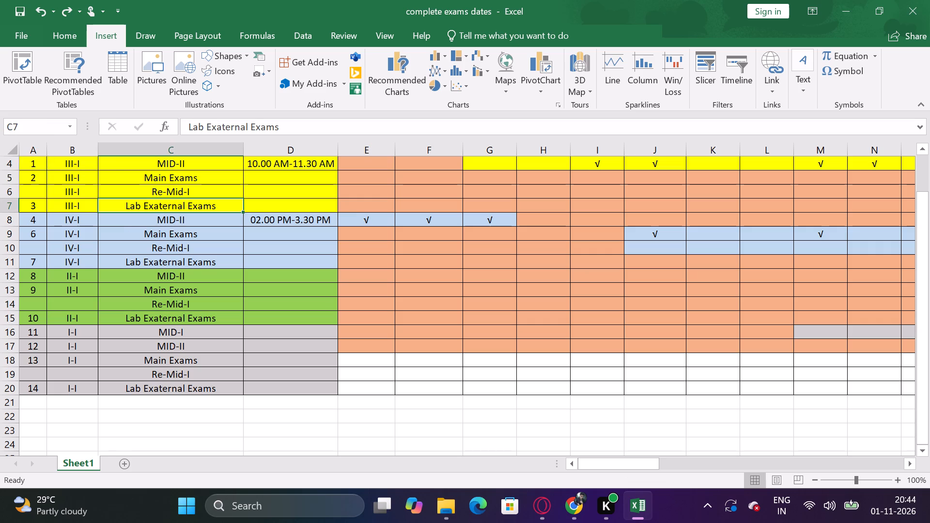
left_click_drag(37, 163, 38, 177)
left_click_drag(44, 184, 44, 186)
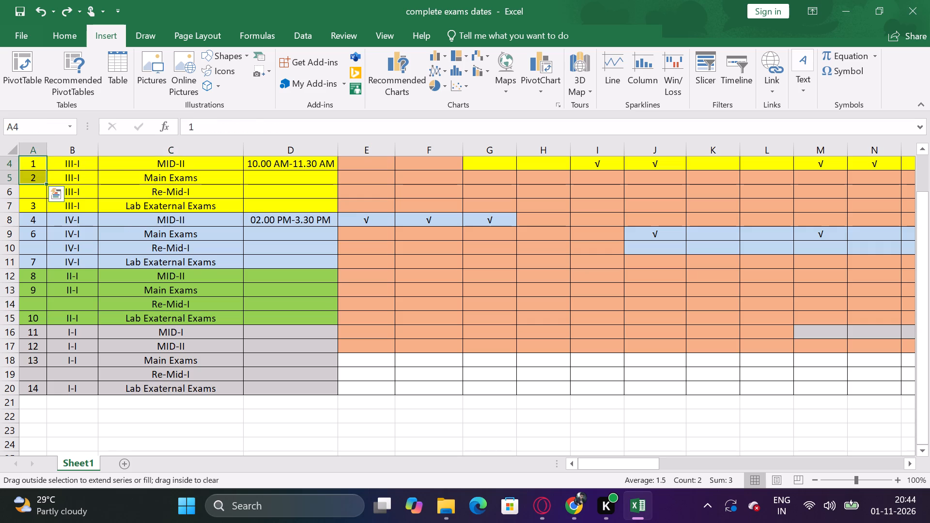
left_click_drag(44, 186, 43, 206)
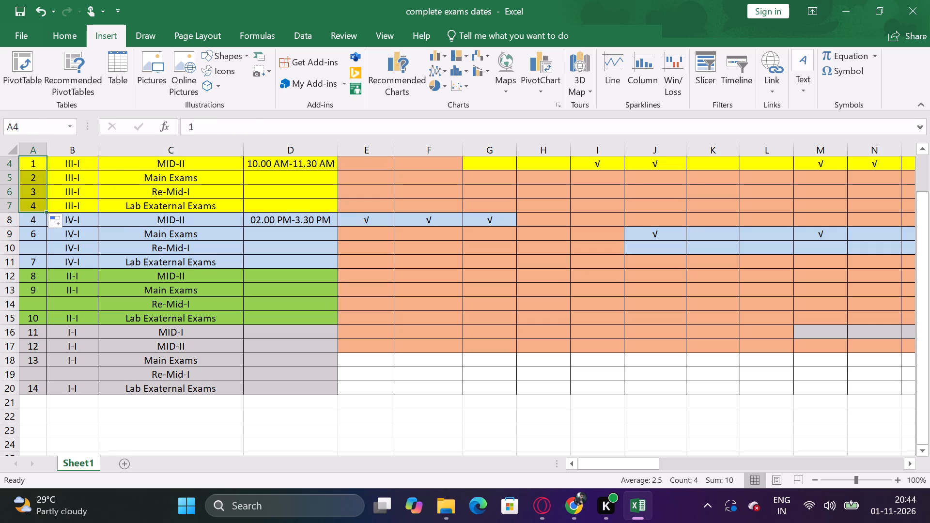
Renumber the IV-I rows from 5 to 8, starting with 5 for MID-II and filling the series to Lab Exaternal Exams.
left_click(39, 223)
key("5")
left_click(62, 257)
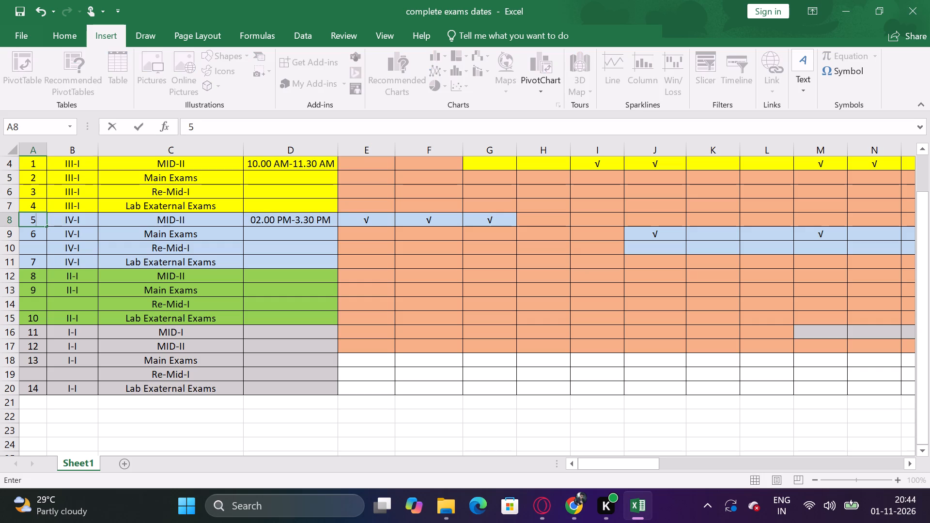
left_click(36, 217)
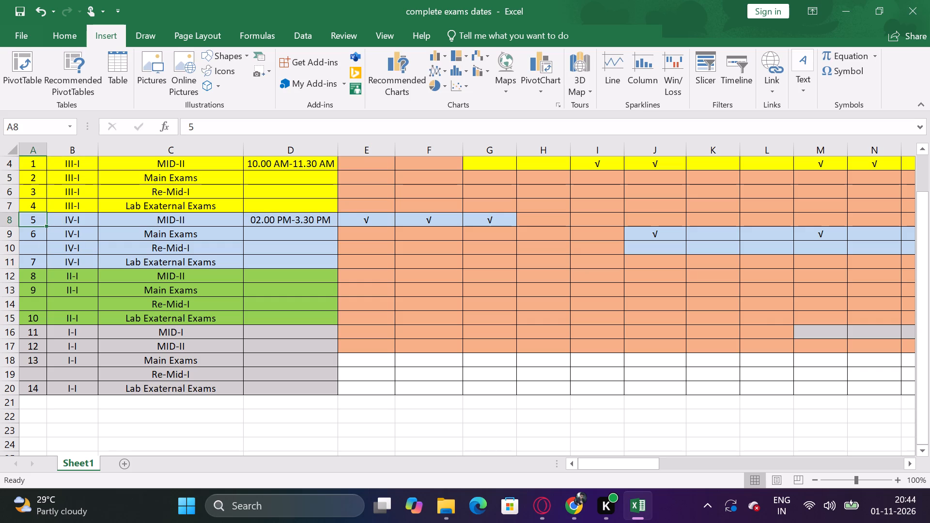
left_click_drag(46, 224, 45, 262)
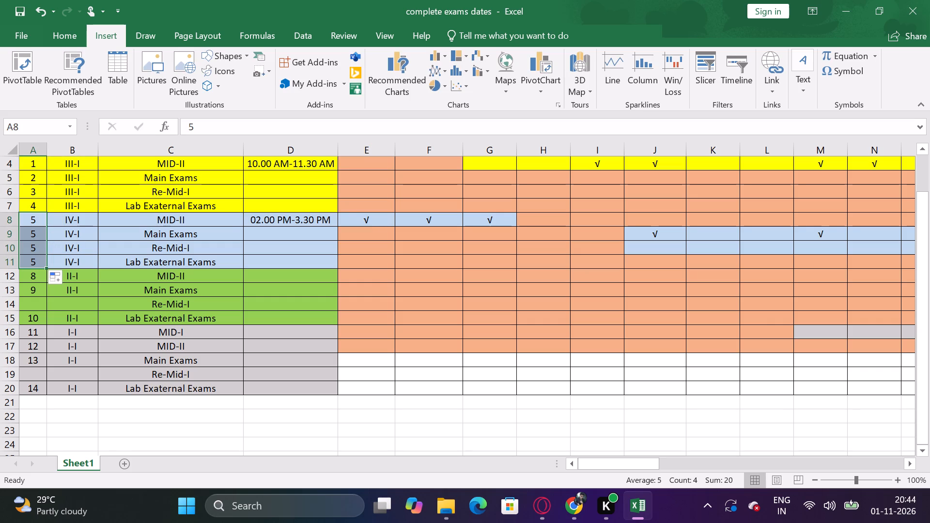
key("ctrl+z")
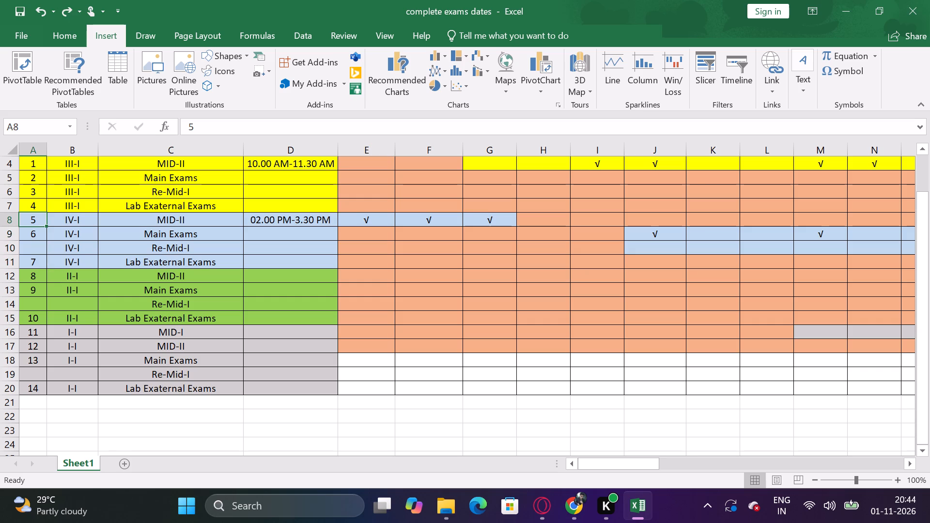
left_click_drag(40, 221, 39, 234)
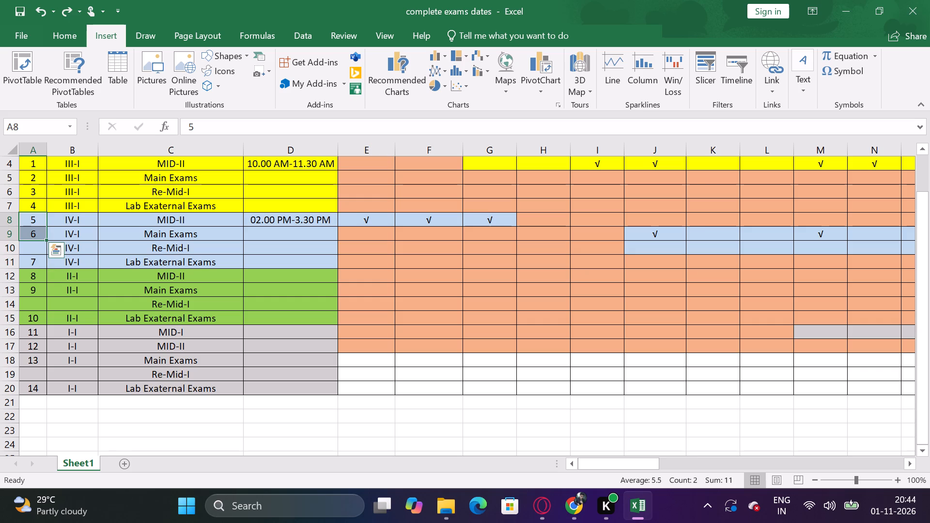
left_click_drag(46, 240, 43, 265)
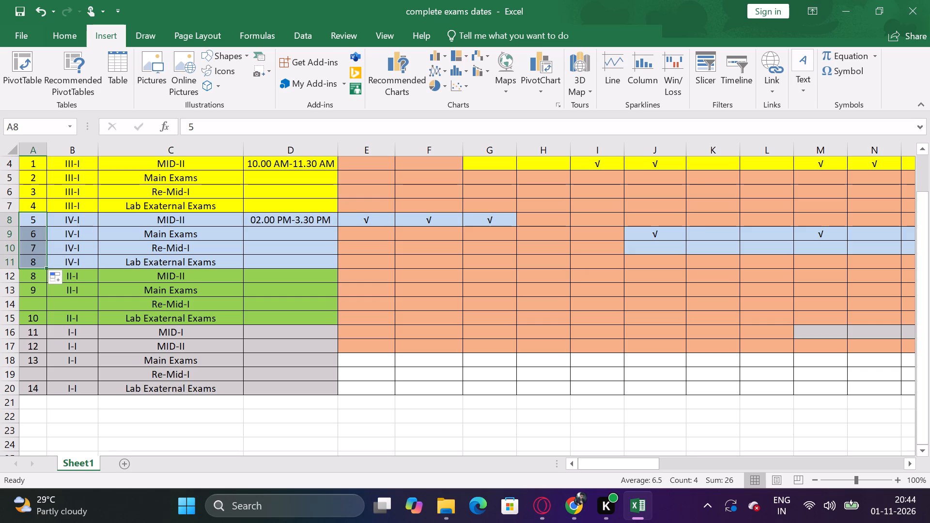
left_click(147, 409)
Renumber the II-I rows from 9 to 12, entering 9 and 10 and filling the series through Lab Exaternal Exams.
left_click(37, 272)
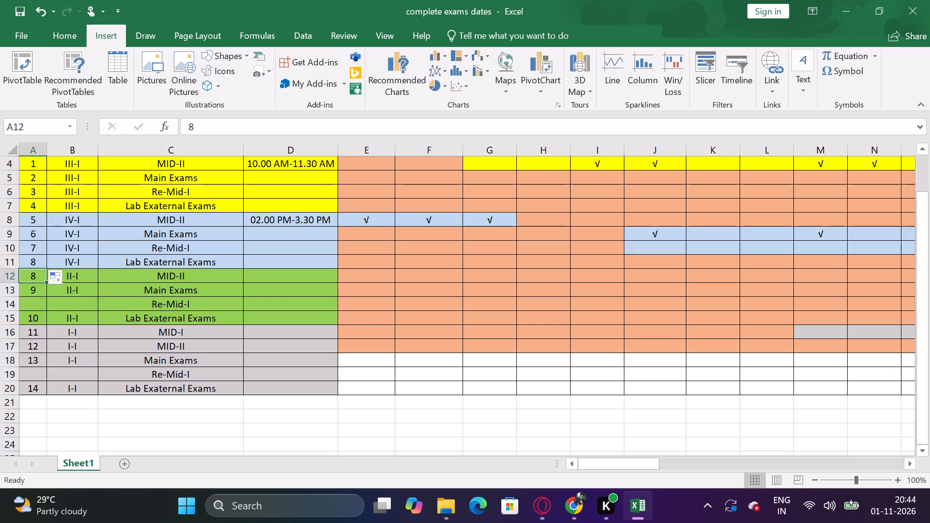
key("0")
left_click(32, 288)
key("1")
key("0")
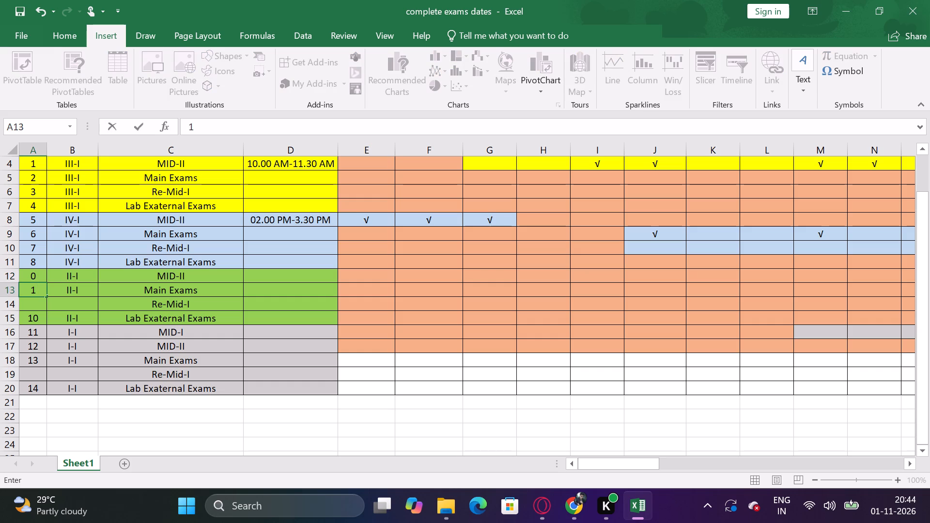
left_click(35, 347)
left_click(41, 277)
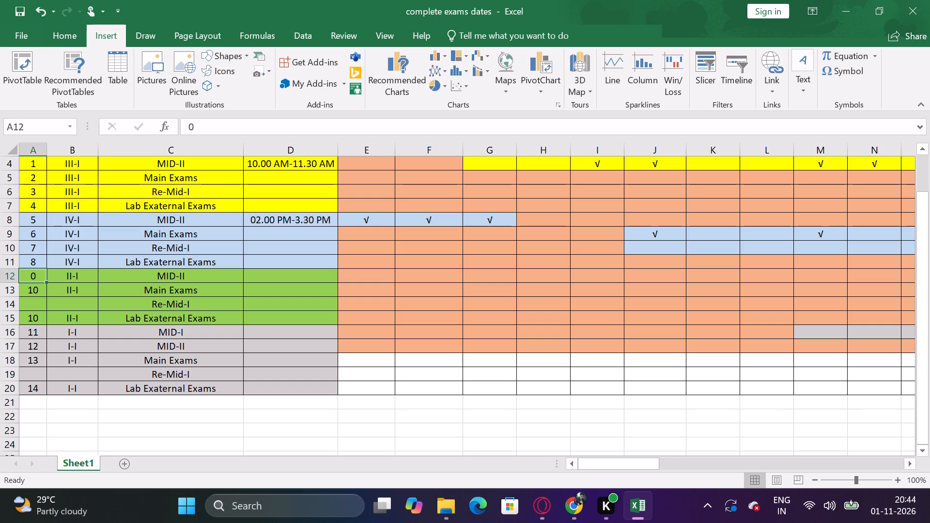
key("9")
left_click(63, 317)
left_click_drag(37, 277, 36, 289)
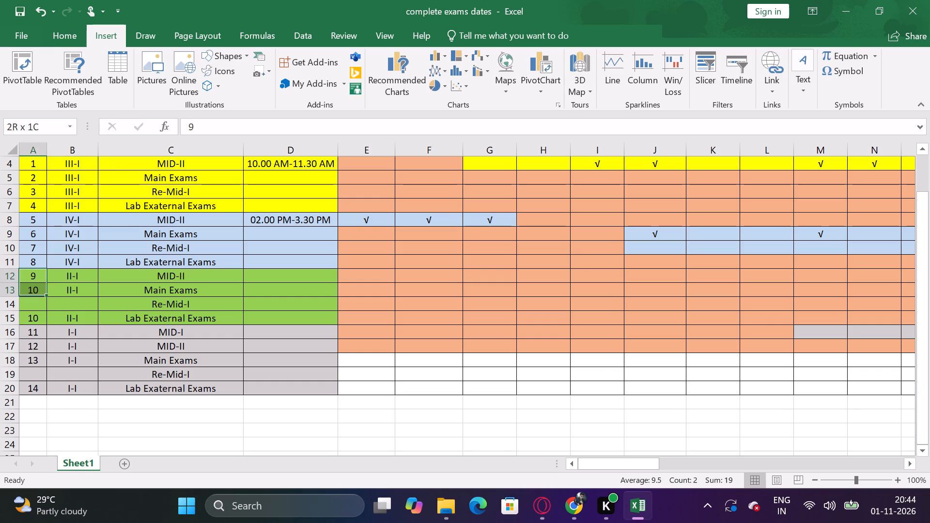
left_click_drag(36, 289, 36, 291)
left_click_drag(47, 294, 43, 322)
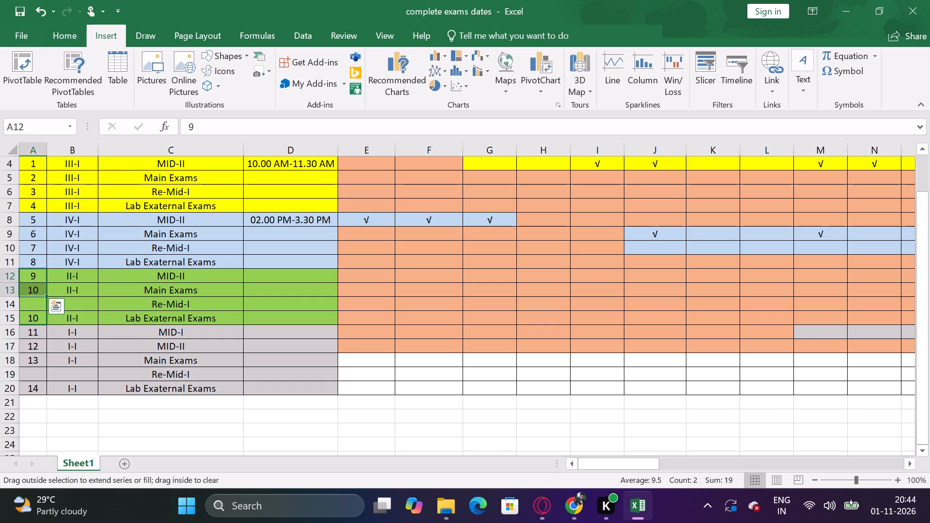
left_click_drag(43, 322, 43, 321)
Renumber the I-I rows from 13 to 17, entering 13 and 14 and filling the series through Lab Exaternal Exams.
left_click(34, 332)
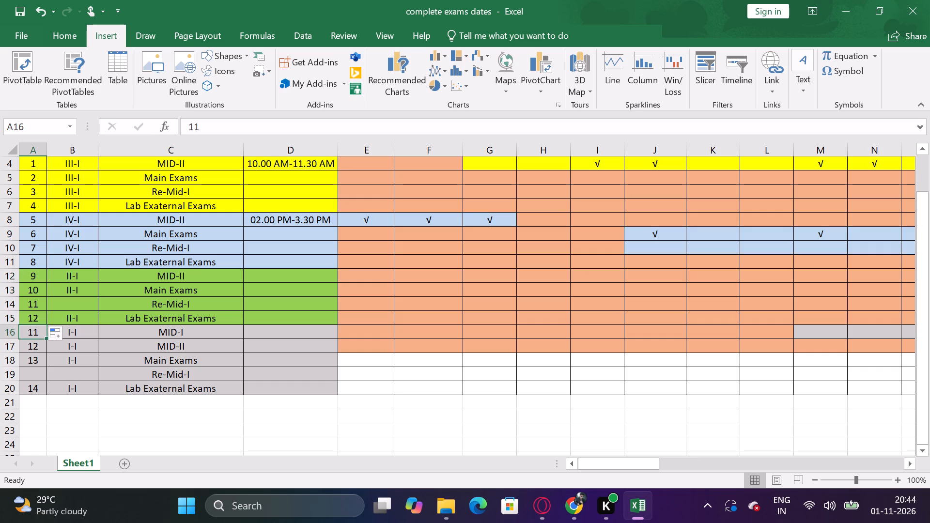
key("1")
key("3")
left_click(37, 346)
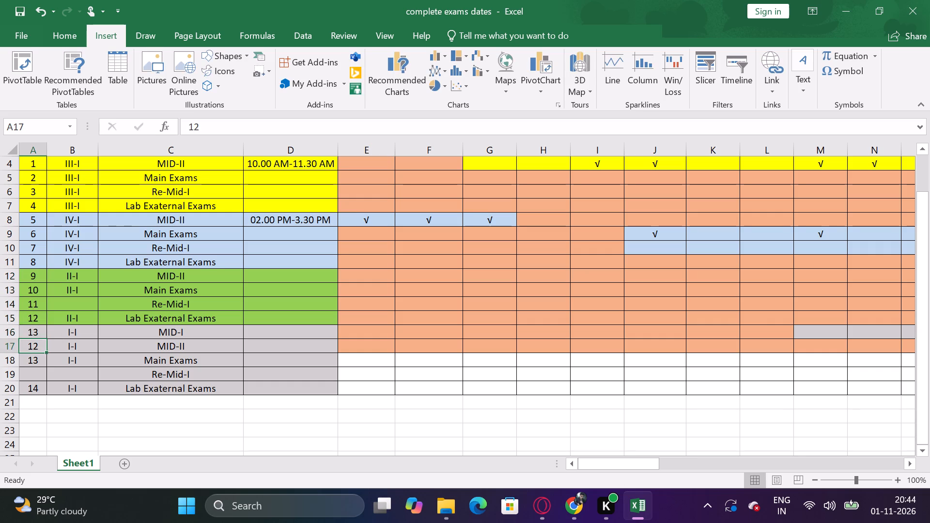
key("1")
key("4")
left_click(85, 393)
left_click_drag(37, 332, 38, 341)
left_click_drag(47, 352, 46, 353)
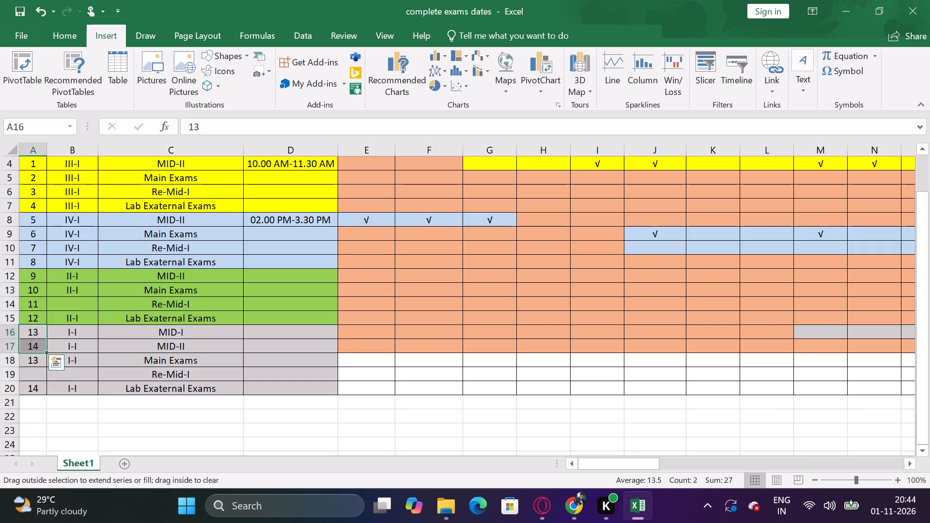
left_click_drag(46, 353, 42, 392)
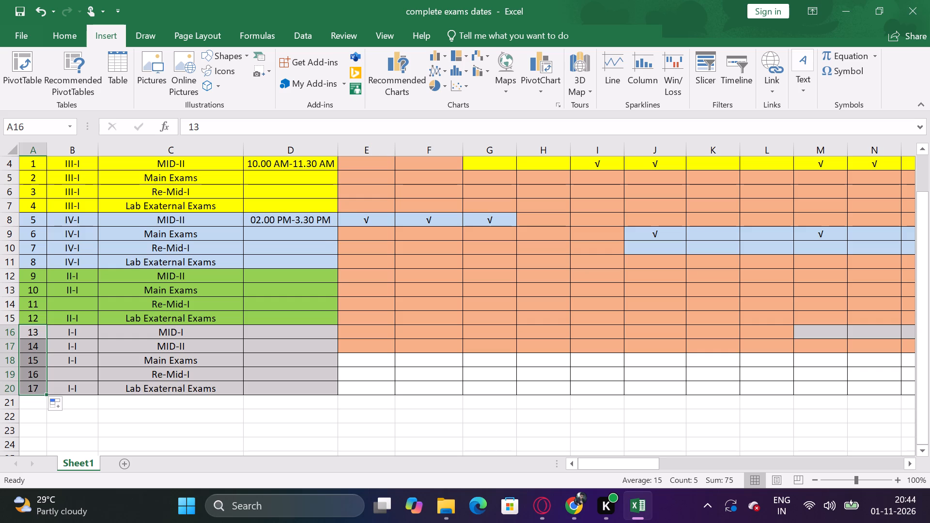
left_click(422, 434)
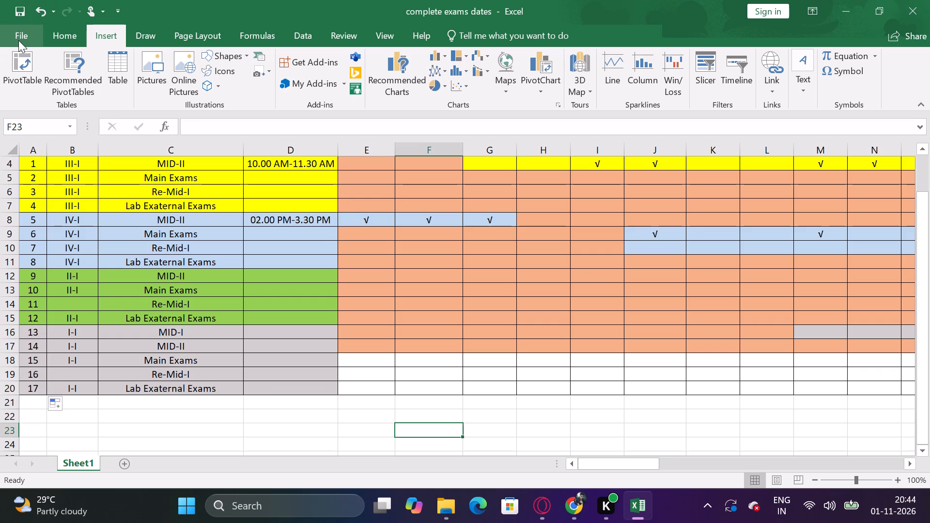
Save the workbook under its existing name.
left_click(20, 36)
left_click(35, 131)
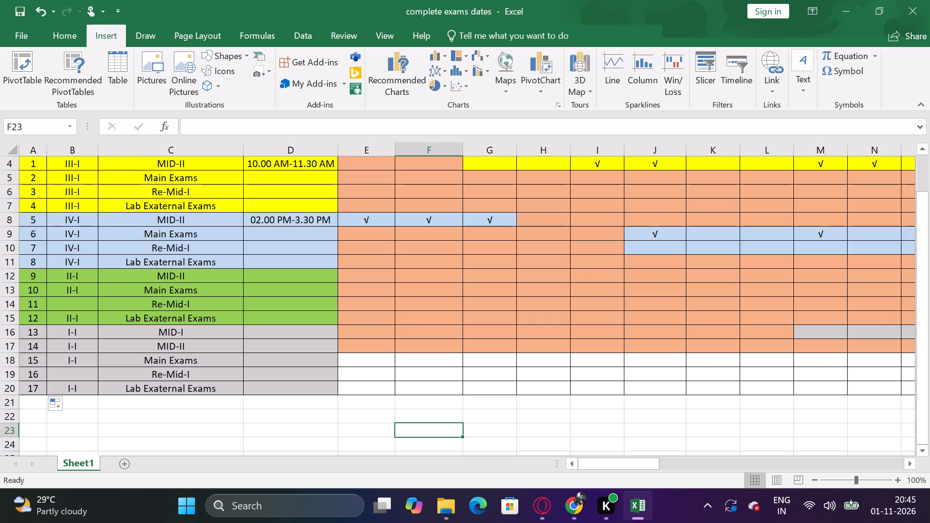
left_click(606, 409)
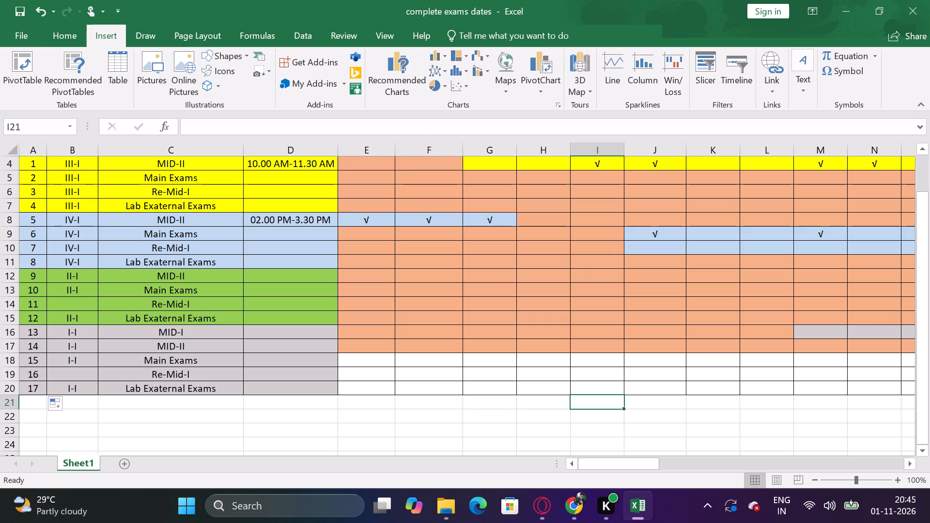
left_click(16, 37)
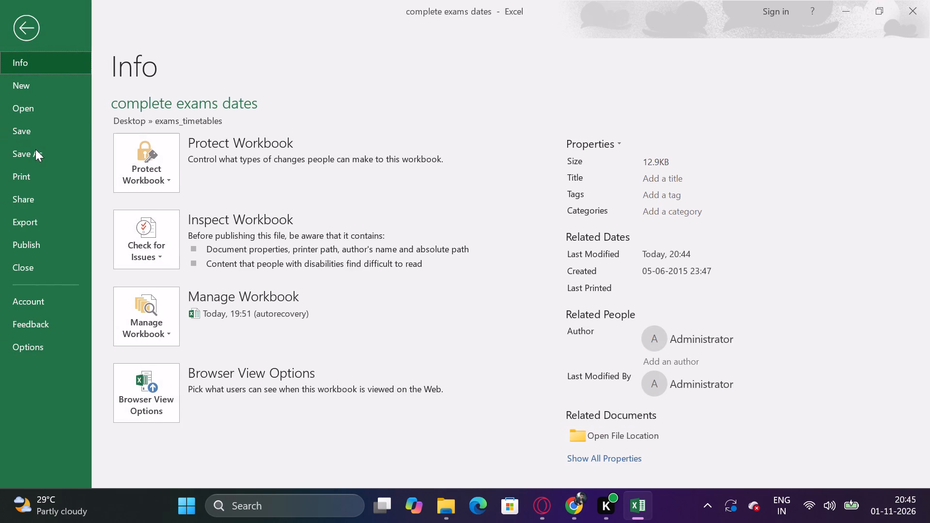
left_click(35, 130)
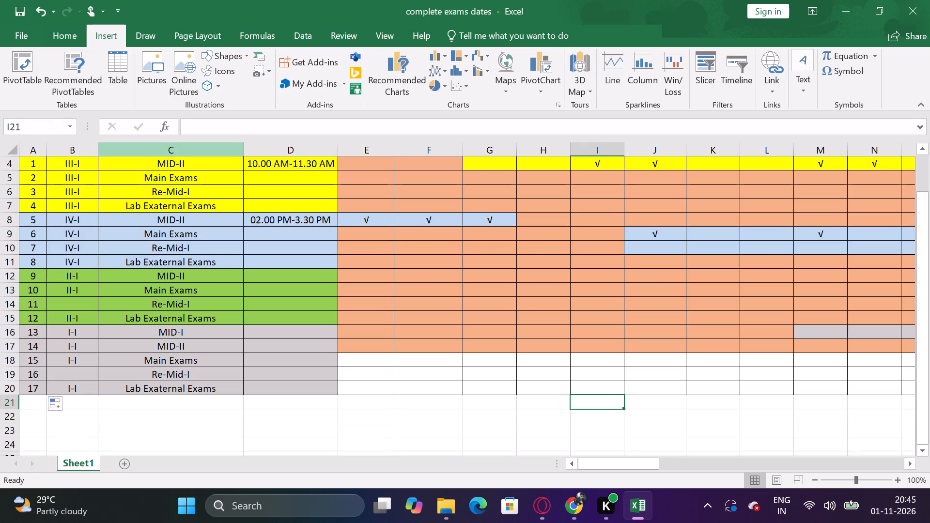
left_click(250, 435)
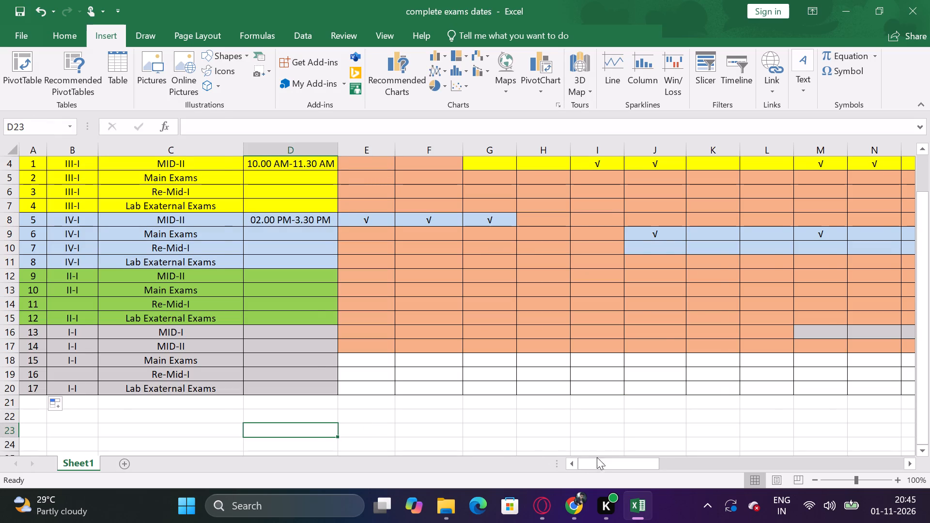
Review the exam schedule across the date columns, checking the marked dates and colour-coded ranges for each year and semester.
left_click_drag(597, 460, 811, 457)
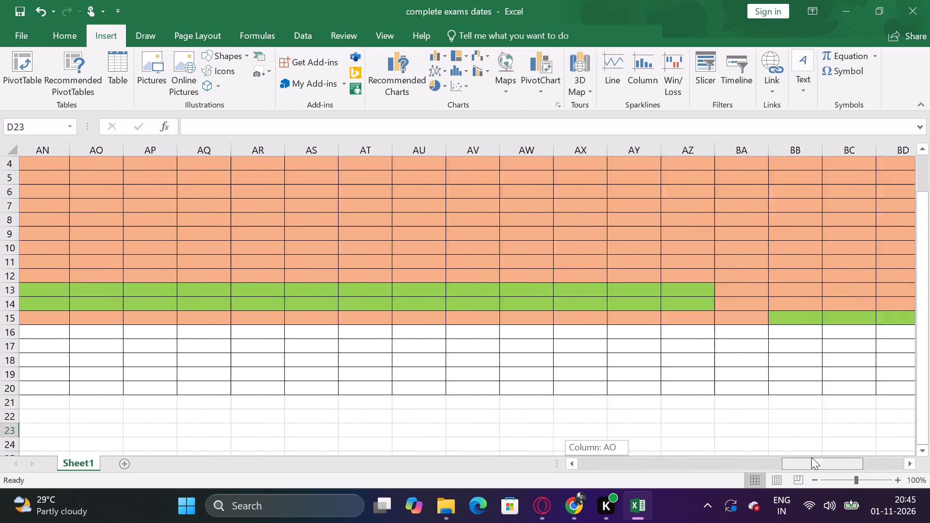
left_click_drag(811, 457, 733, 464)
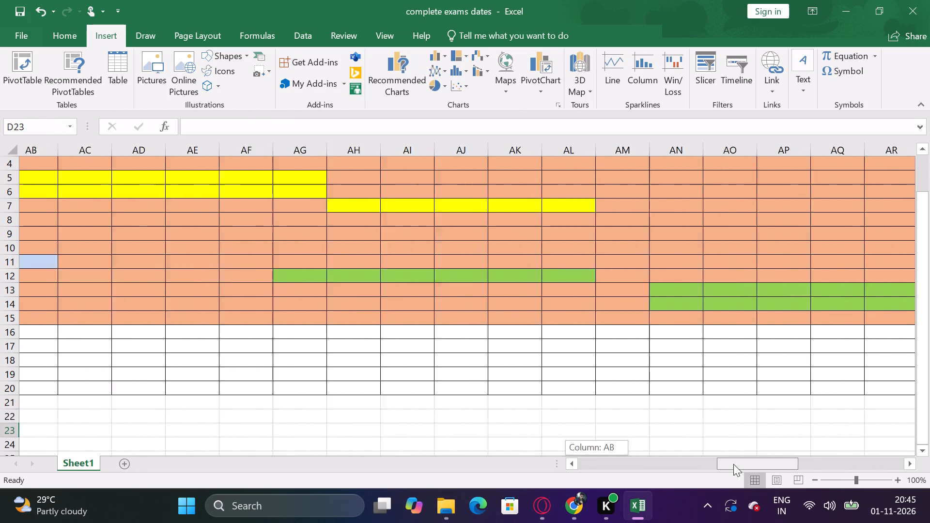
left_click_drag(733, 464, 643, 464)
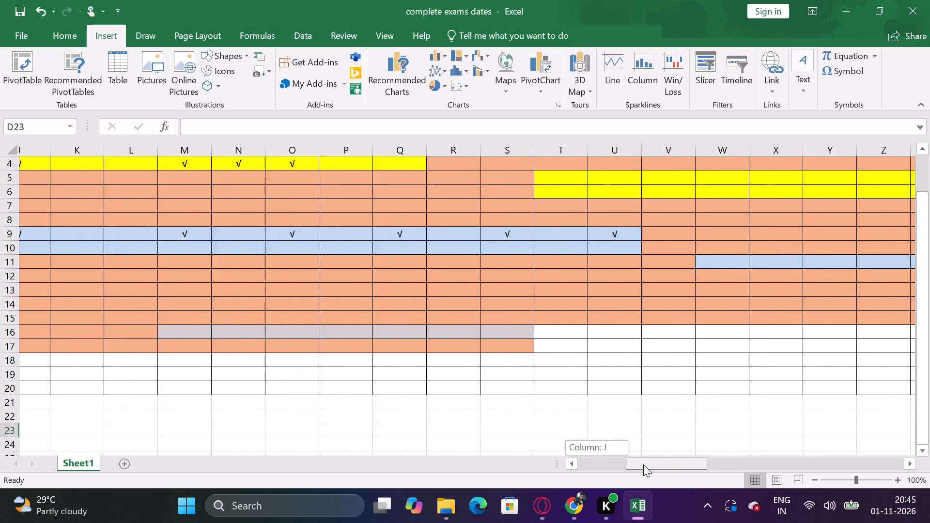
left_click_drag(643, 464, 611, 465)
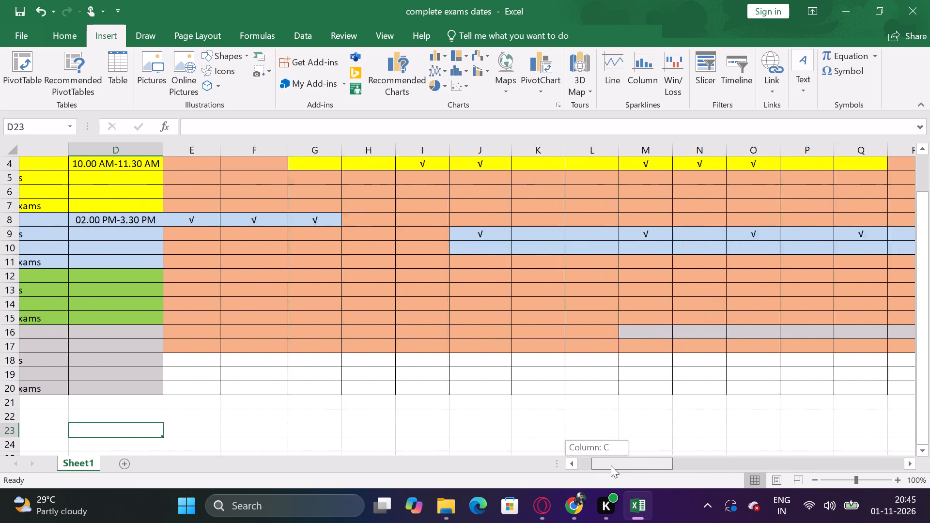
left_click_drag(611, 465, 611, 465)
scroll(294, 366, "up", 2)
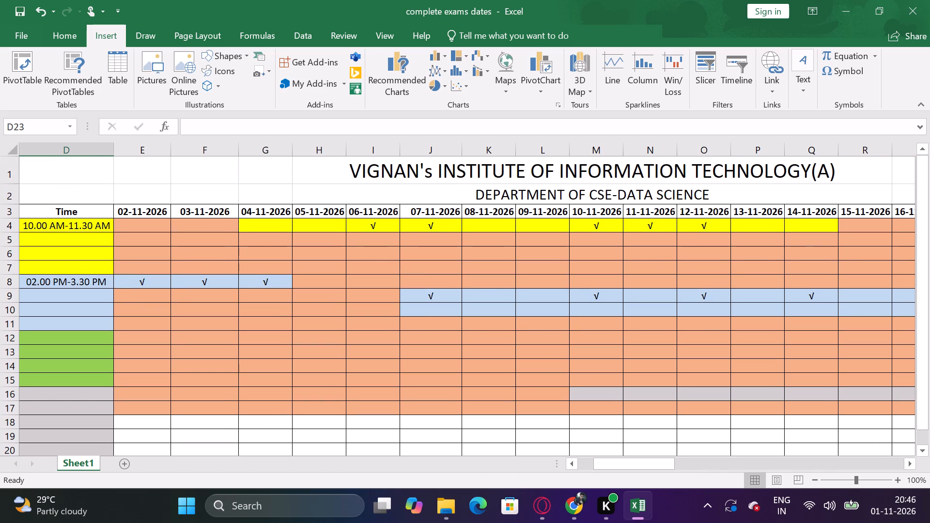
scroll(310, 359, "down", 1)
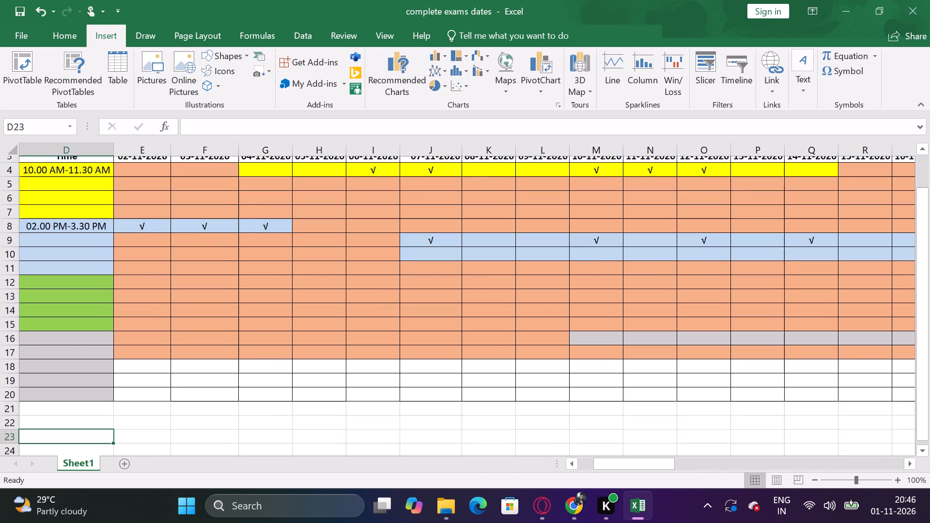
left_click_drag(633, 469, 597, 469)
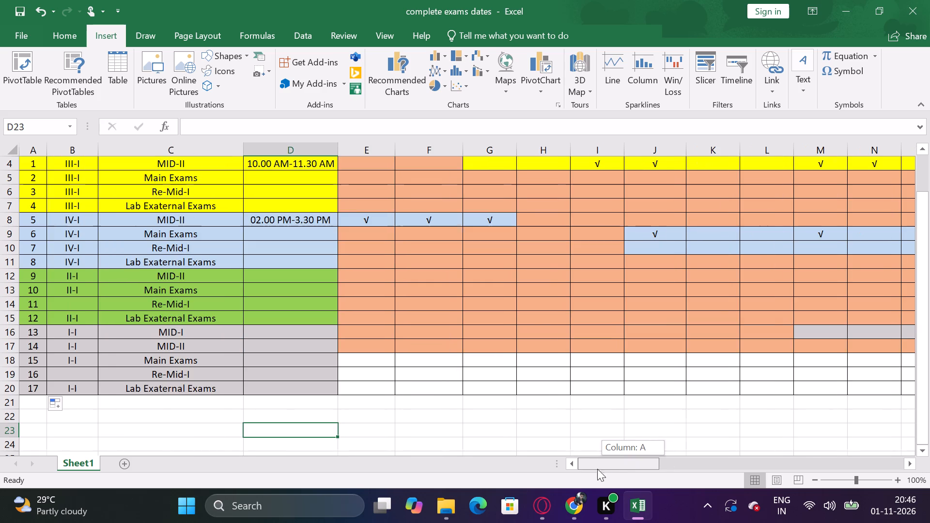
left_click_drag(597, 469, 581, 469)
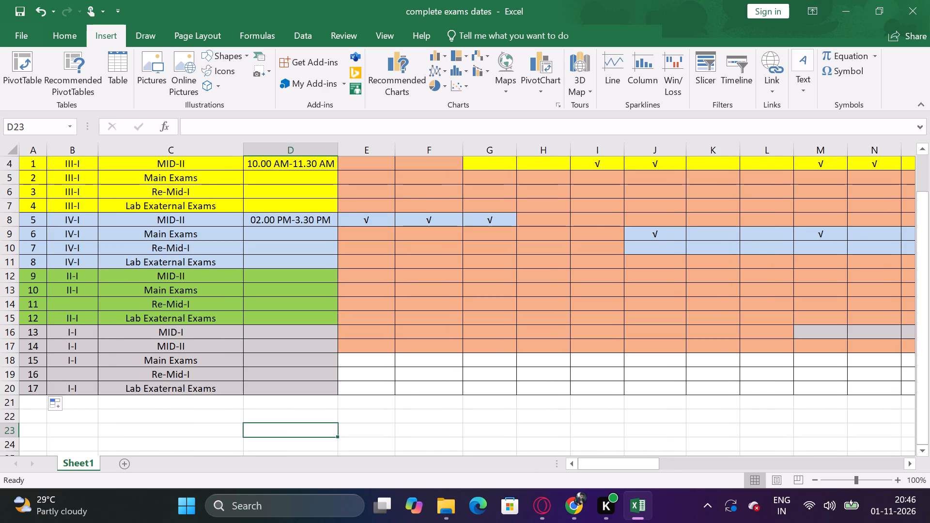
scroll(592, 405, "up", 2)
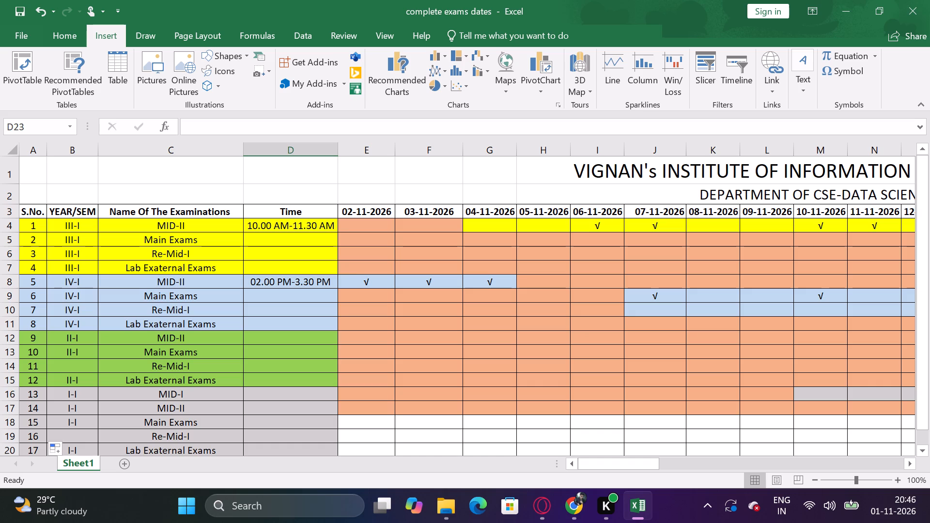
left_click_drag(648, 466, 669, 464)
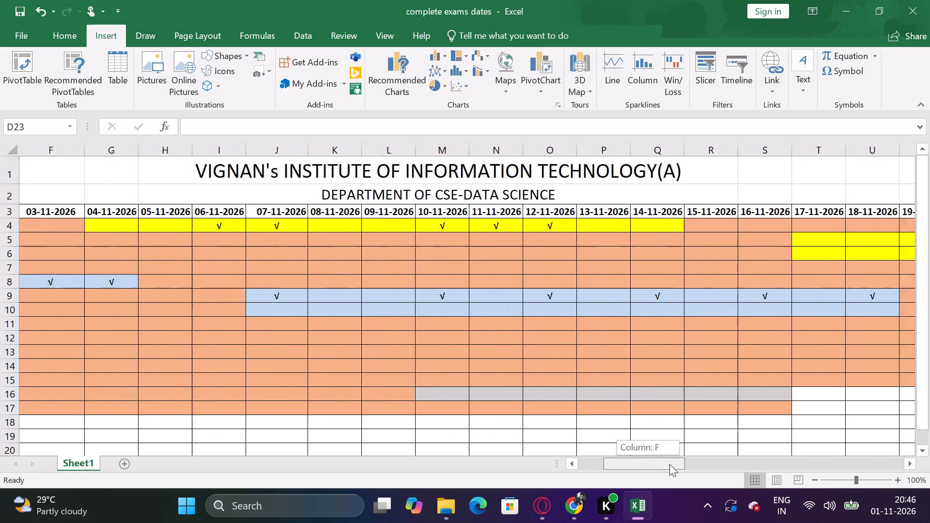
left_click_drag(669, 464, 641, 464)
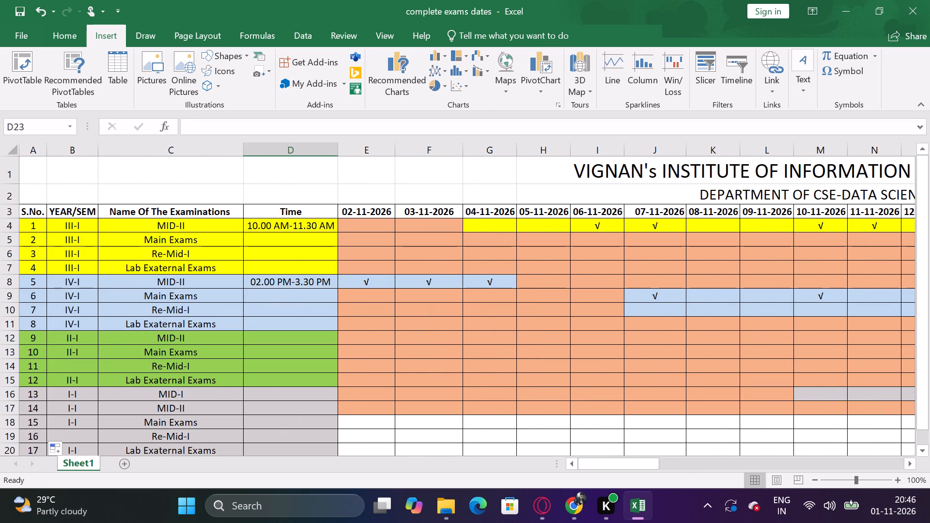
Select the empty Time cell of the IV-I Main Exams row.
left_click(301, 300)
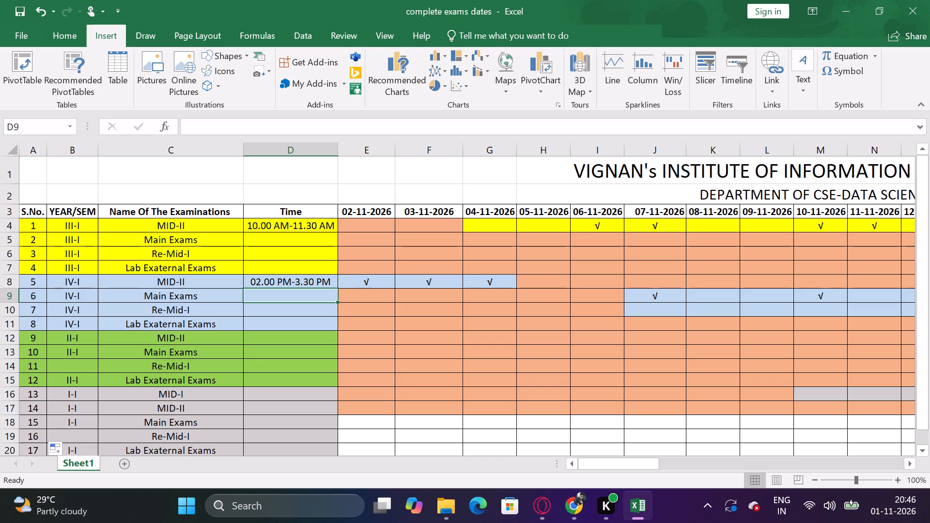
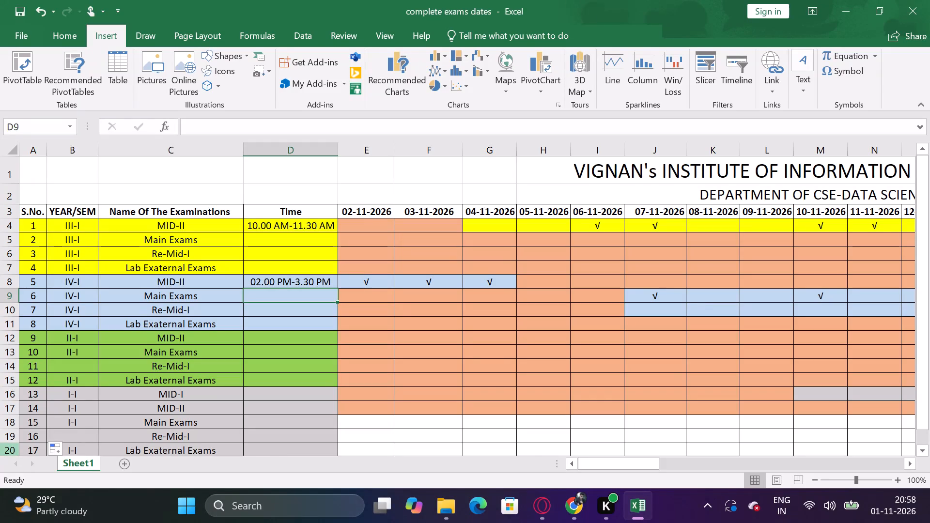
Examine the November and early December date columns, comparing the √ marks and colour-coded ranges with each year's exam rows.
left_click(509, 329)
scroll(493, 349, "down", 4)
scroll(467, 353, "up", 5)
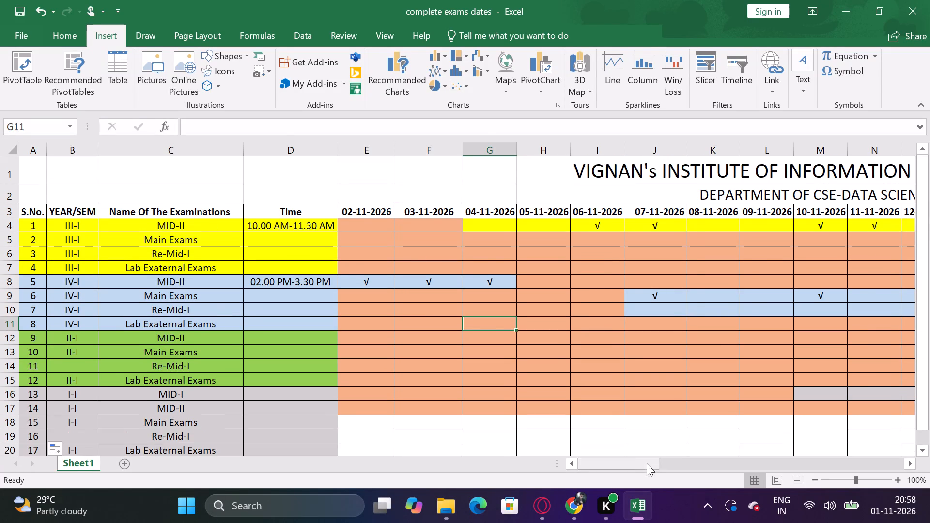
left_click_drag(646, 464, 704, 469)
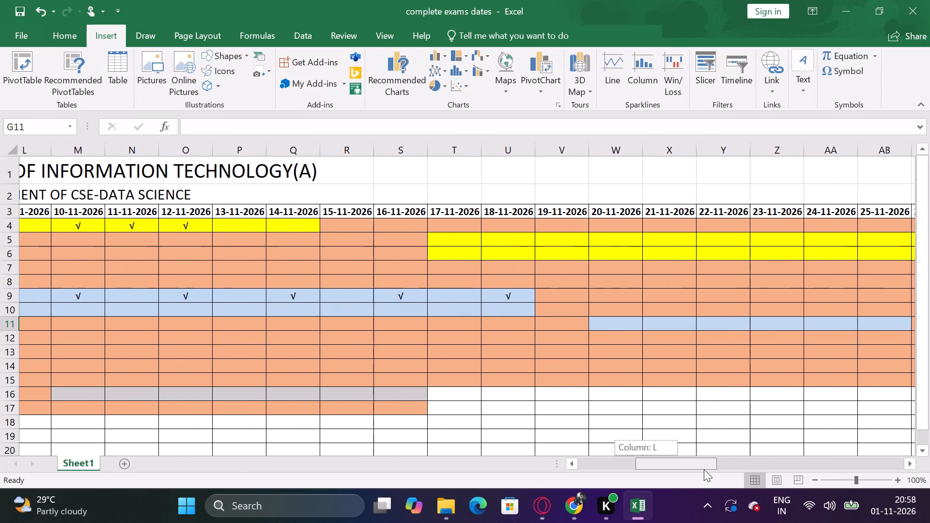
left_click_drag(704, 469, 646, 475)
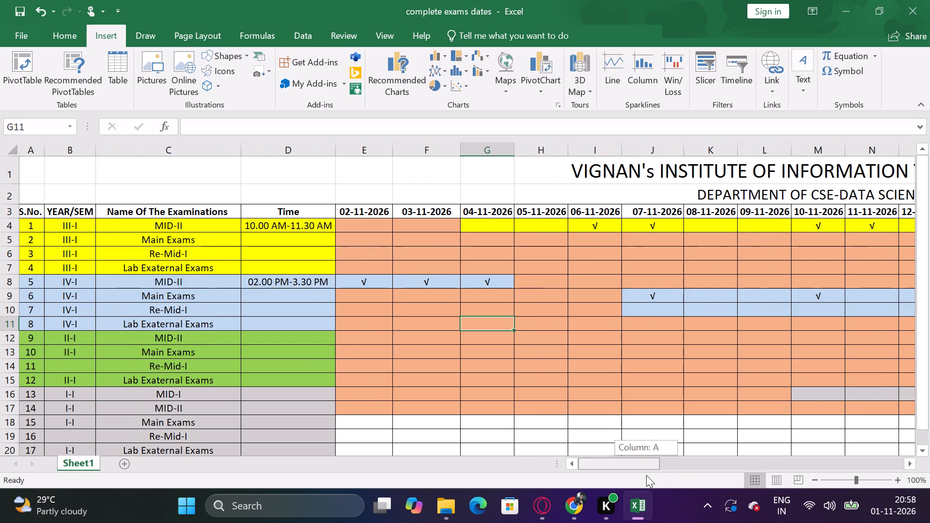
left_click_drag(646, 475, 752, 476)
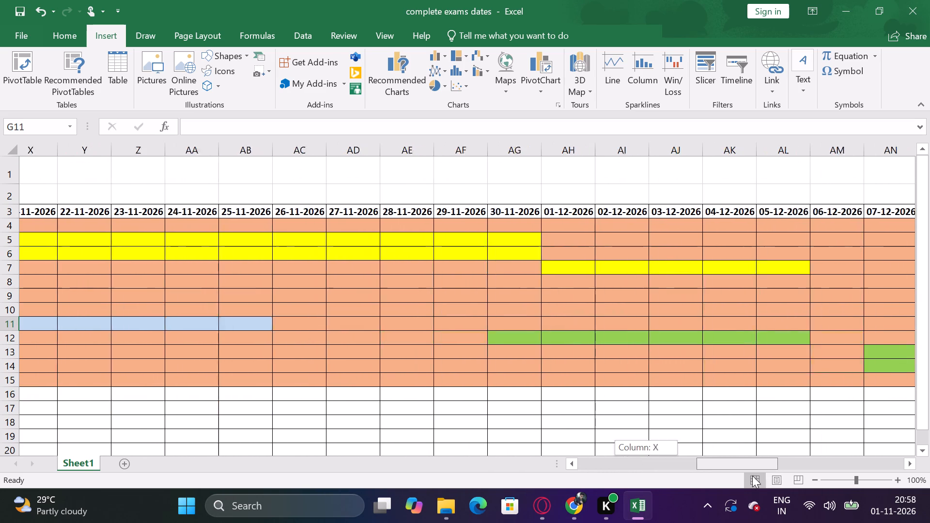
left_click_drag(752, 476, 649, 479)
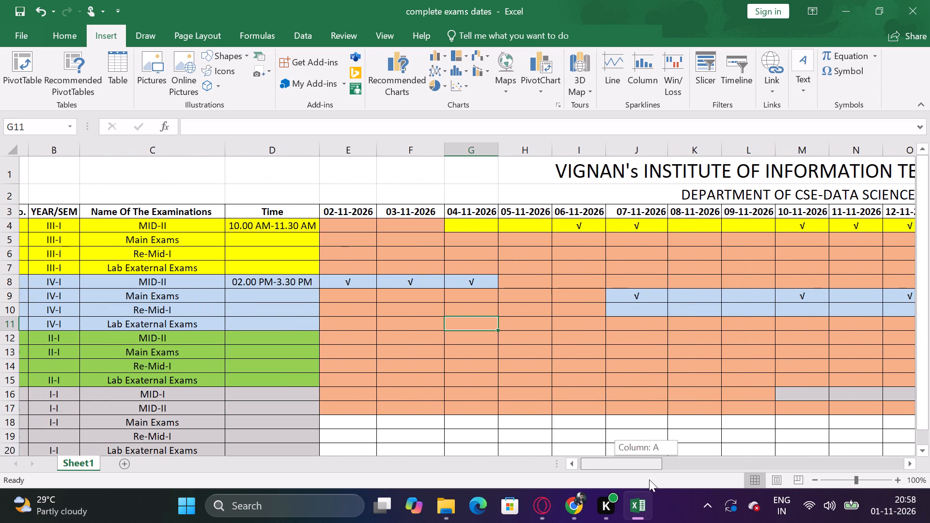
left_click_drag(649, 479, 699, 477)
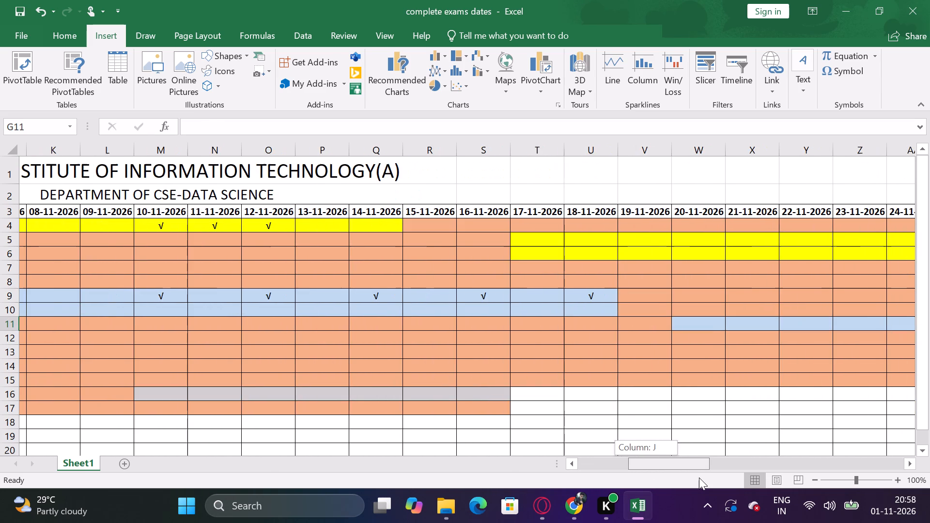
left_click_drag(699, 477, 665, 478)
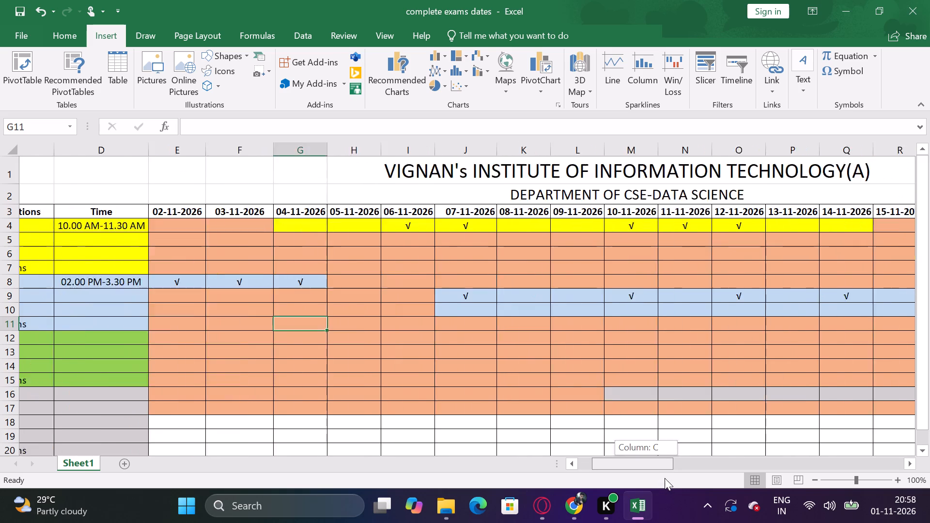
left_click_drag(665, 478, 673, 478)
scroll(607, 431, "down", 4)
scroll(582, 424, "up", 4)
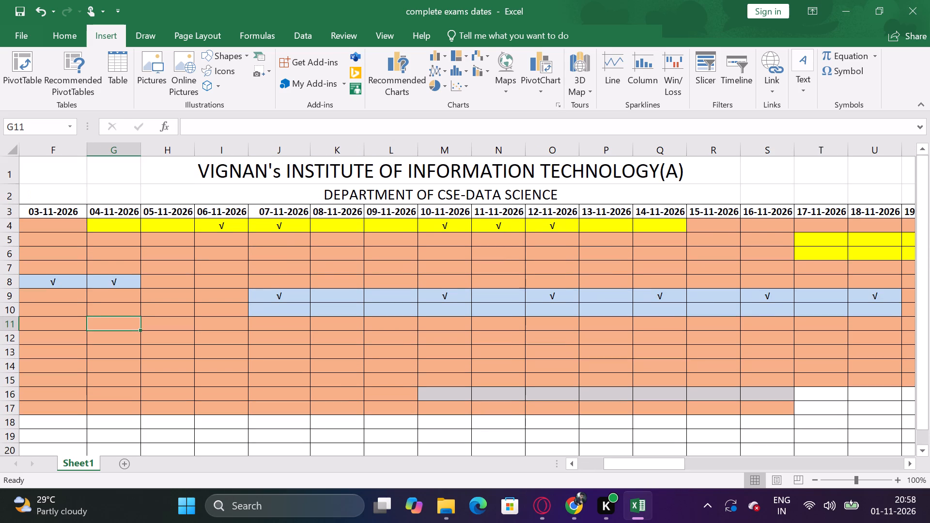
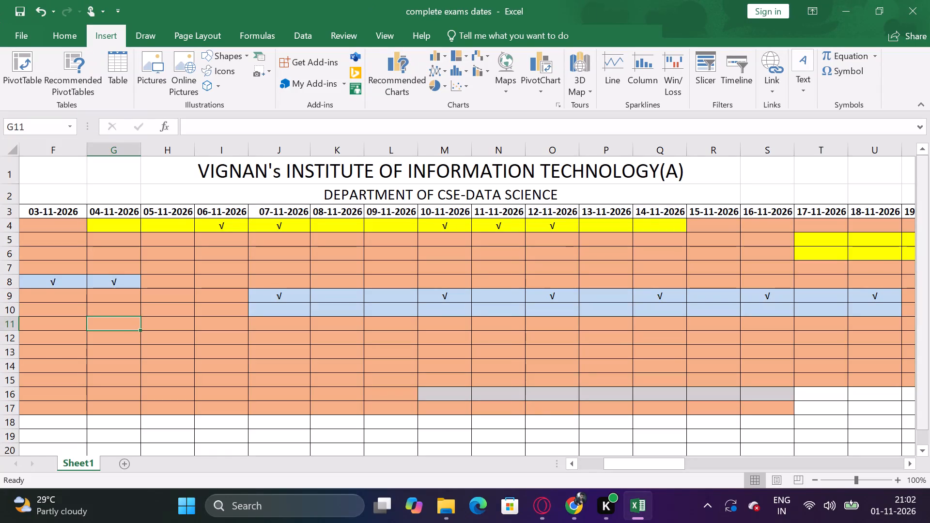
Examine the November date columns, comparing the √ marks and colour-coded ranges with the exam names and times in each row.
scroll(270, 438, "down", 3)
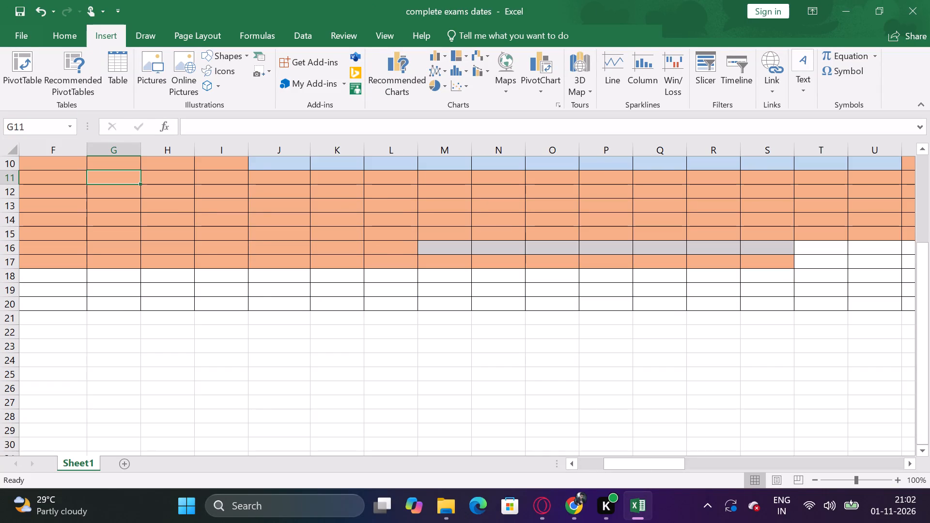
left_click_drag(646, 467, 532, 467)
scroll(366, 389, "up", 2)
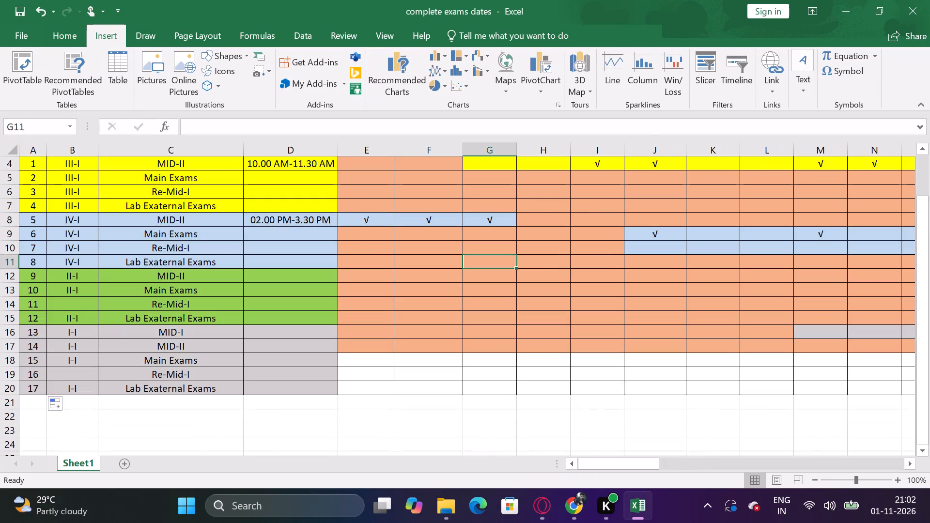
scroll(366, 389, "up", 2)
left_click(568, 384)
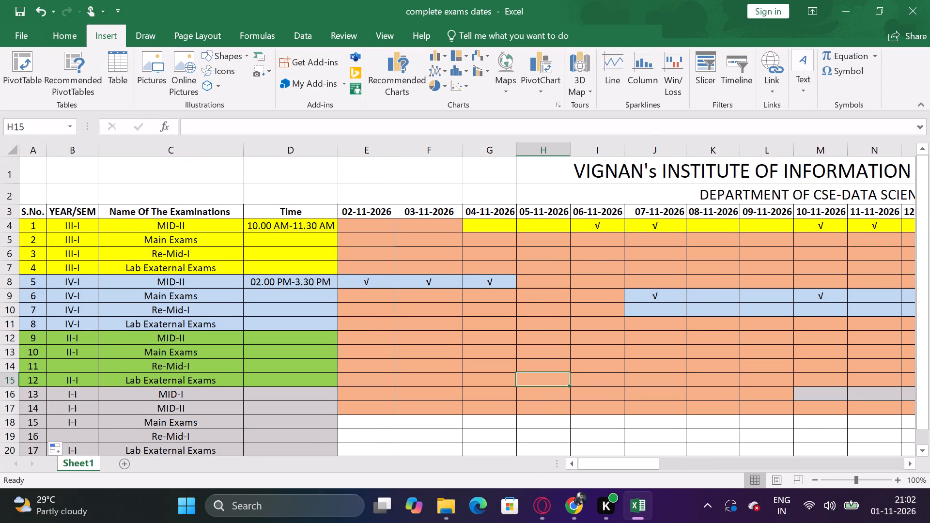
scroll(514, 335, "down", 1)
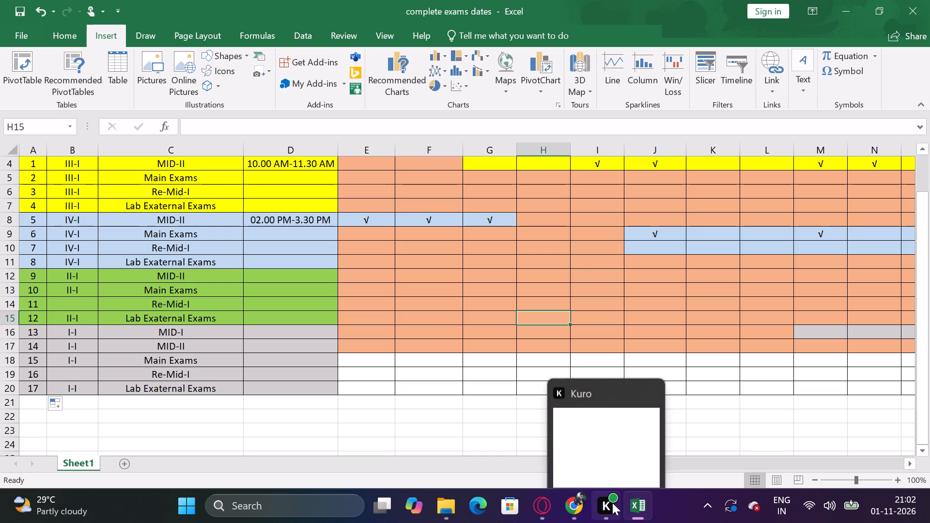
left_click(549, 309)
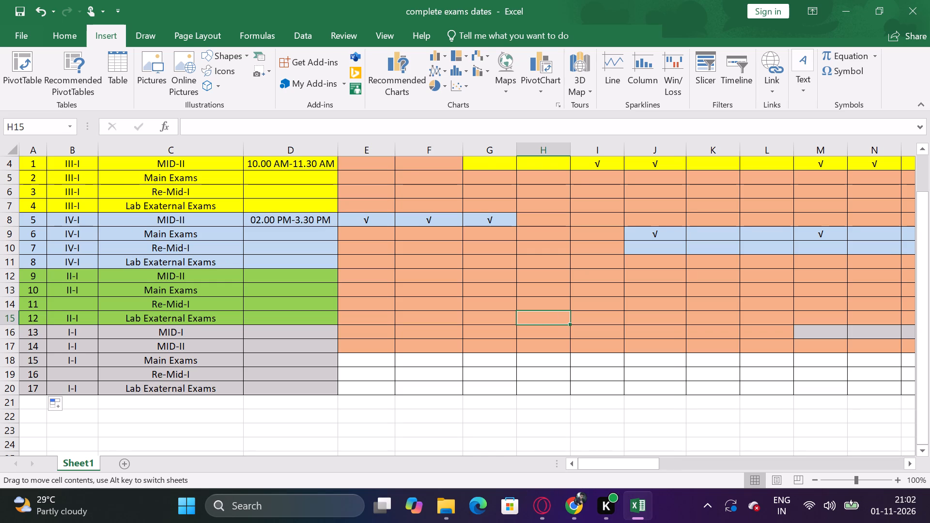
scroll(373, 371, "up", 1)
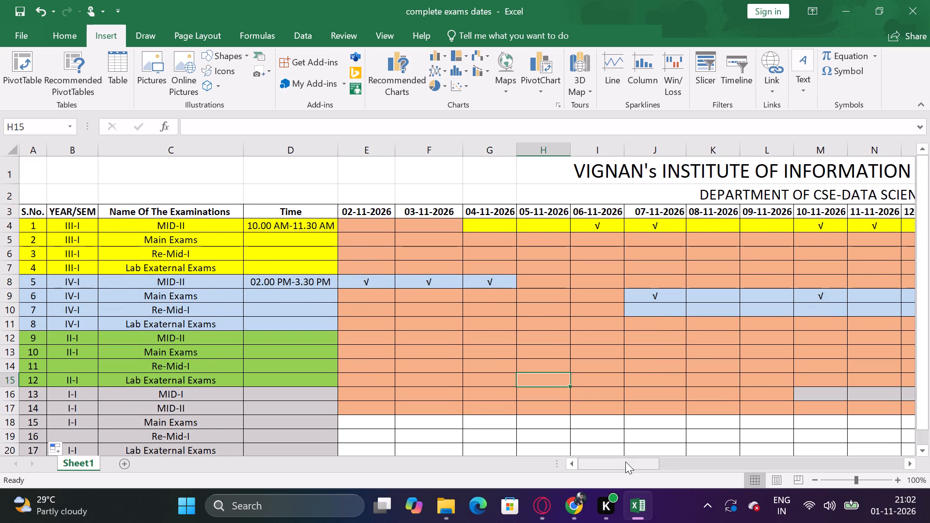
left_click_drag(625, 461, 690, 461)
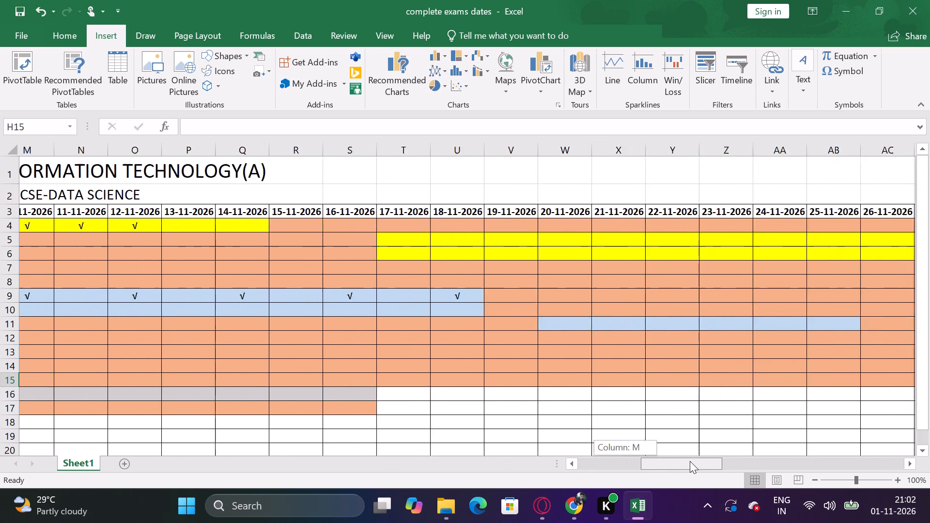
left_click_drag(690, 461, 706, 461)
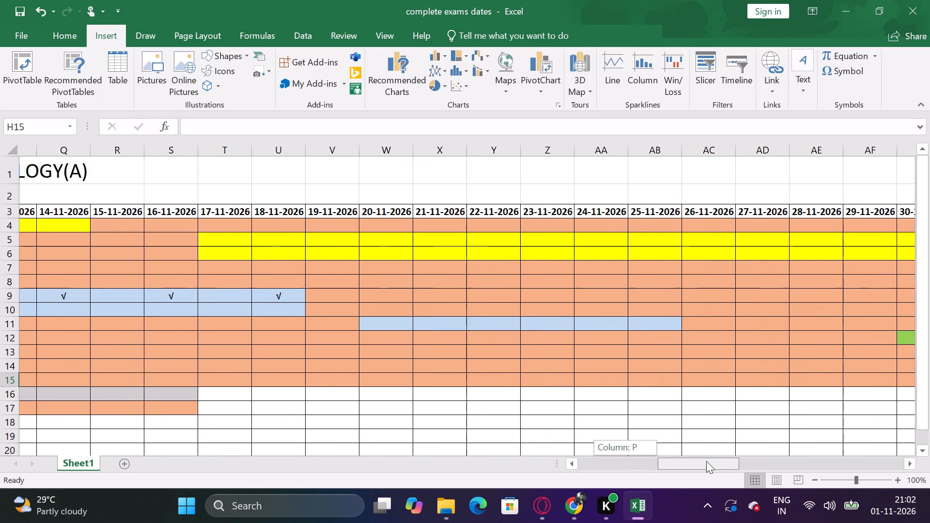
left_click_drag(706, 461, 676, 462)
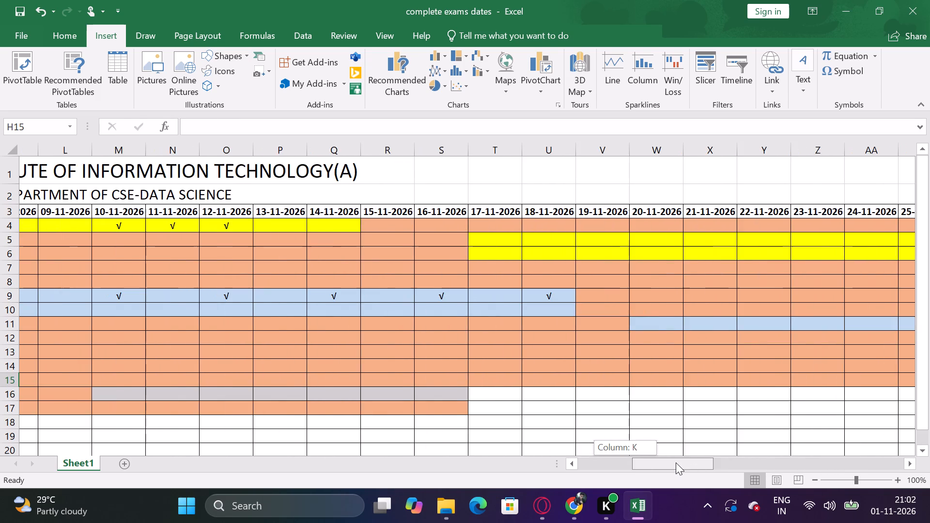
left_click_drag(676, 462, 635, 463)
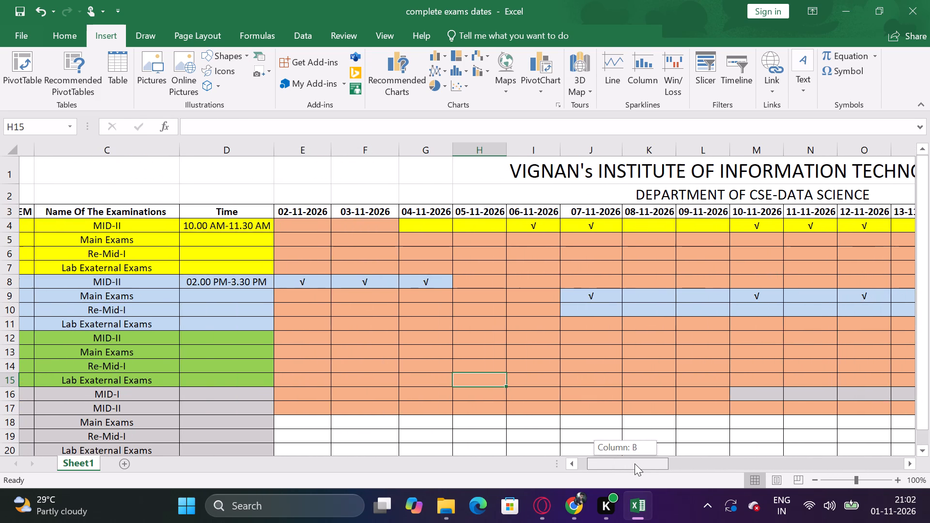
left_click_drag(635, 463, 661, 463)
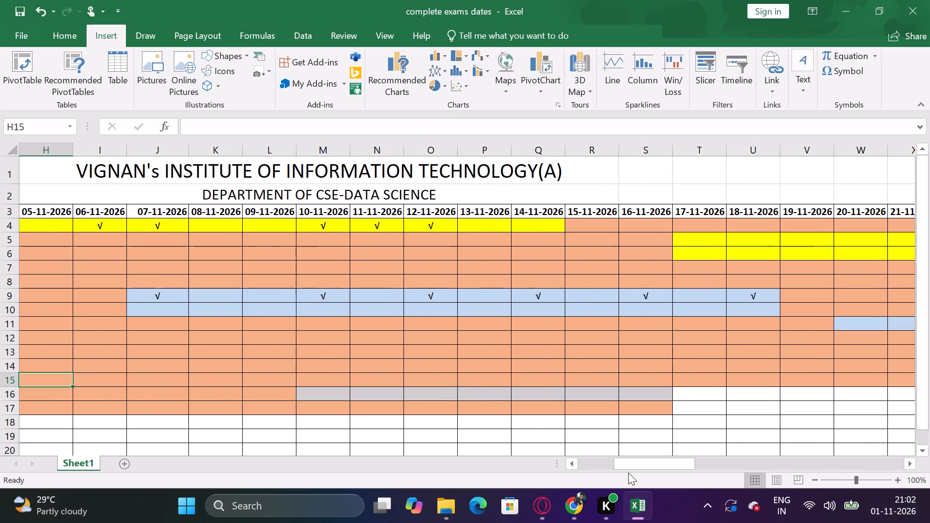
left_click(164, 311)
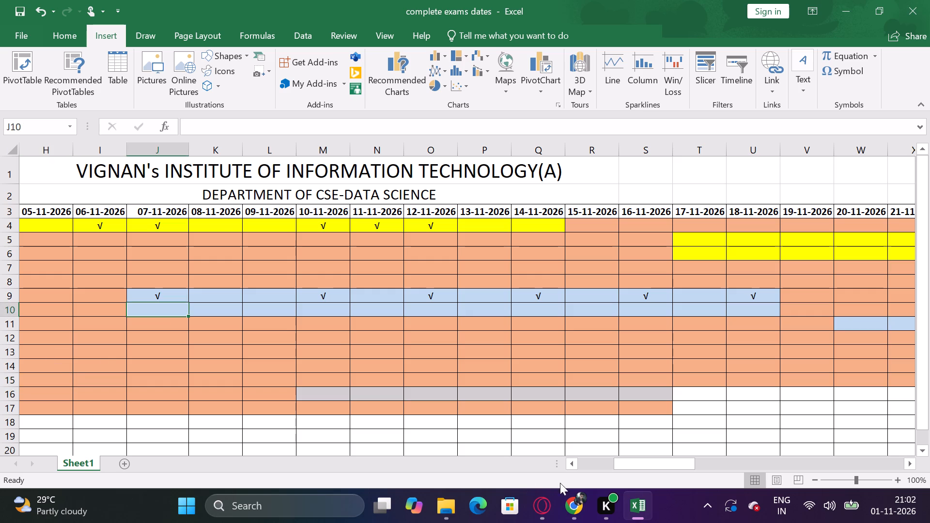
left_click_drag(660, 463, 632, 462)
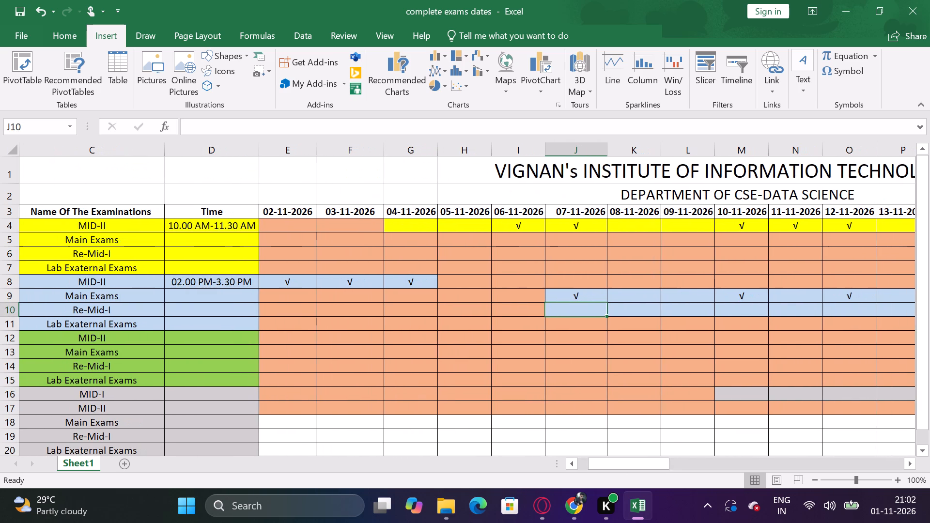
Select the empty Time cell of the IV-I Main Exams row.
left_click(233, 297)
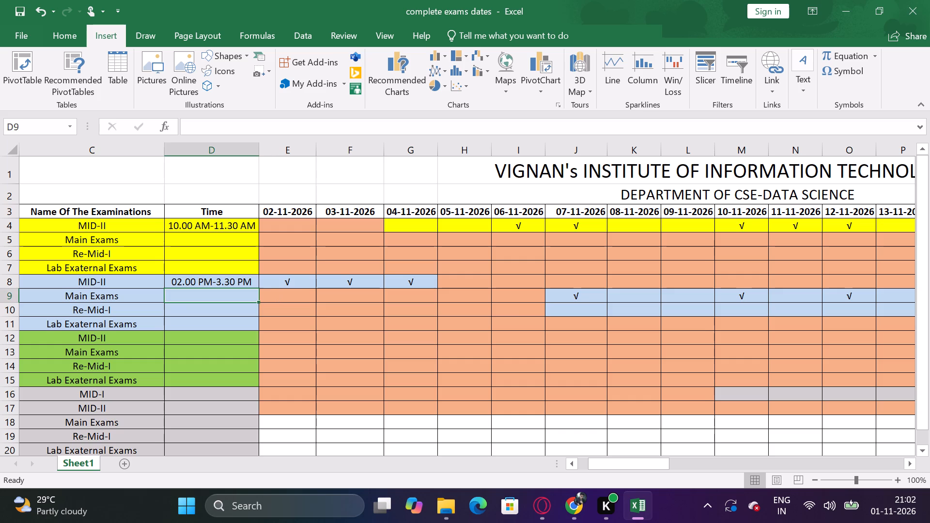
left_click(230, 311)
left_click(232, 297)
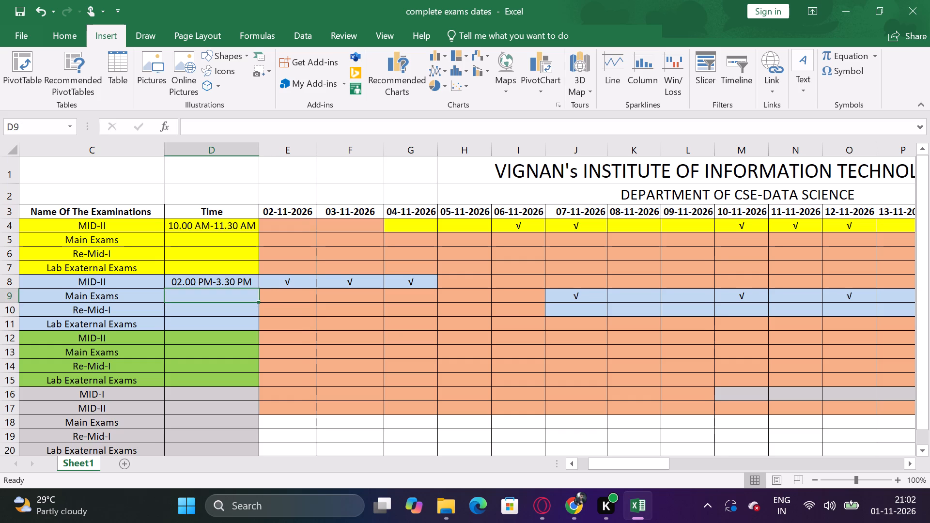
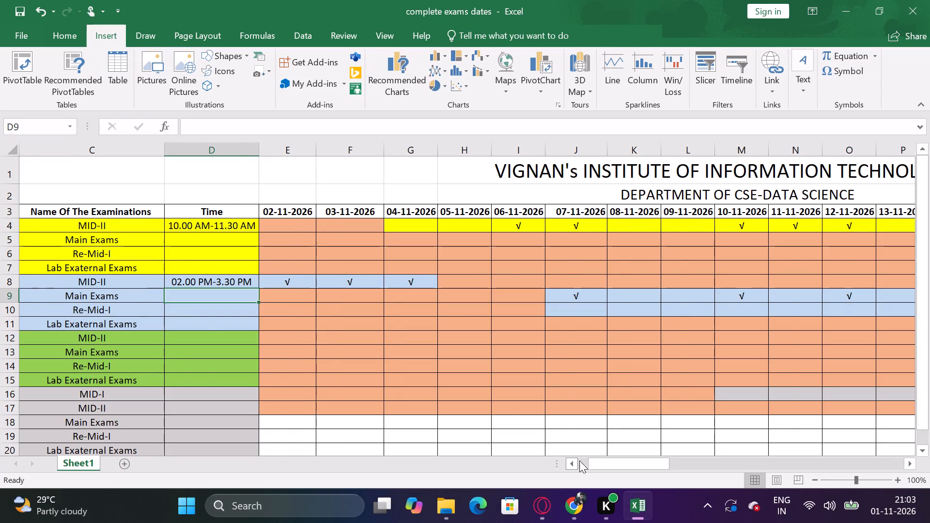
Enter the time 12.30 PM-03.30 PM for the IV-I Main Exams row.
left_click_drag(608, 462, 589, 463)
left_click(305, 296)
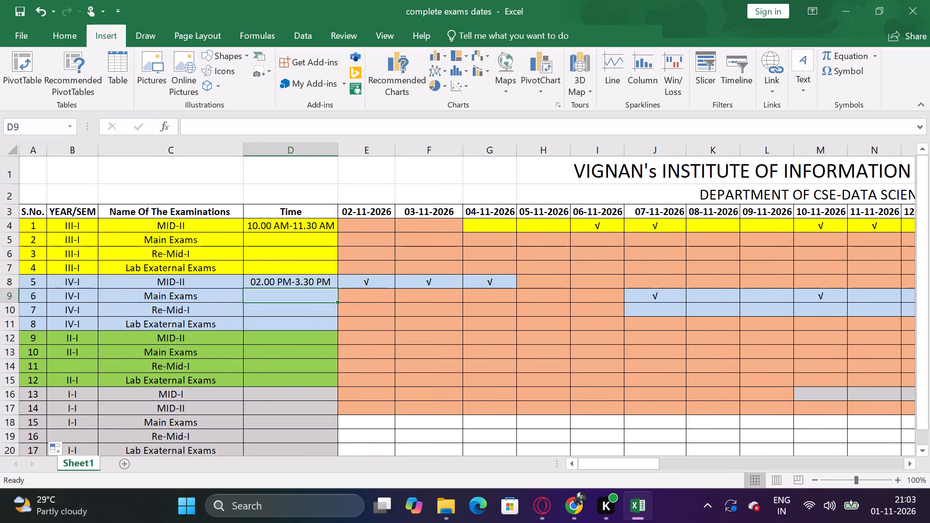
type("12")
type(".30")
key("space")
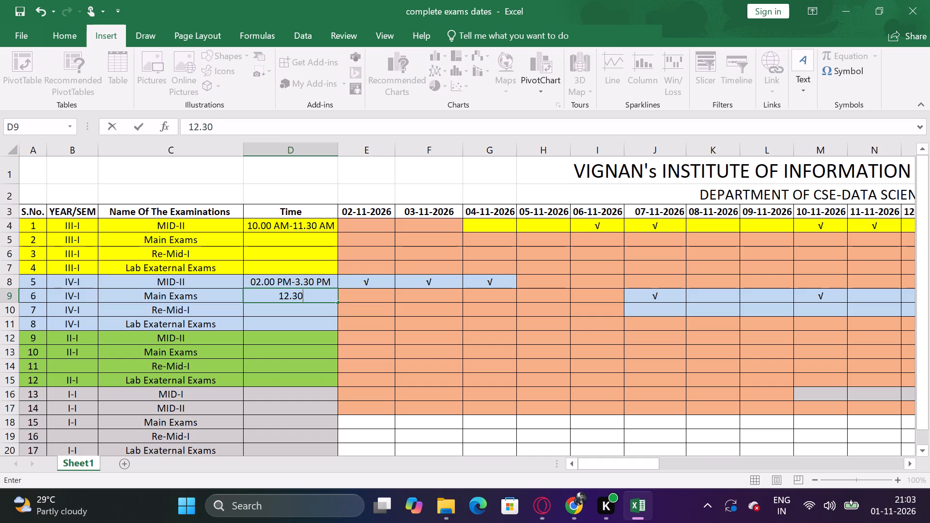
type("Pm")
key("BackSpace")
type("M-")
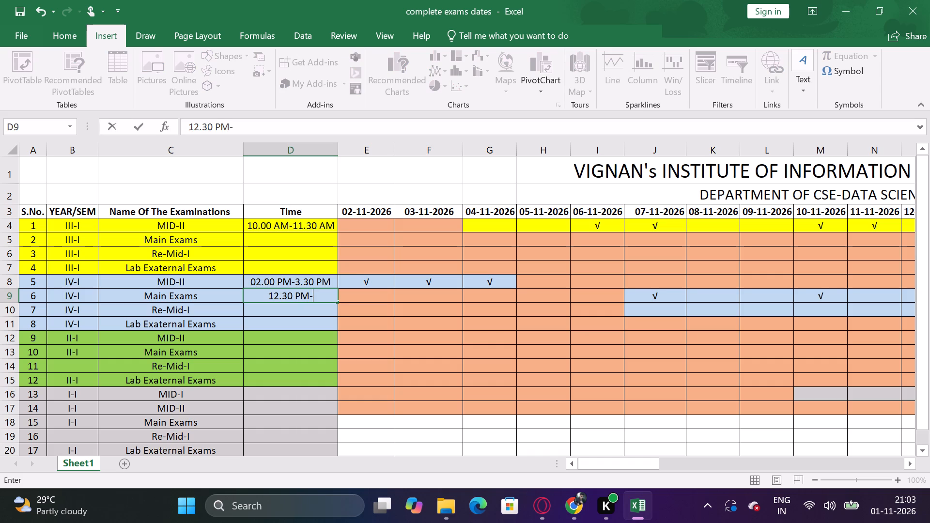
type("03")
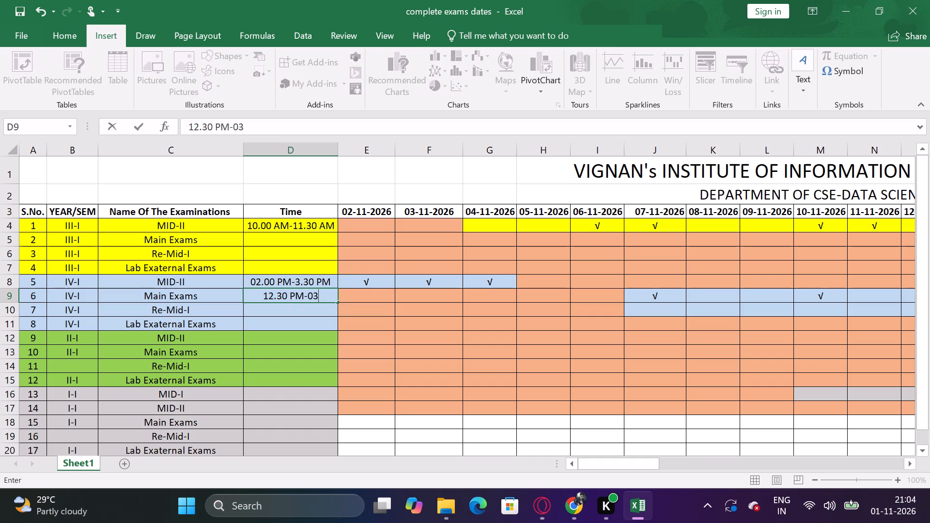
key("period")
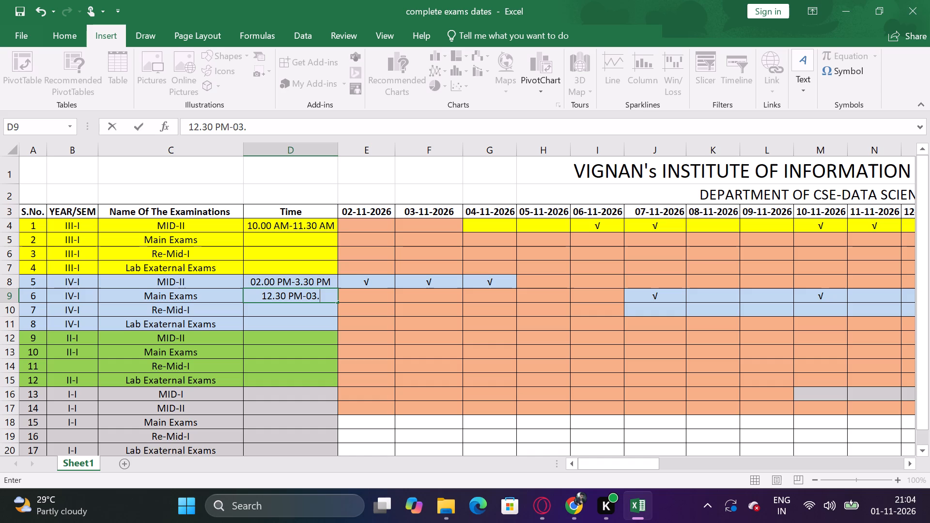
type("30")
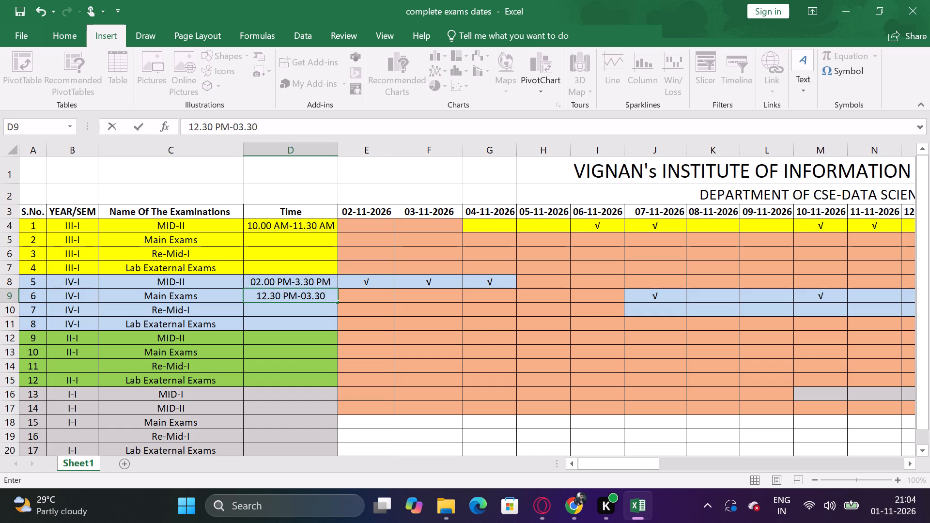
key("space")
type("PM")
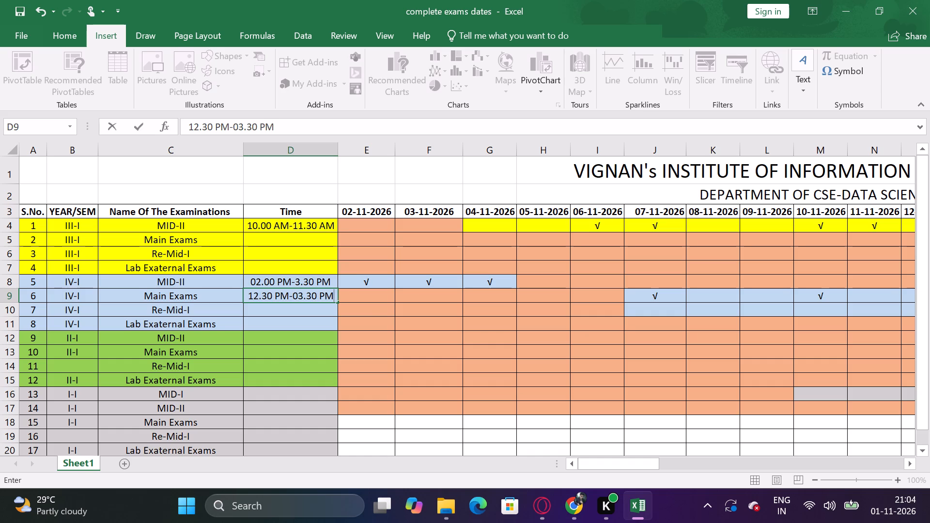
left_click(558, 381)
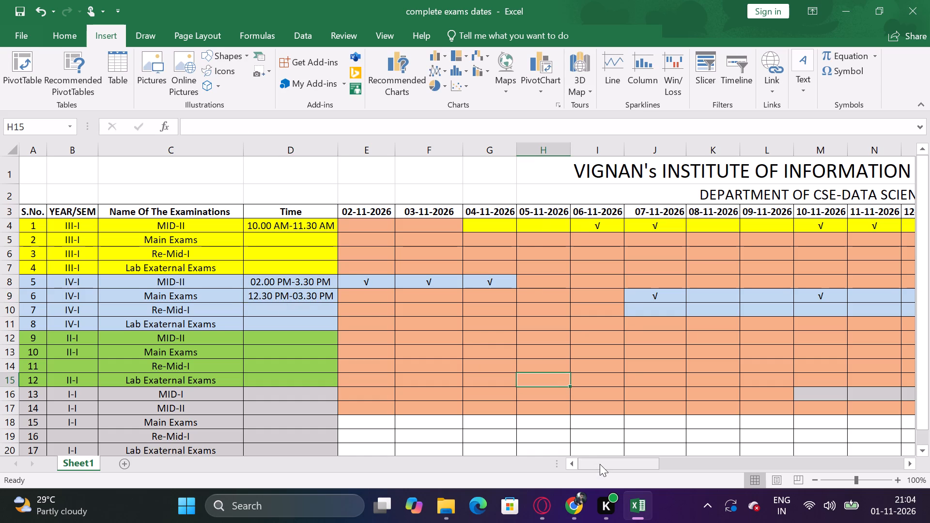
Copy the time 10.00 AM-11.30 AM from the III-I MID-II row into the IV-I Re-Mid-I row's Time cell.
left_click_drag(600, 464, 638, 457)
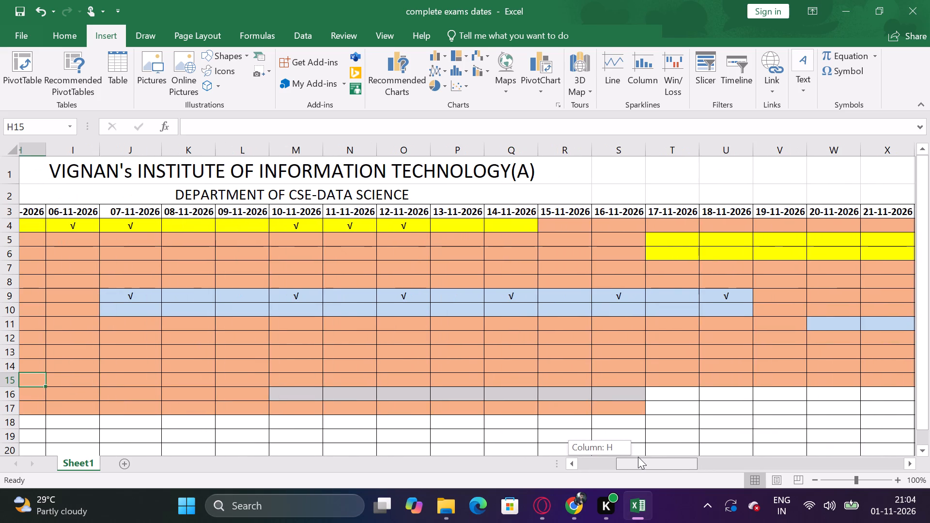
left_click_drag(638, 457, 609, 457)
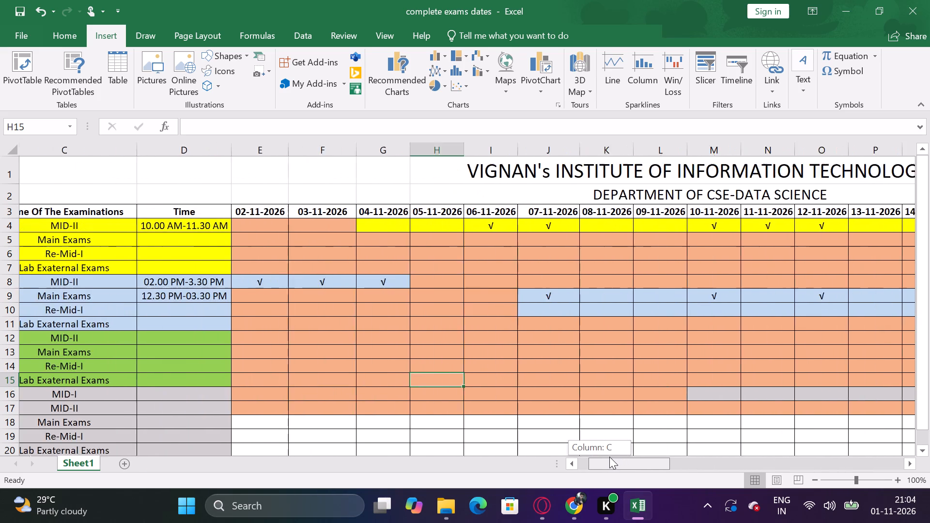
left_click_drag(609, 457, 608, 457)
left_click(194, 310)
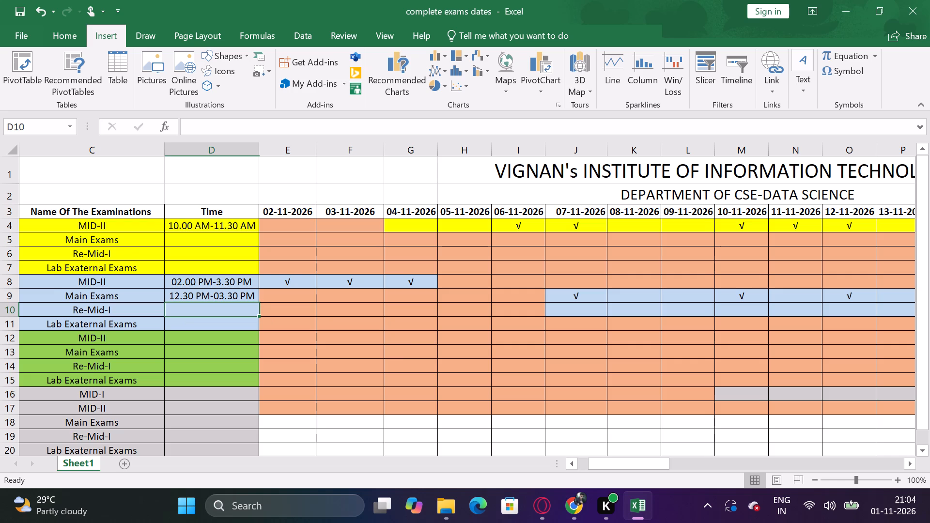
left_click(203, 228)
left_click_drag(291, 126, 161, 123)
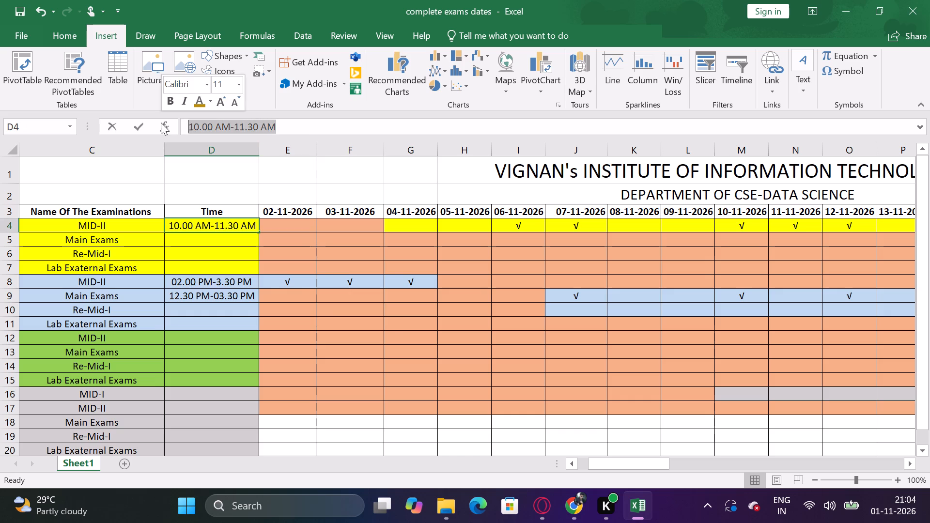
key("ctrl+c")
left_click(215, 310)
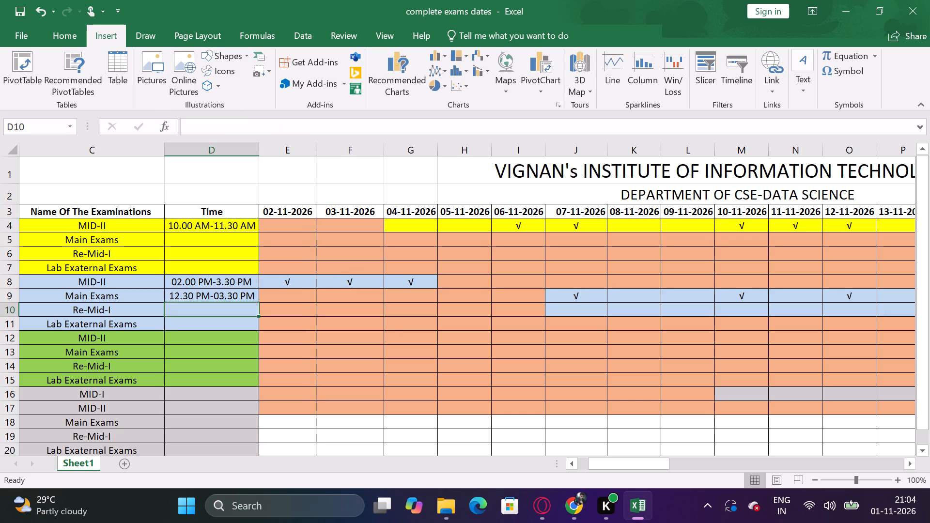
key("ctrl+v")
left_click(349, 421)
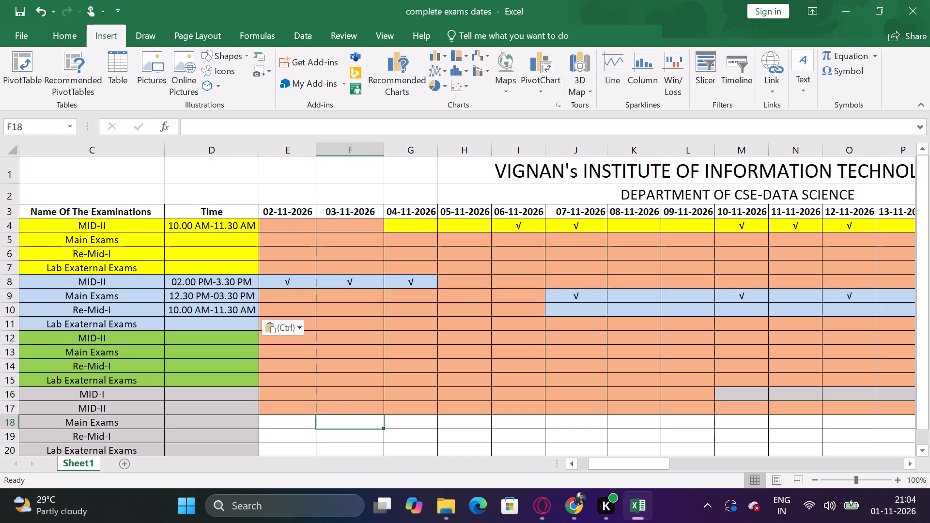
Copy the √ from the IV-I Main Exams row into the IV-I Re-Mid-I row for 07, 10, 12, 14, 16 and 18-11-2026.
left_click(568, 296)
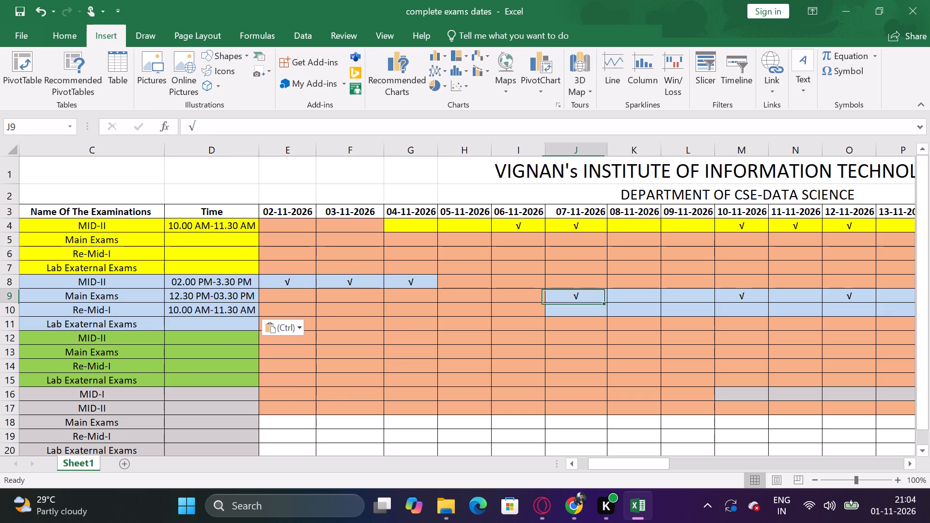
left_click(591, 319)
left_click(578, 294)
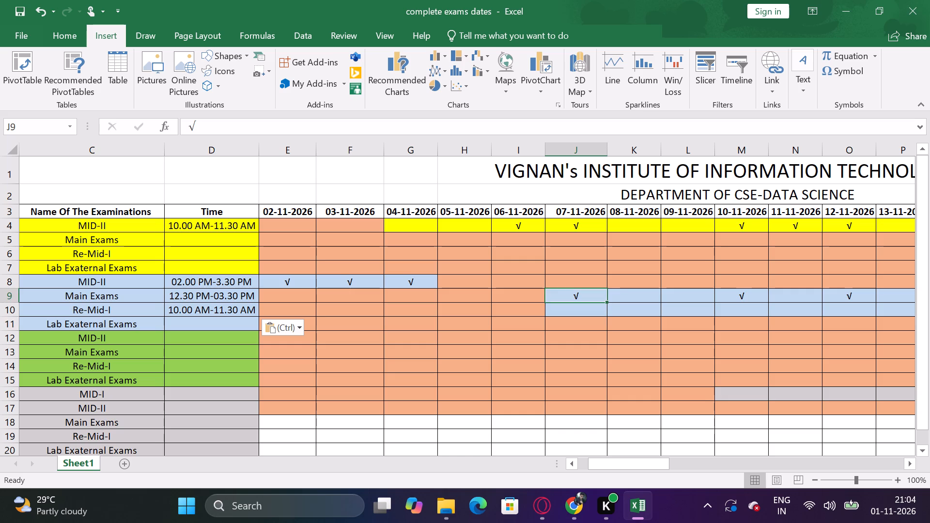
key("ctrl+c")
left_click(584, 314)
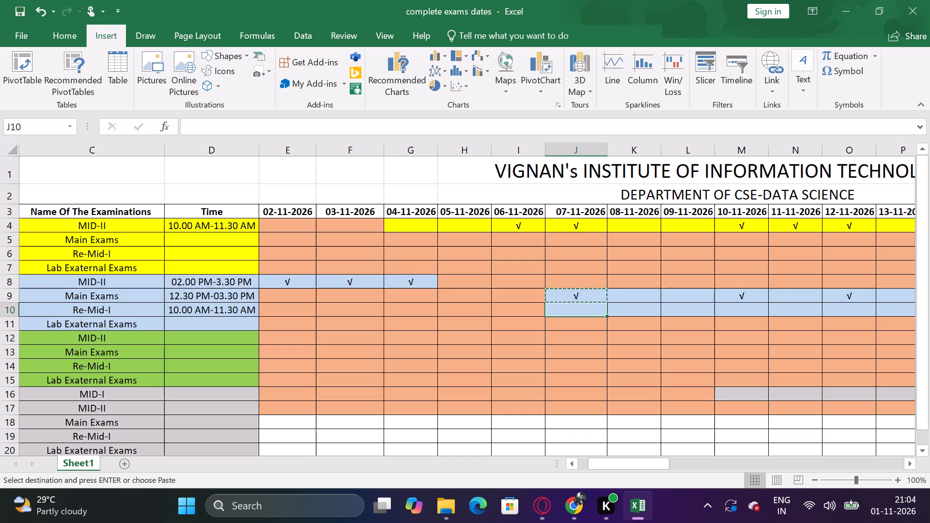
key("ctrl+v")
left_click_drag(650, 466, 660, 465)
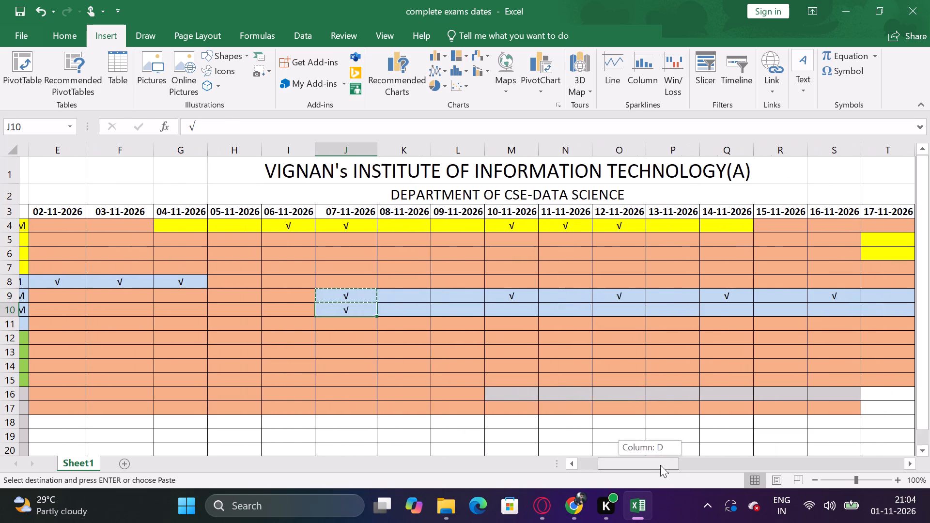
left_click_drag(660, 465, 661, 465)
left_click(513, 311)
key("ctrl+v")
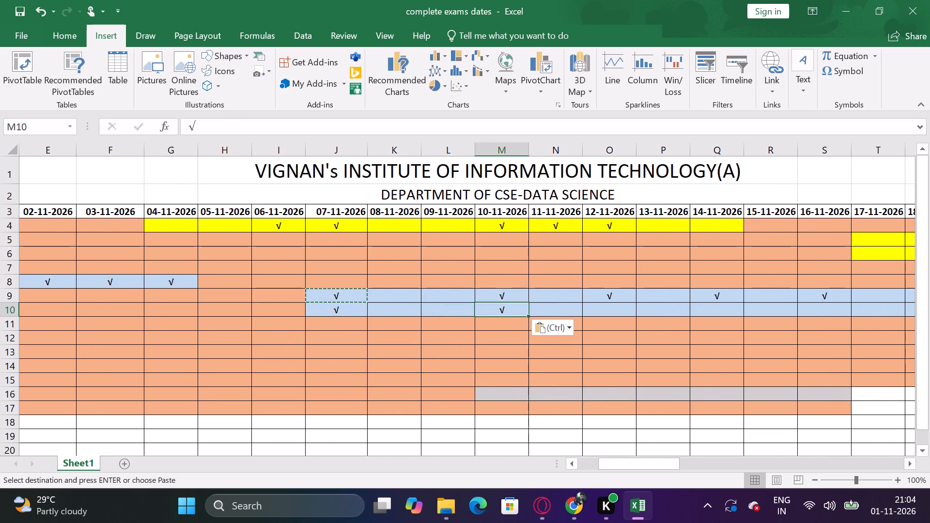
left_click(612, 308)
key("ctrl+v")
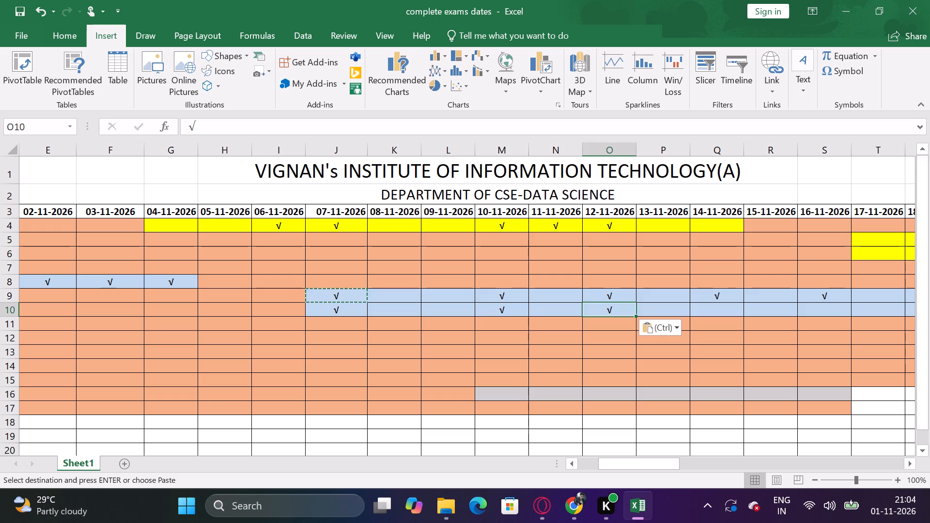
left_click(719, 310)
key("ctrl+v")
left_click(830, 311)
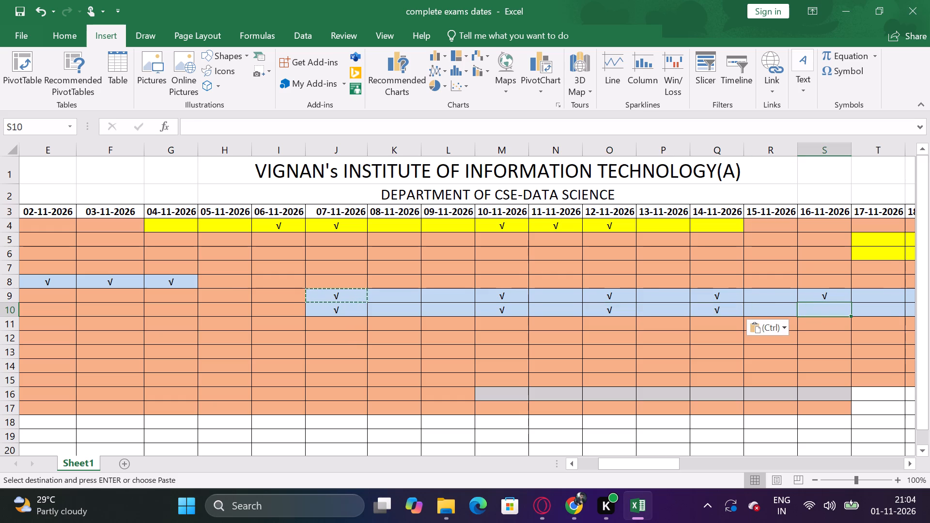
key("ctrl+v")
left_click_drag(646, 461, 652, 461)
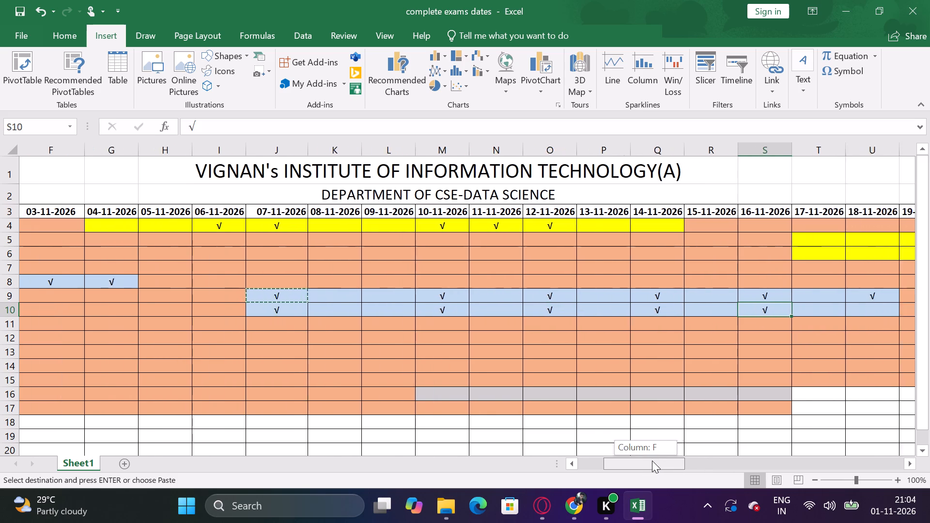
left_click_drag(652, 461, 654, 460)
left_click(658, 459)
left_click(803, 309)
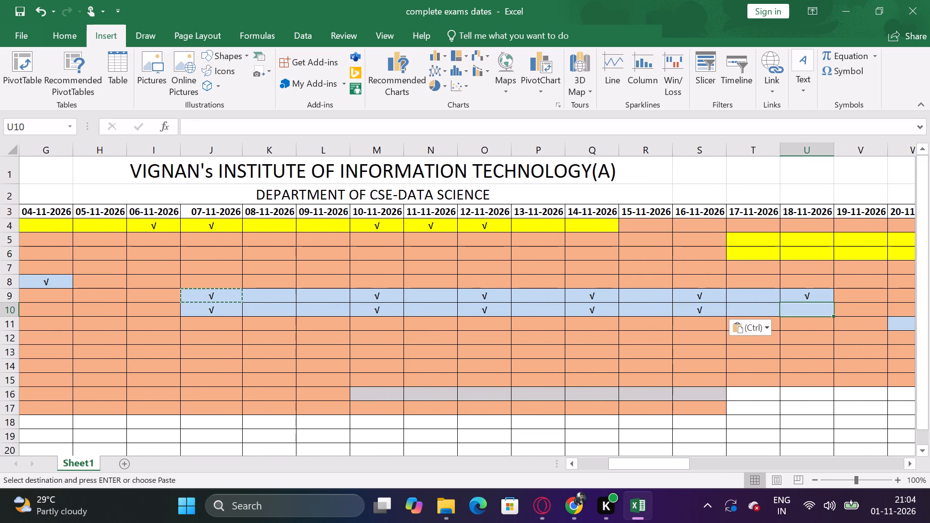
key("ctrl+v")
left_click(694, 367)
Save the workbook.
left_click_drag(665, 464, 613, 461)
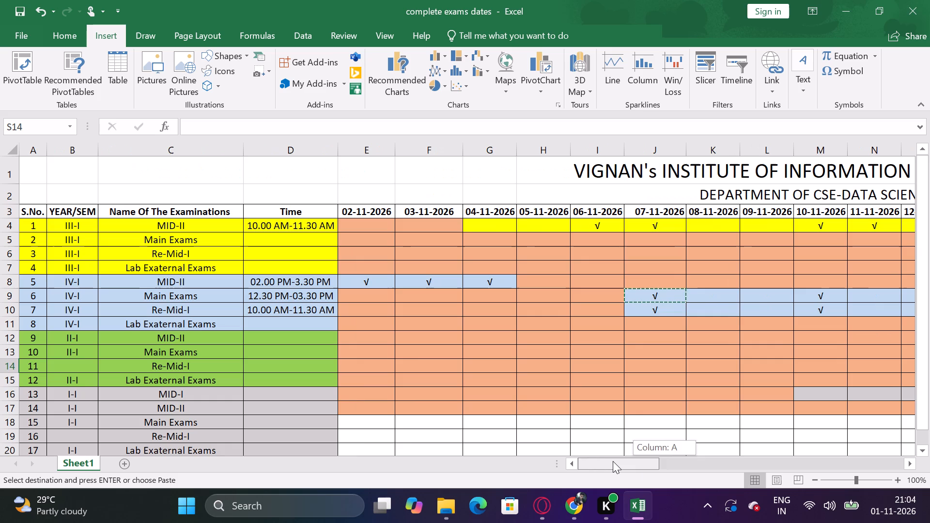
left_click_drag(613, 461, 608, 461)
left_click(17, 34)
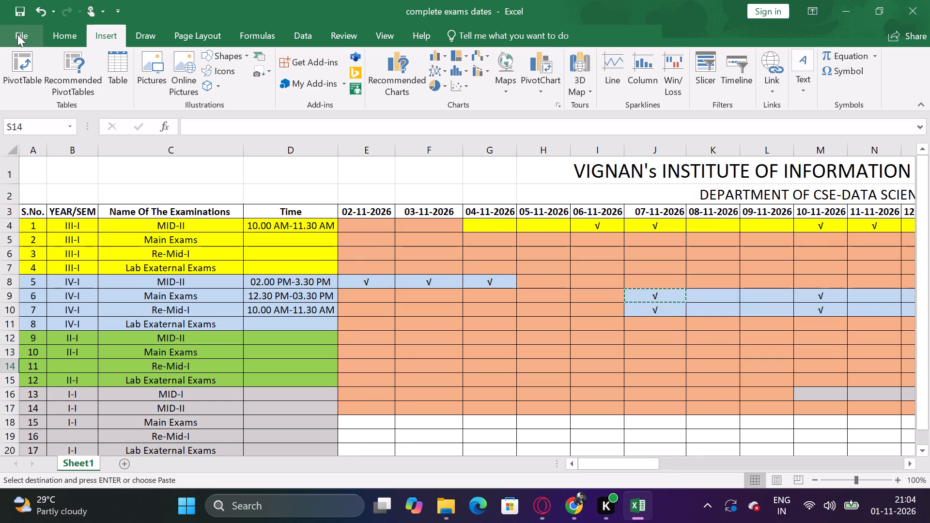
left_click(25, 127)
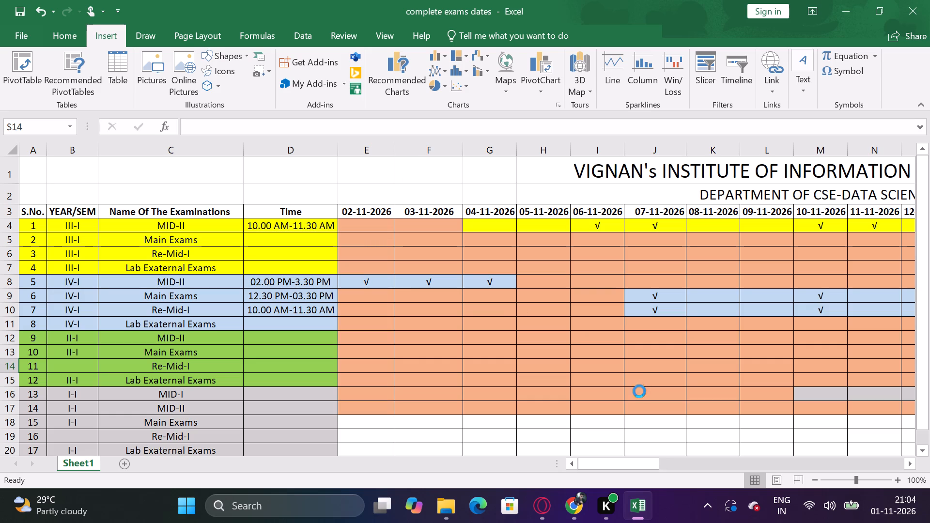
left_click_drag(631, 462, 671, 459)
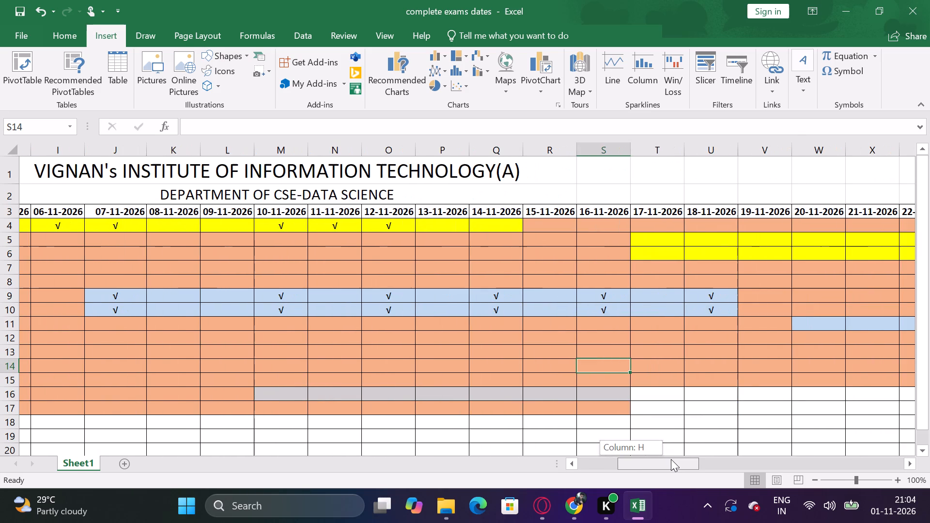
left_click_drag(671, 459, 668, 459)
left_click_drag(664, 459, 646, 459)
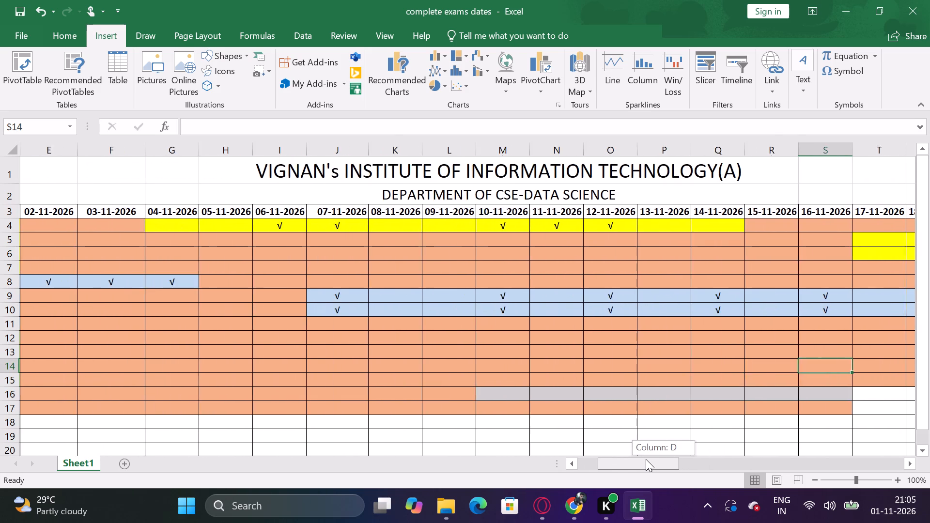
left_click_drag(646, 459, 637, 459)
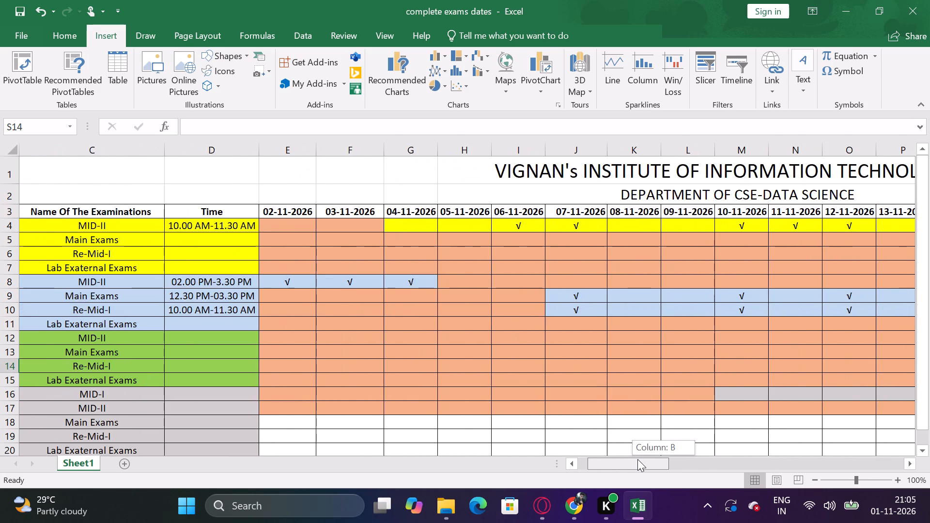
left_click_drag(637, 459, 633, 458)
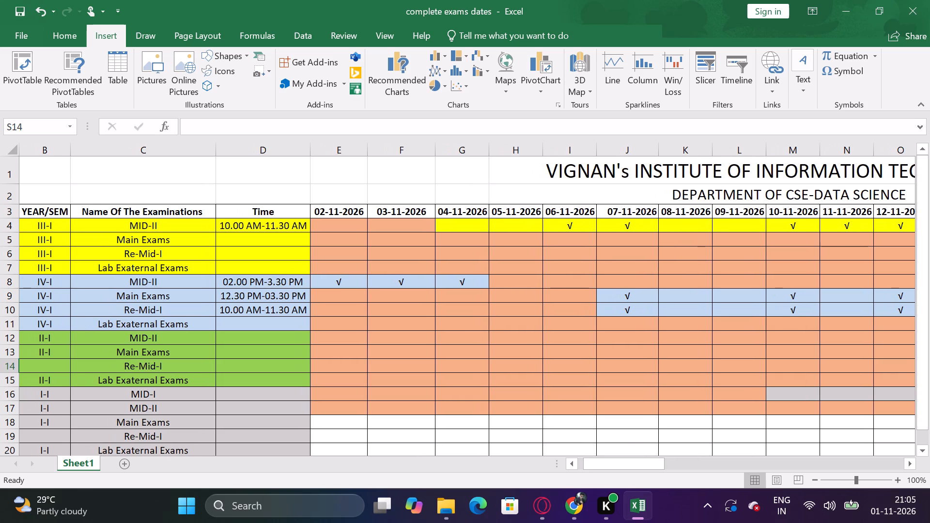
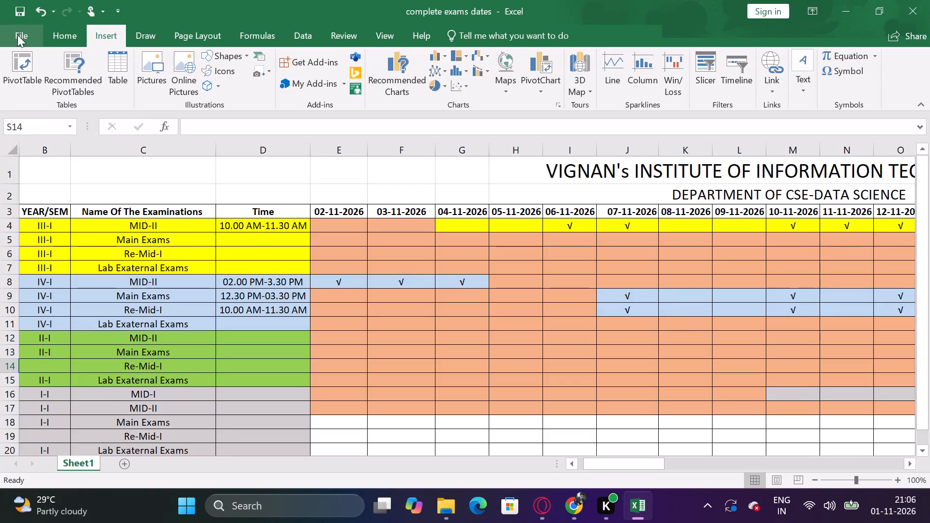
Save the "complete exams dates" workbook under its existing name.
left_click(18, 35)
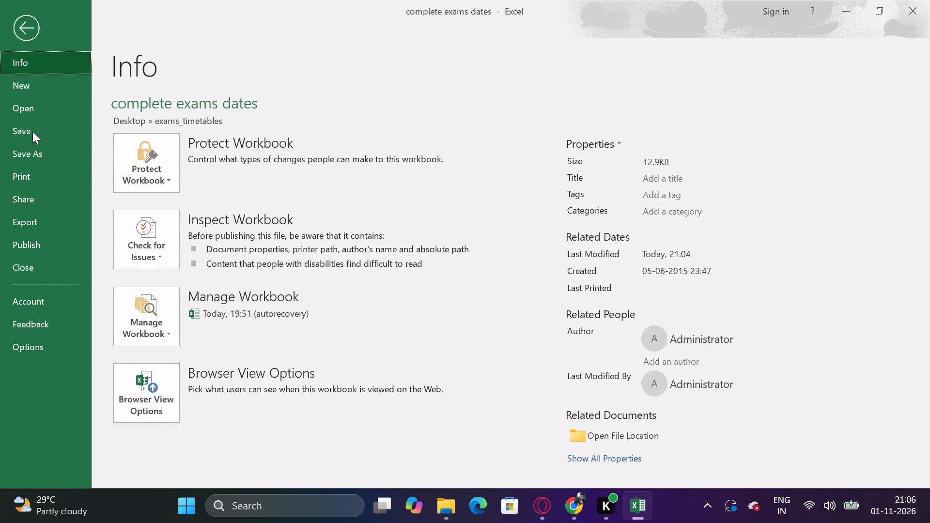
left_click(32, 131)
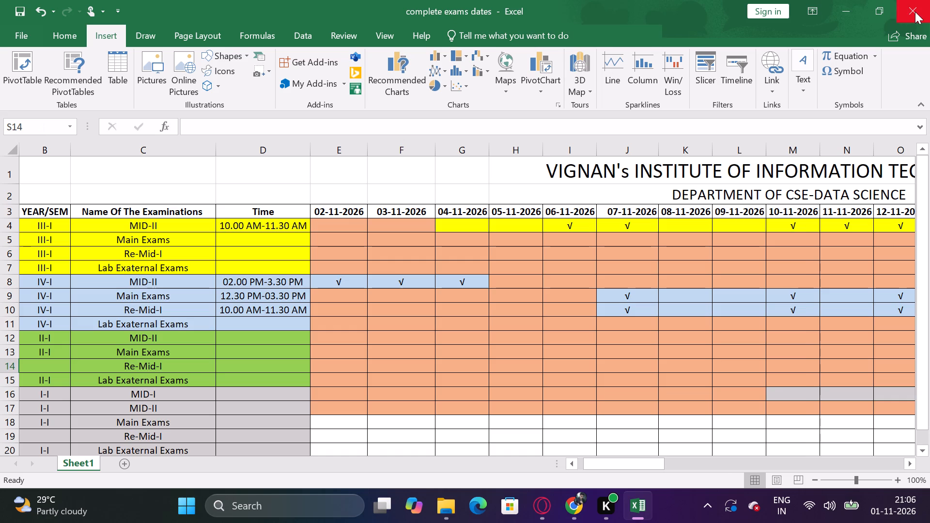